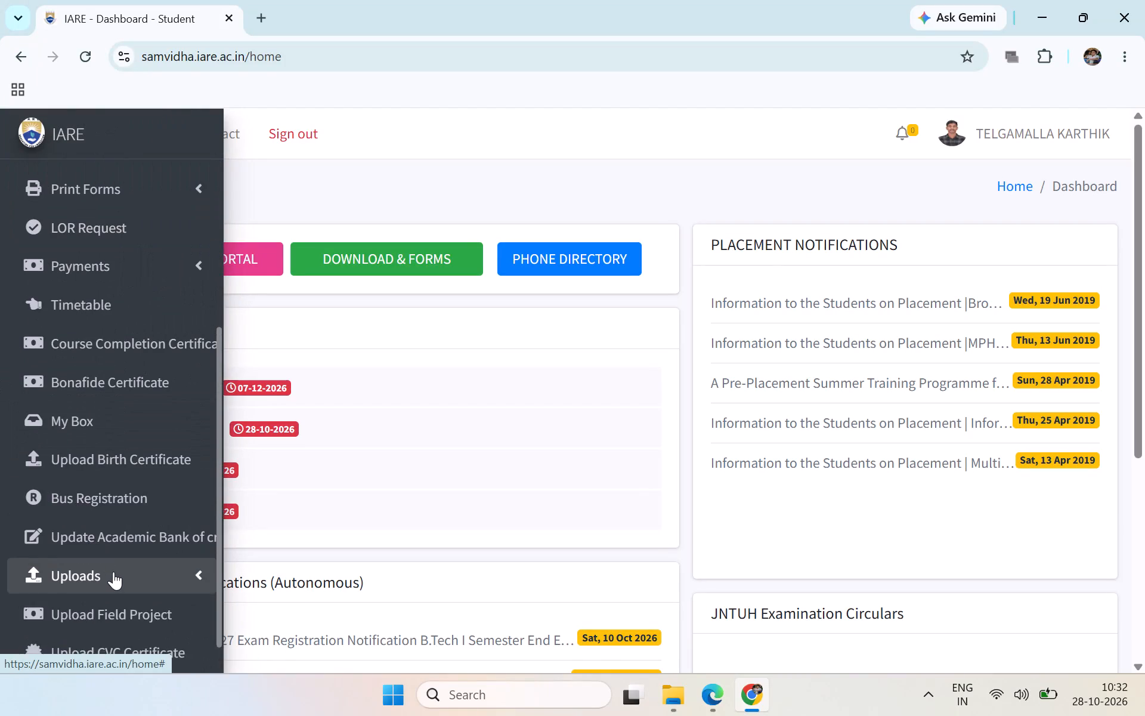
# Open the AAT-I assignment page from the student portal's Uploads section.
pyautogui.scroll(-4, 113, 572)
pyautogui.click(160, 526)
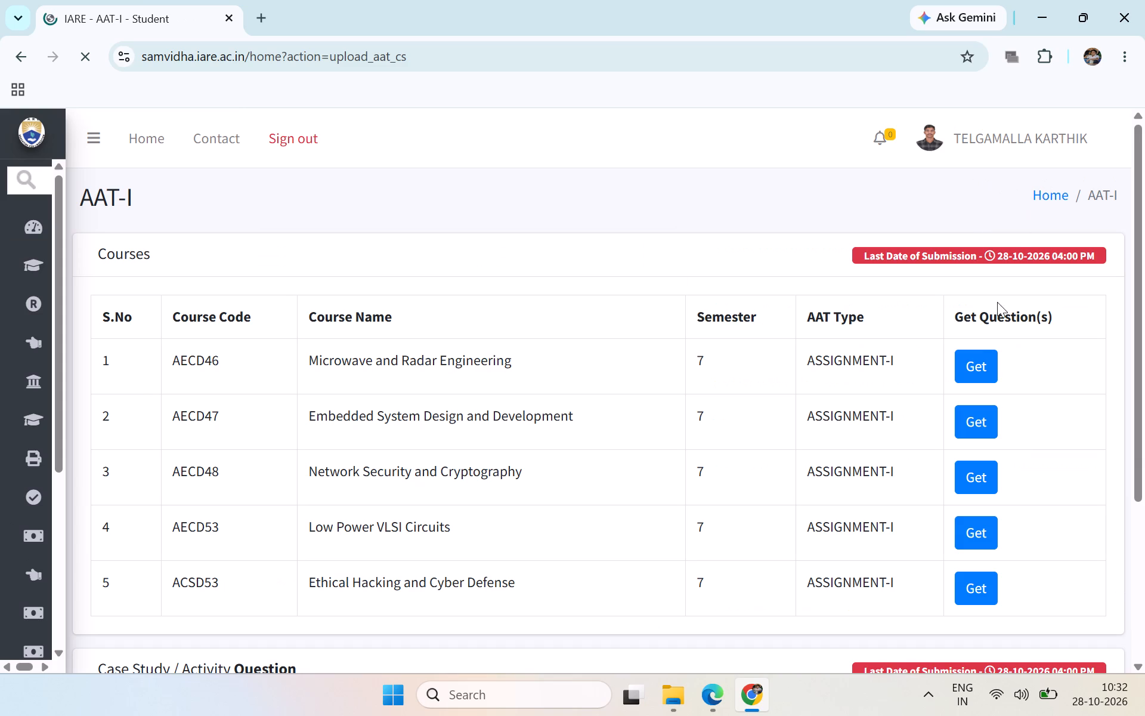
# Get the ASSIGNMENT-I questions for Microwave and Radar Engineering (AECD46) and open the uploaded answer PDF.
pyautogui.click(975, 357)
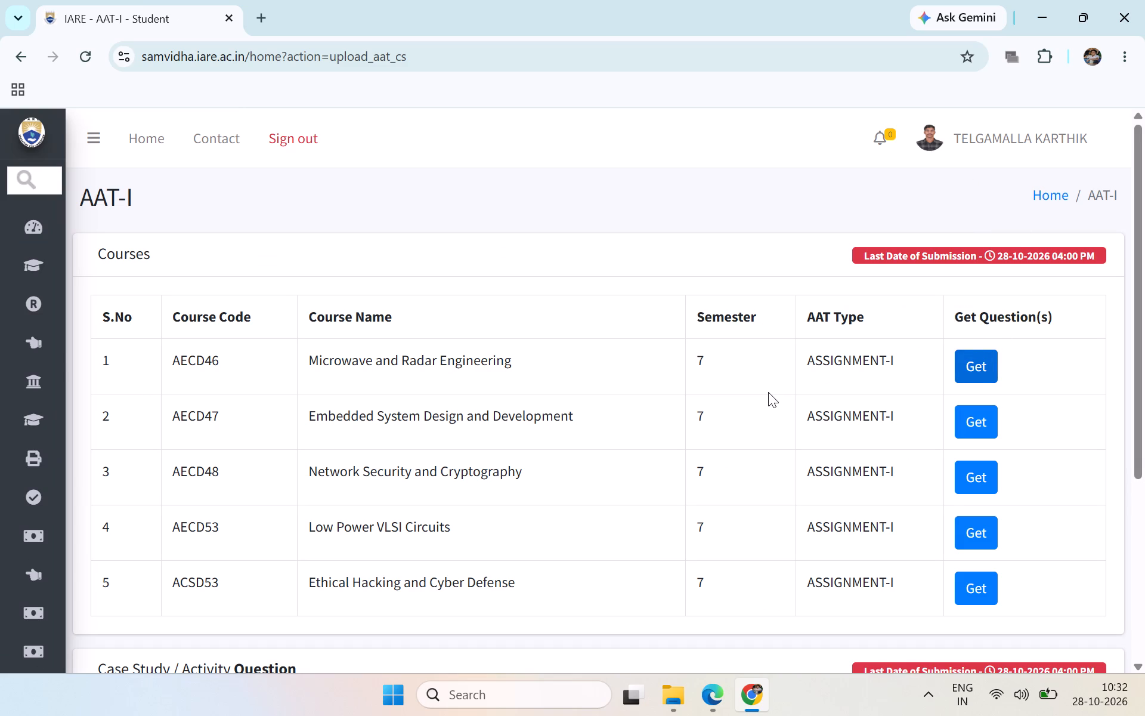
pyautogui.scroll(-2, 768, 392)
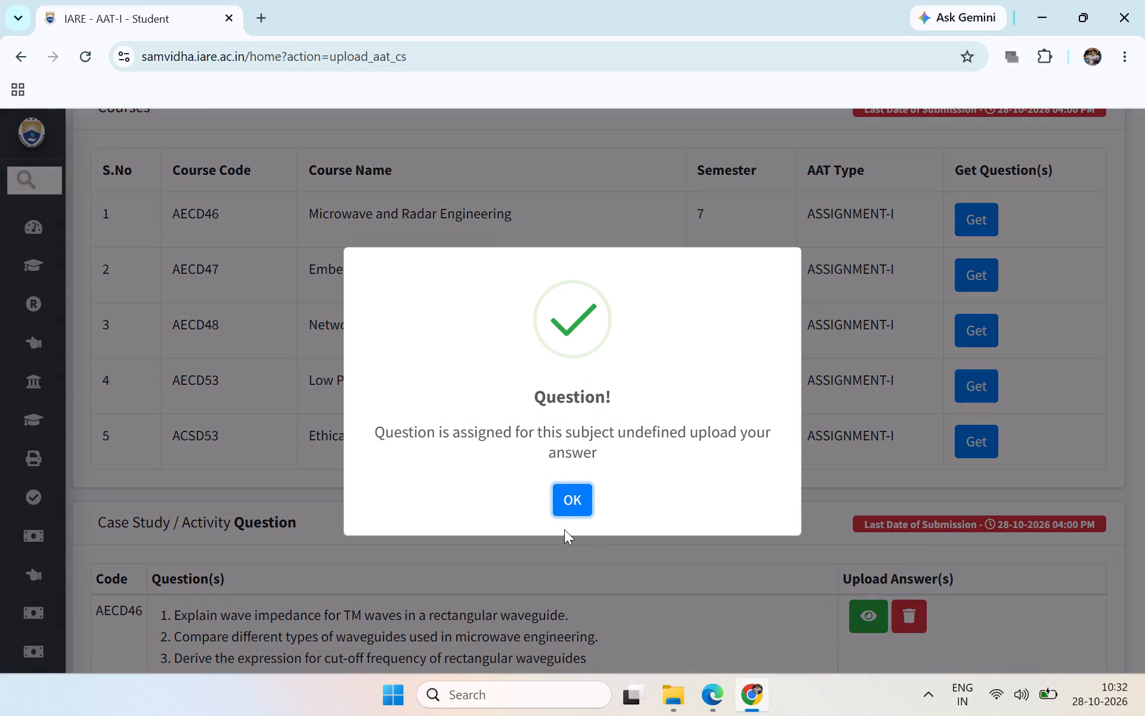
pyautogui.click(566, 510)
pyautogui.click(875, 611)
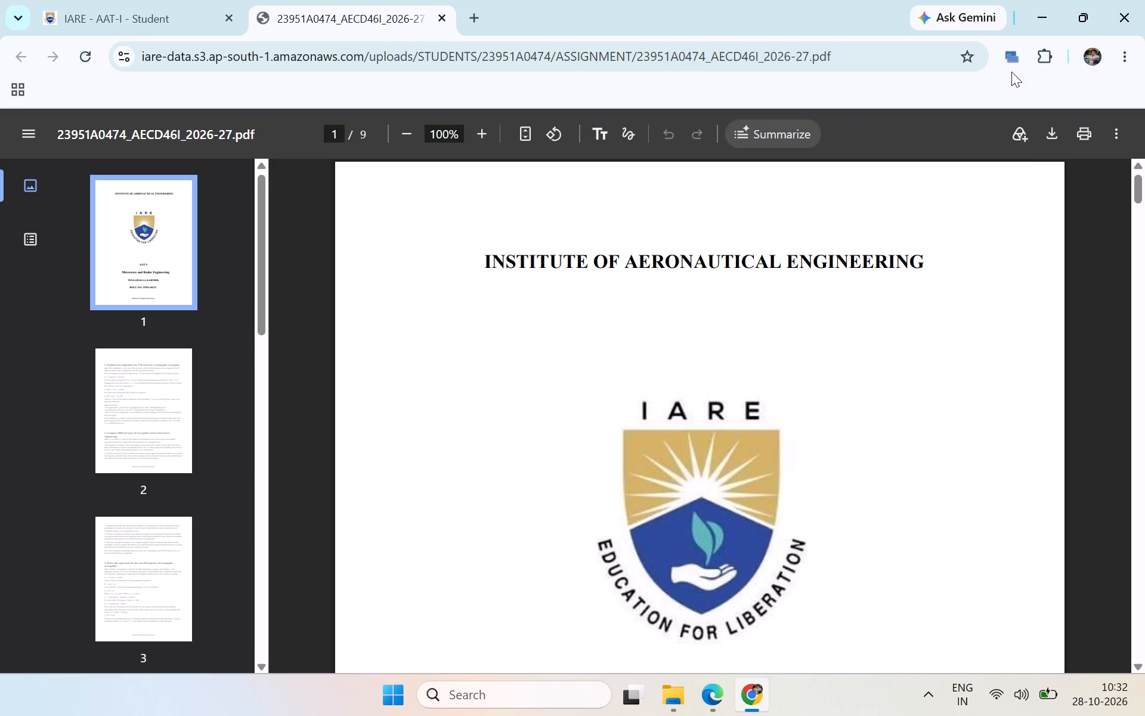
# Download the AECD46 answer PDF to the Downloads folder under its suggested file name.
pyautogui.click(1054, 121)
pyautogui.scroll(-3, 883, 275)
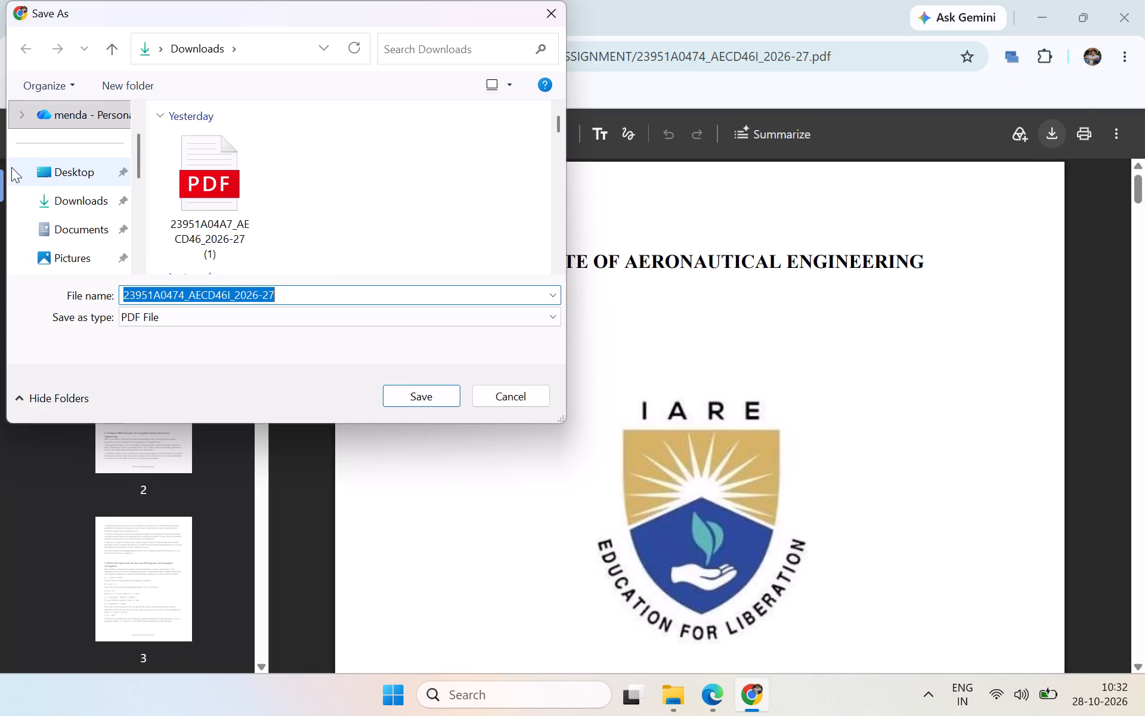
pyautogui.click(35, 187)
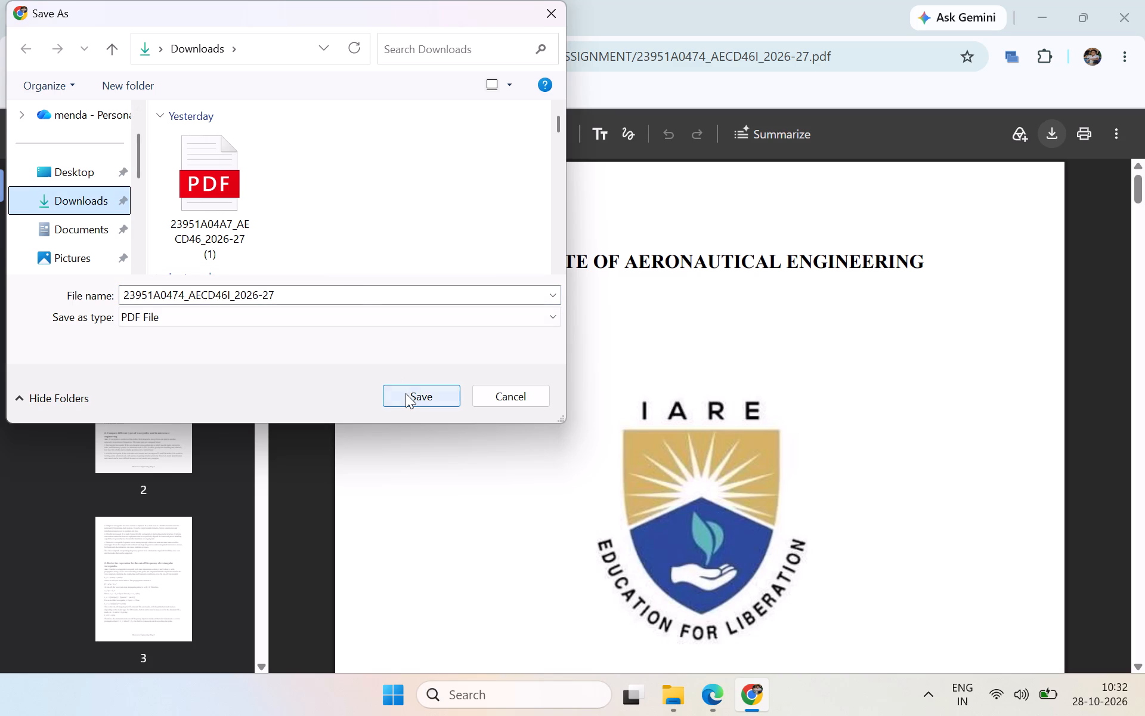
pyautogui.click(406, 393)
# Look through the waveguide answers in the AECD46 assignment PDF, from the cover page onward.
pyautogui.scroll(-4, 618, 415)
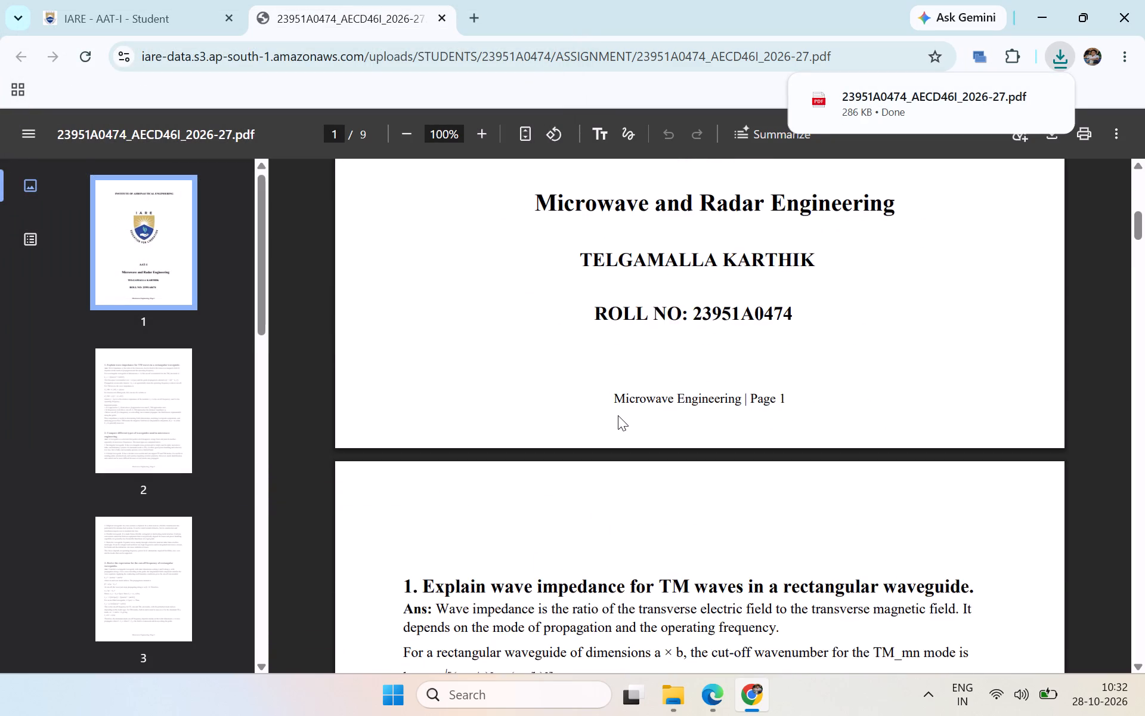
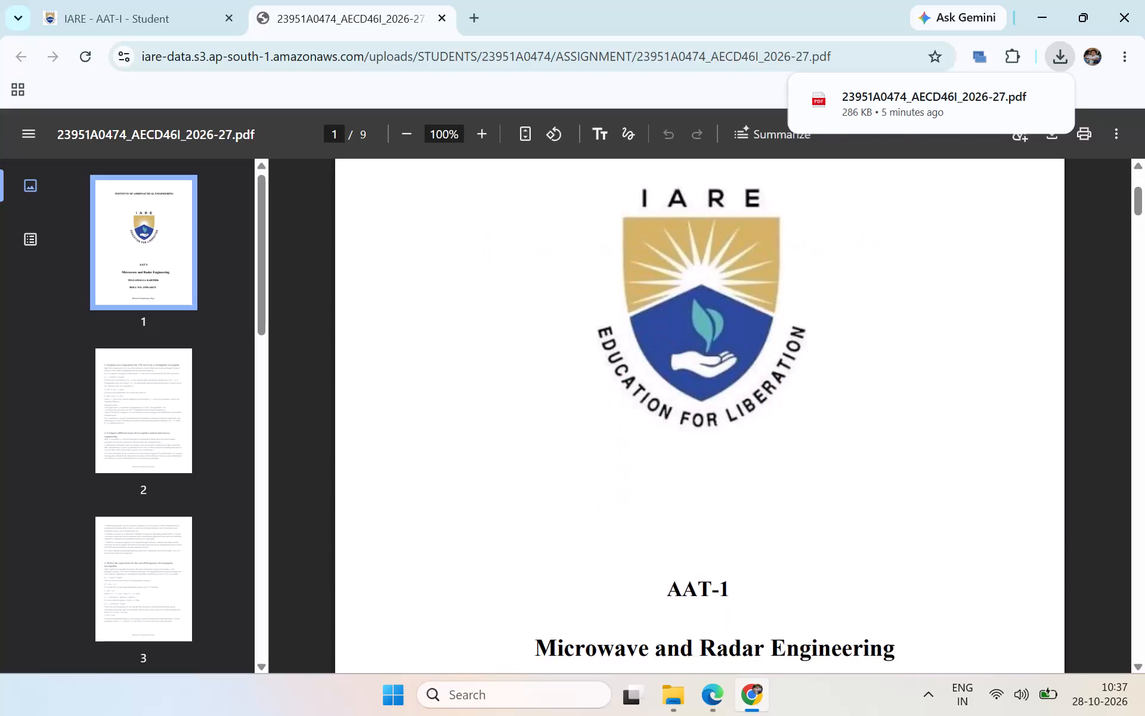
# Review the AAT-1 answer PDF from the cover page to the page 2 answers on TM wave impedance and waveguide types.
pyautogui.scroll(-1, 674, 422)
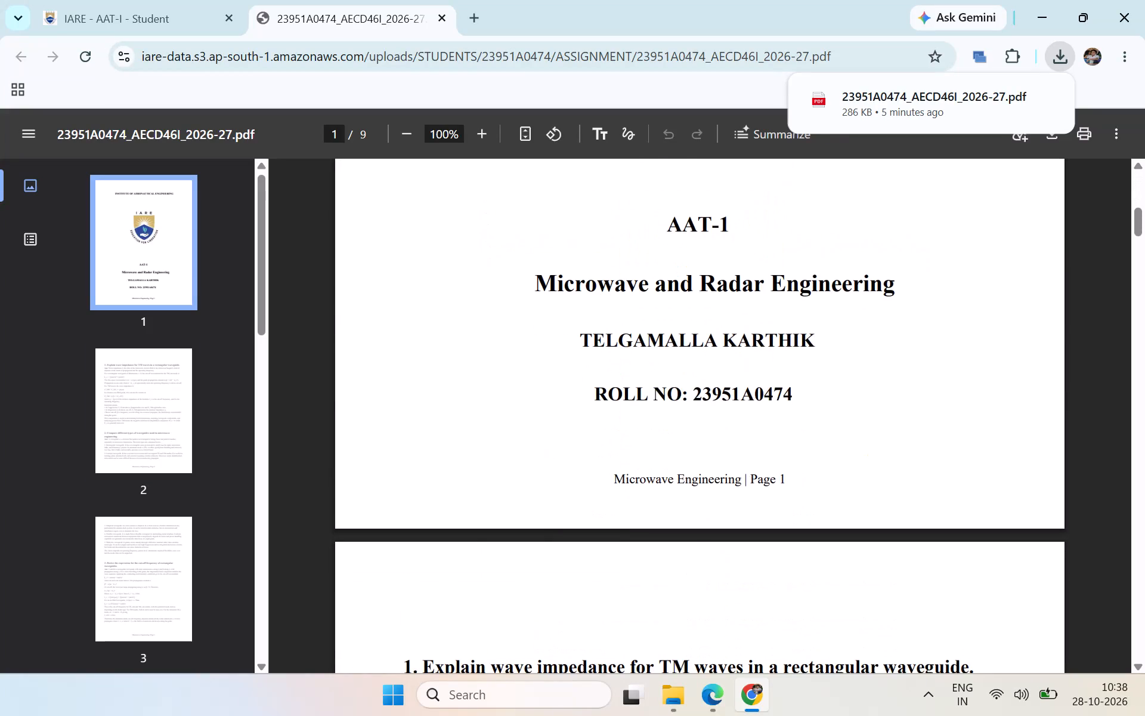
pyautogui.scroll(-1, 674, 422)
pyautogui.scroll(6, 674, 422)
pyautogui.scroll(-9, 674, 422)
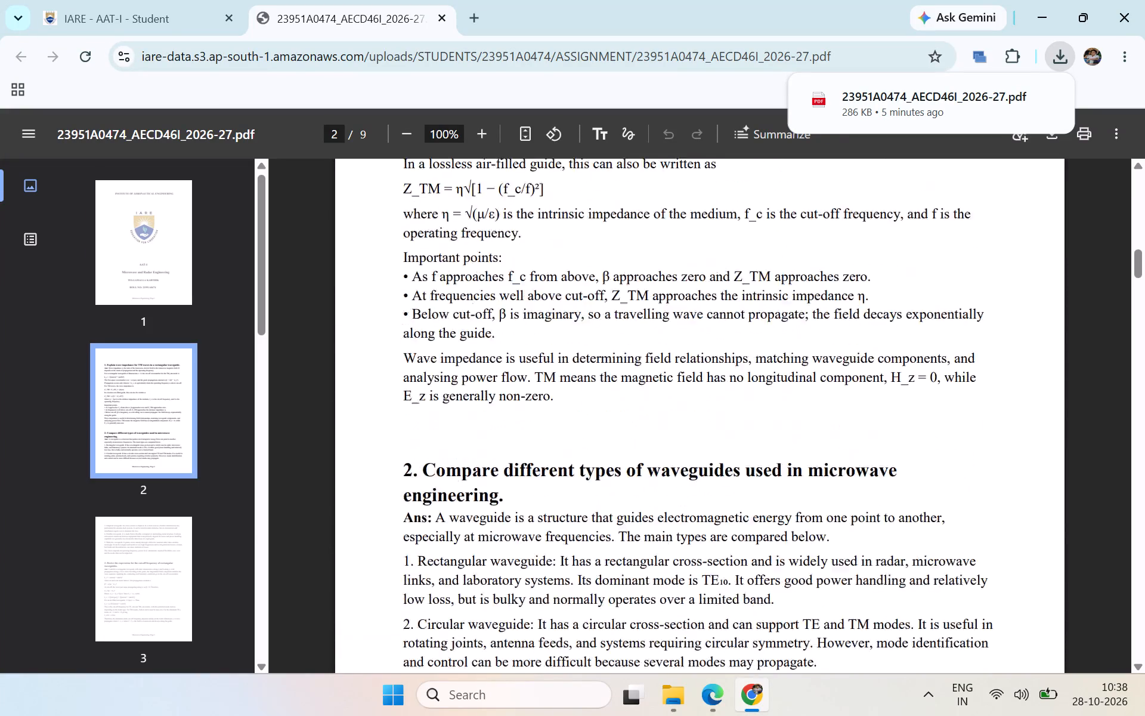
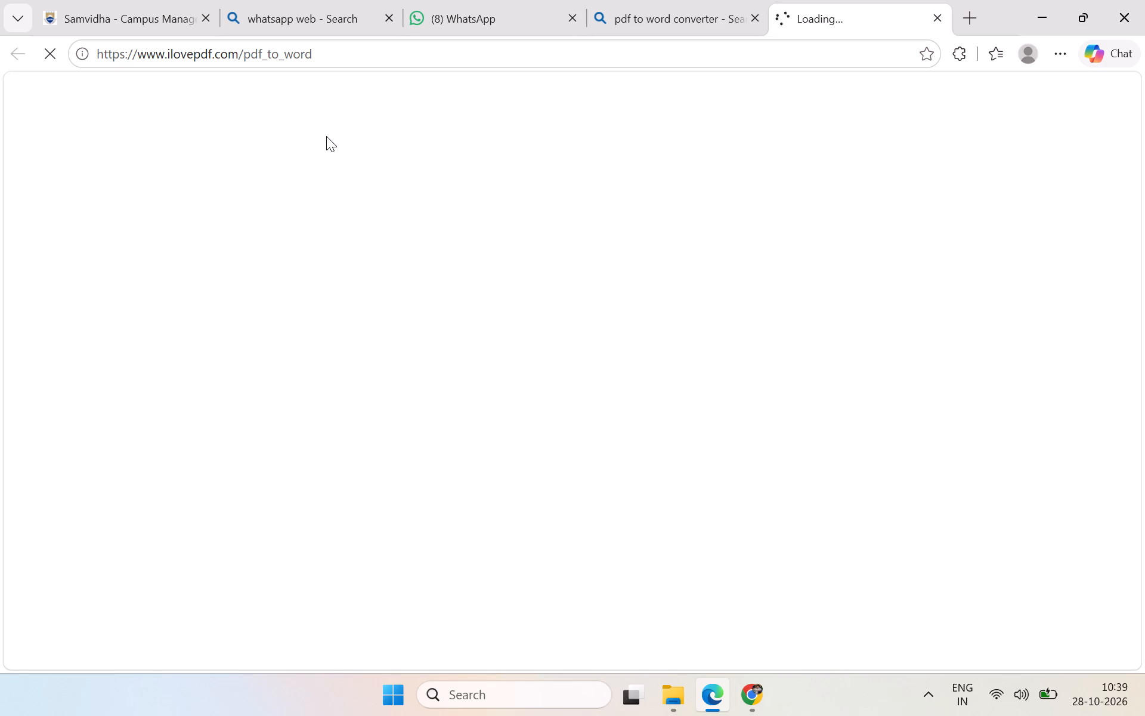
# Switch to Chrome, review the AECD46 question list on the portal's AAT-I page, and close the Chrome window.
pyautogui.click(440, 302)
pyautogui.click(750, 688)
pyautogui.scroll(7, 667, 323)
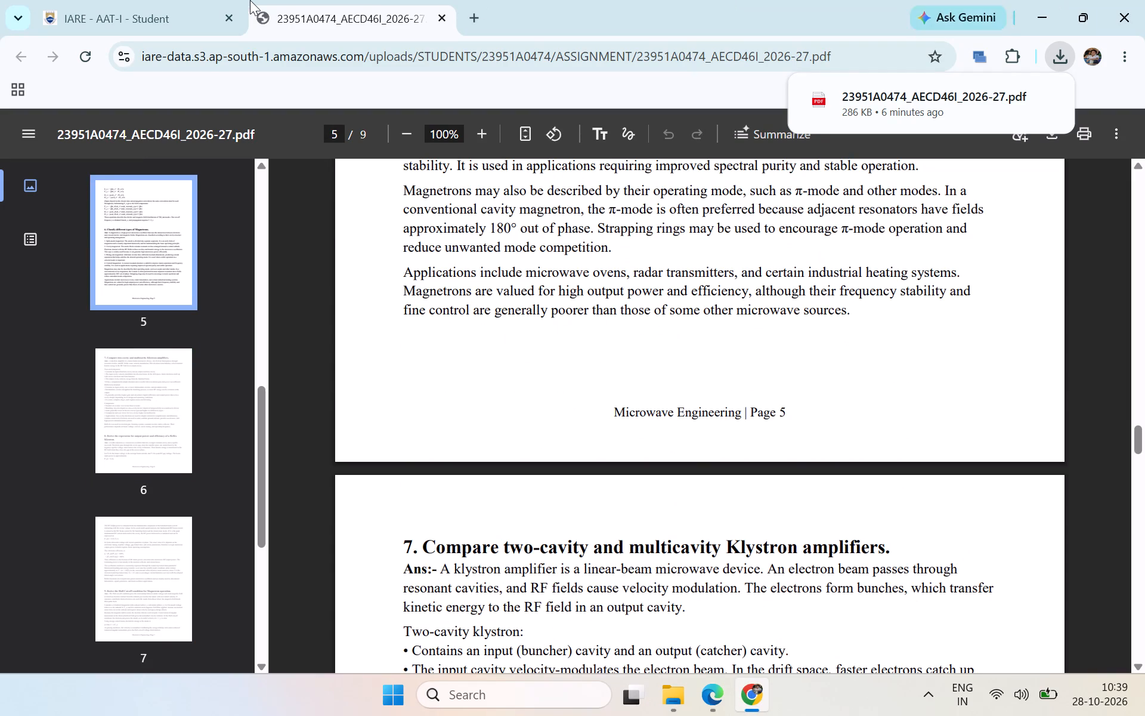
pyautogui.click(163, 0)
pyautogui.scroll(2, 621, 371)
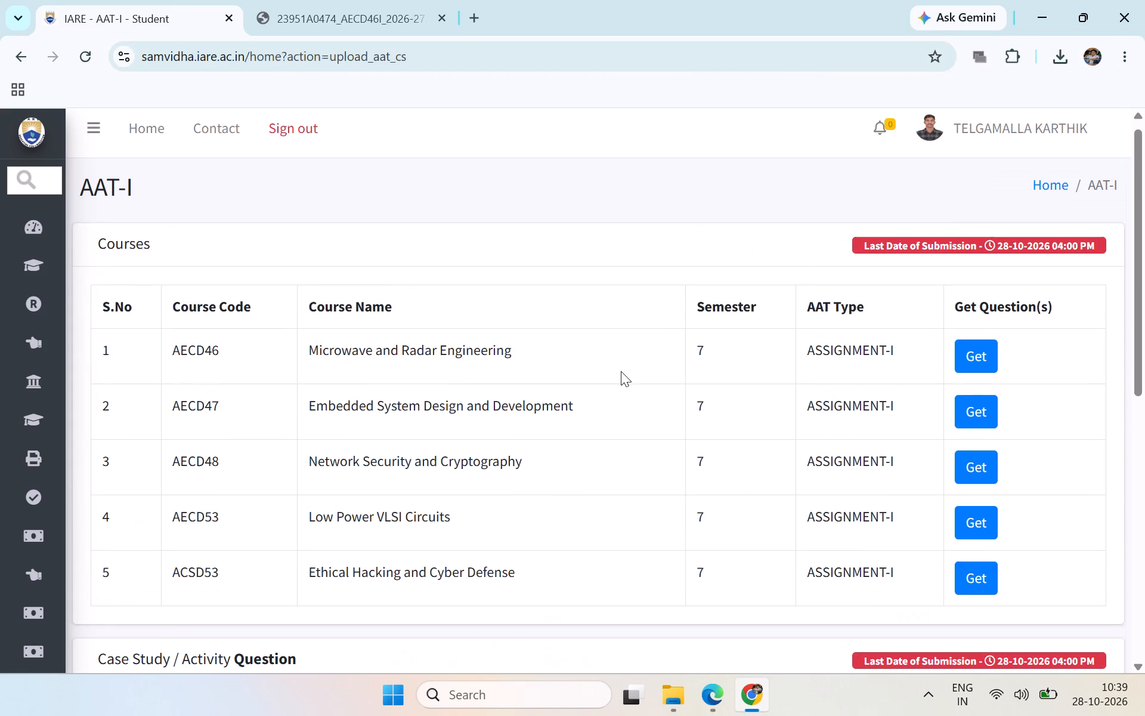
pyautogui.scroll(1, 621, 371)
pyautogui.scroll(-5, 621, 371)
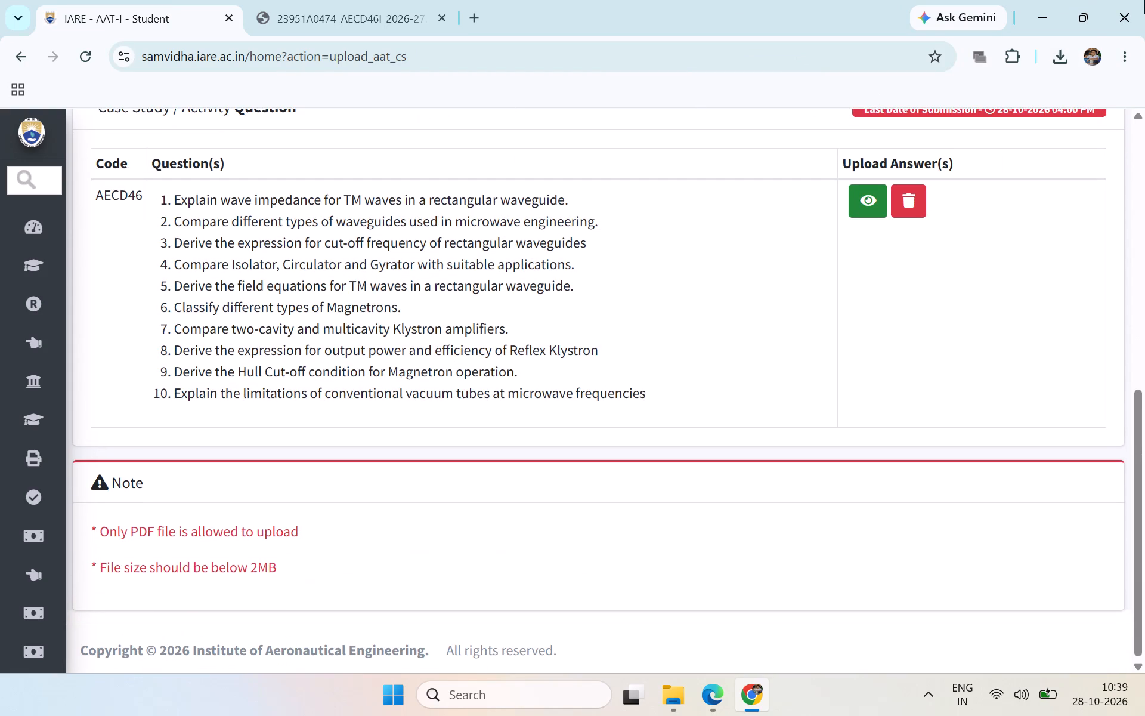
pyautogui.click(1144, 0)
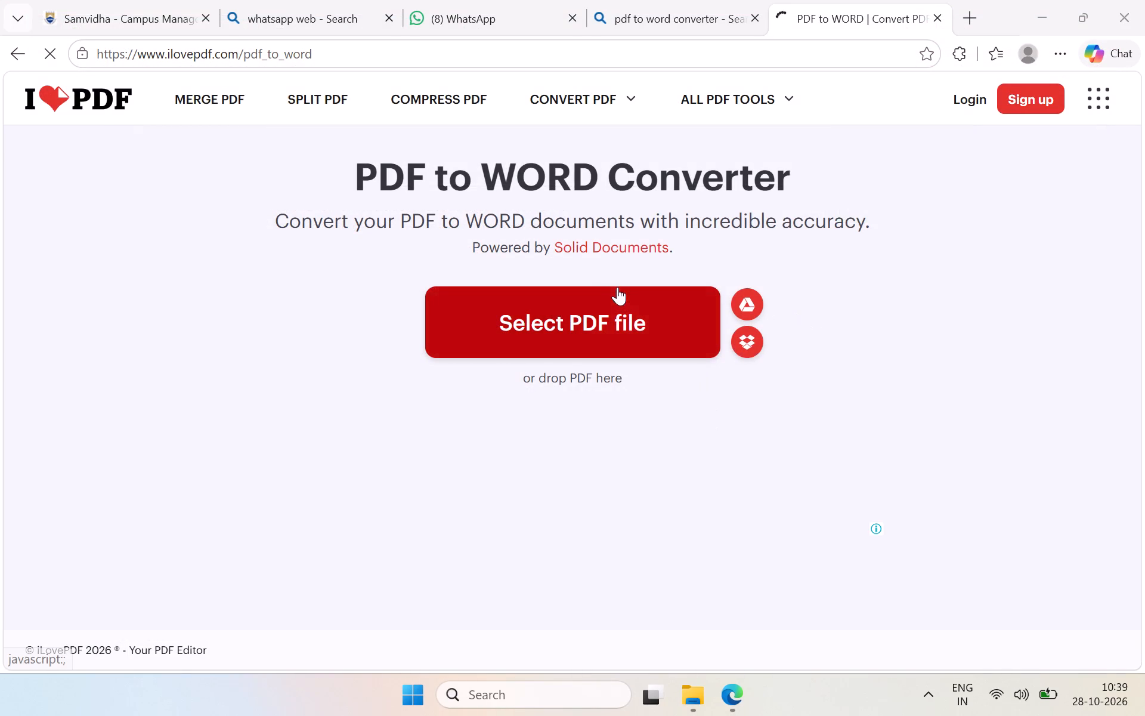
# Load embedded aat1_1.pdf from Downloads into the iLovePDF converter in Edge and convert it to Word without OCR.
pyautogui.click(612, 322)
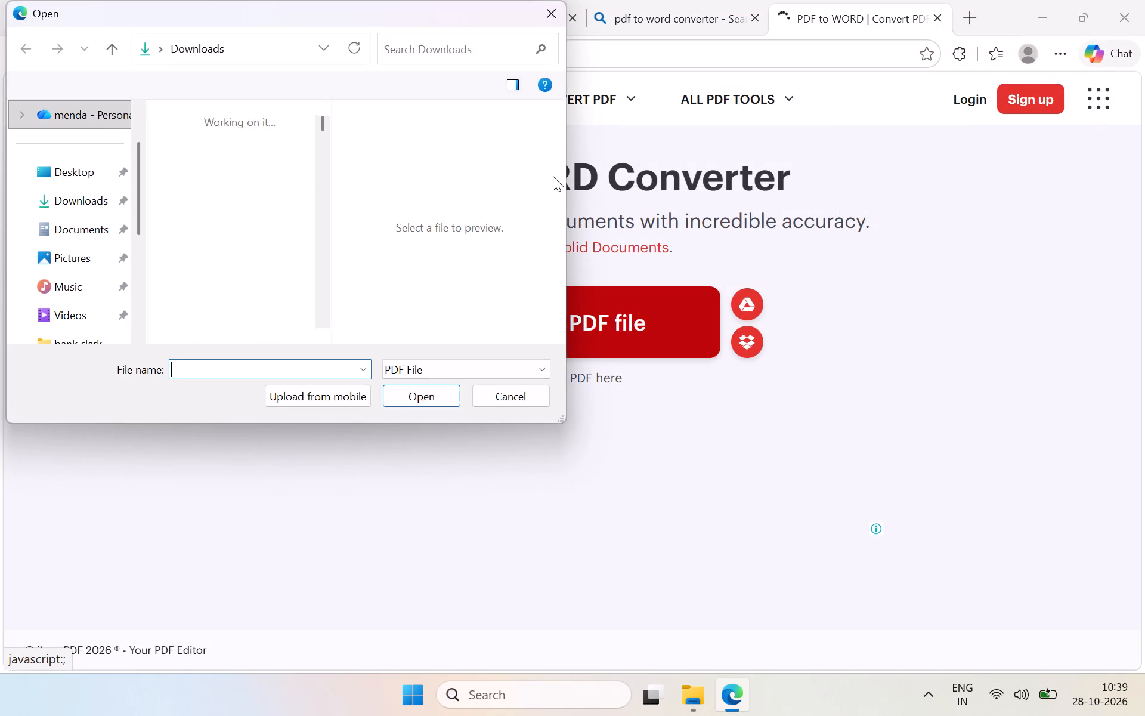
pyautogui.click(219, 169)
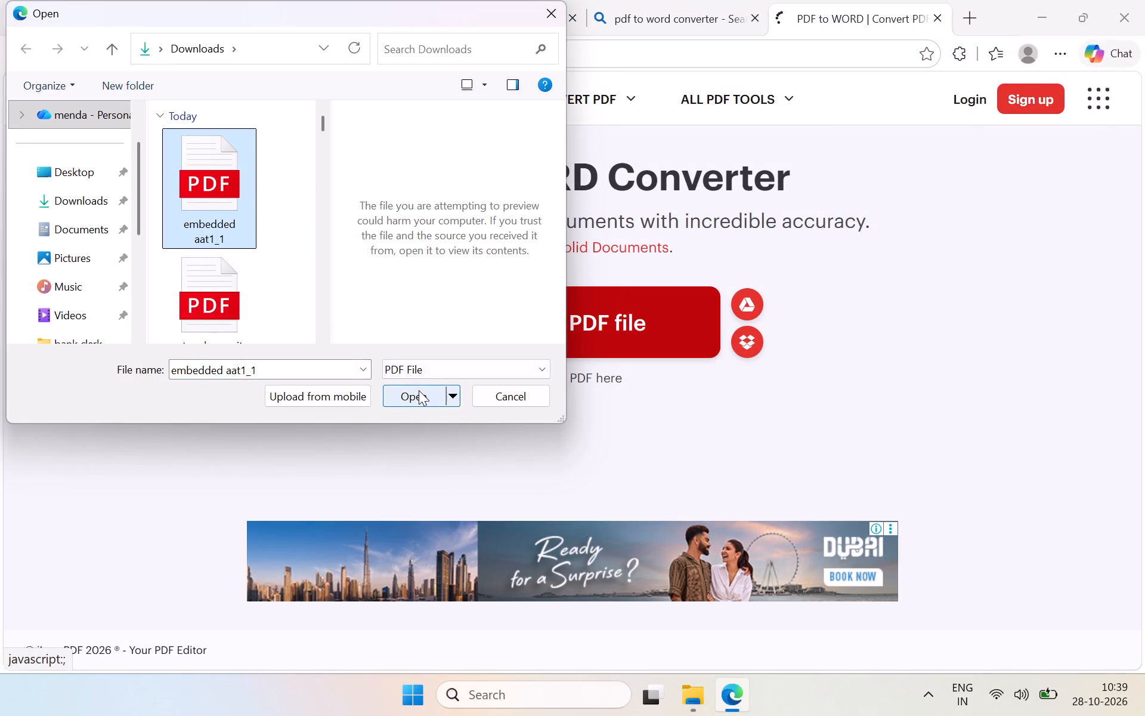
pyautogui.click(419, 390)
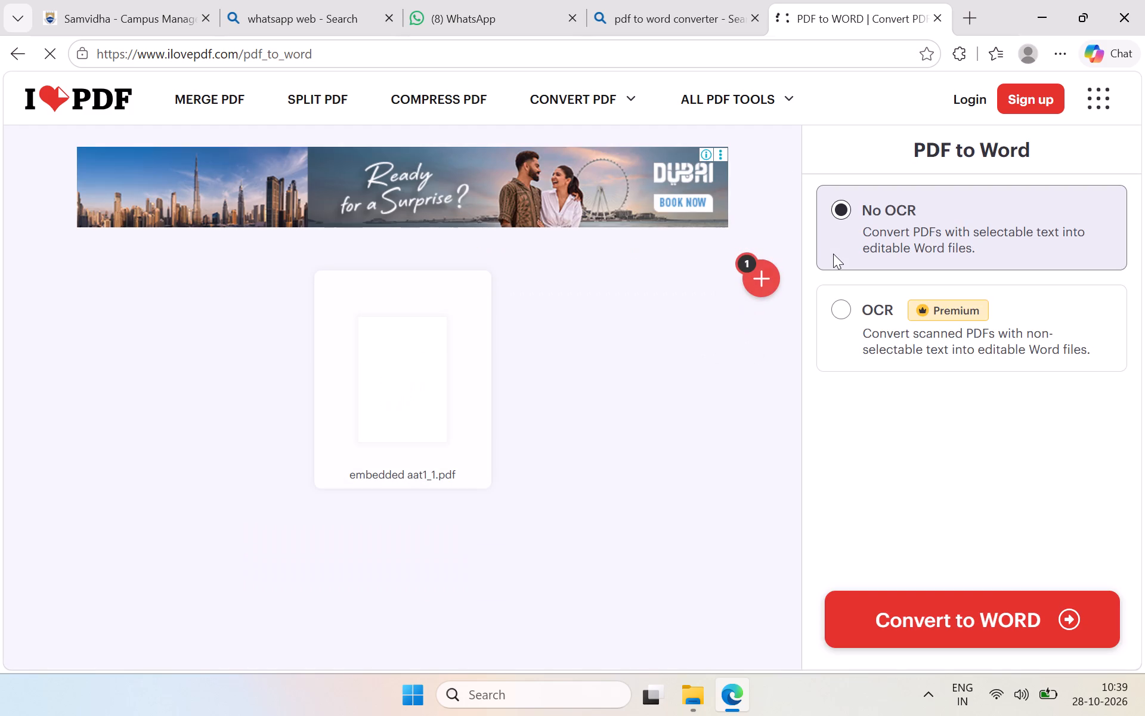
pyautogui.click(1040, 610)
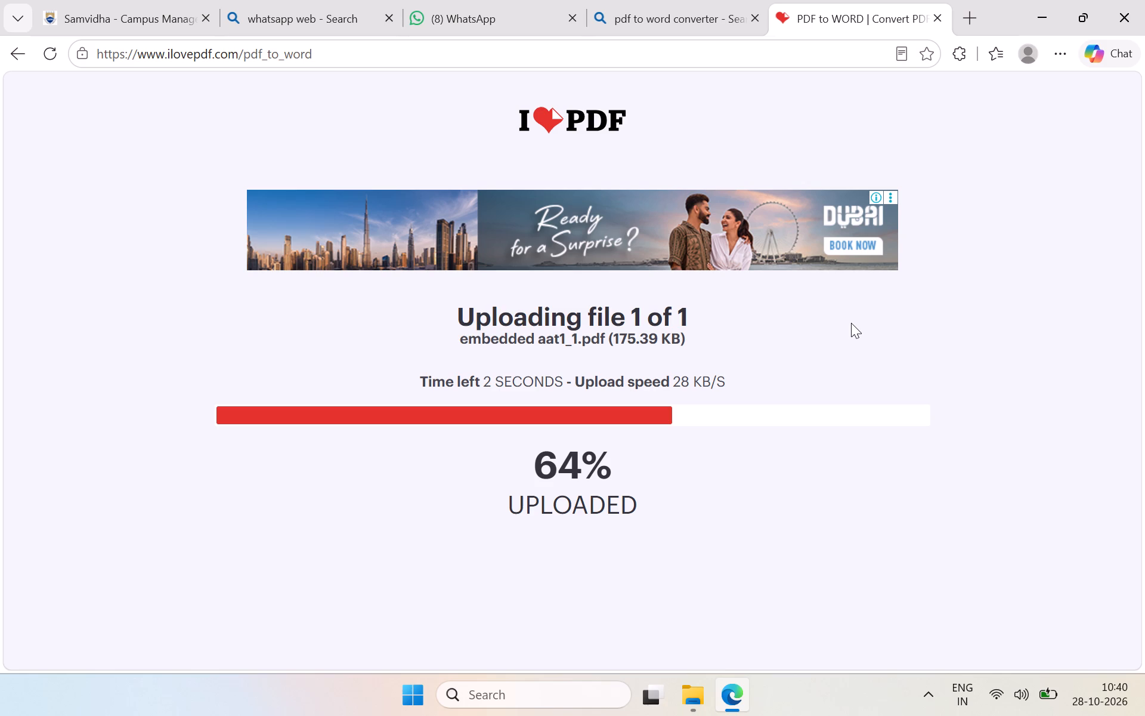
# Open a second PDF to Word converter from the search results and convert network security aat1_1.pdf to Word.
pyautogui.click(653, 0)
pyautogui.click(394, 289)
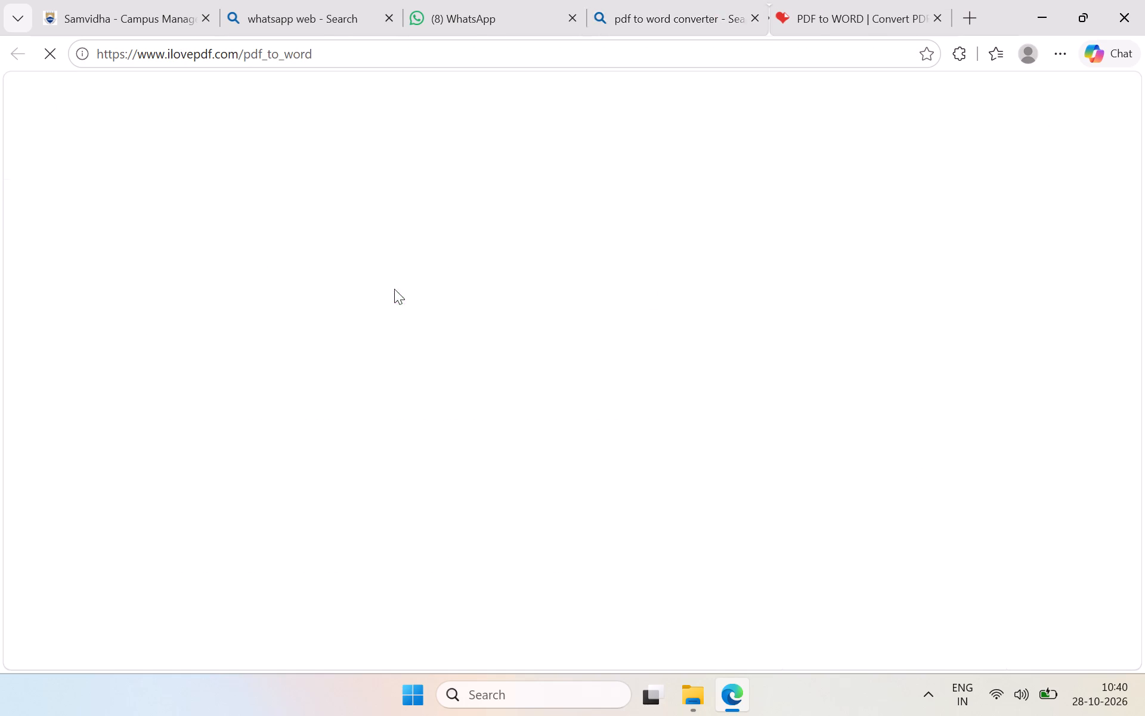
pyautogui.click(831, 0)
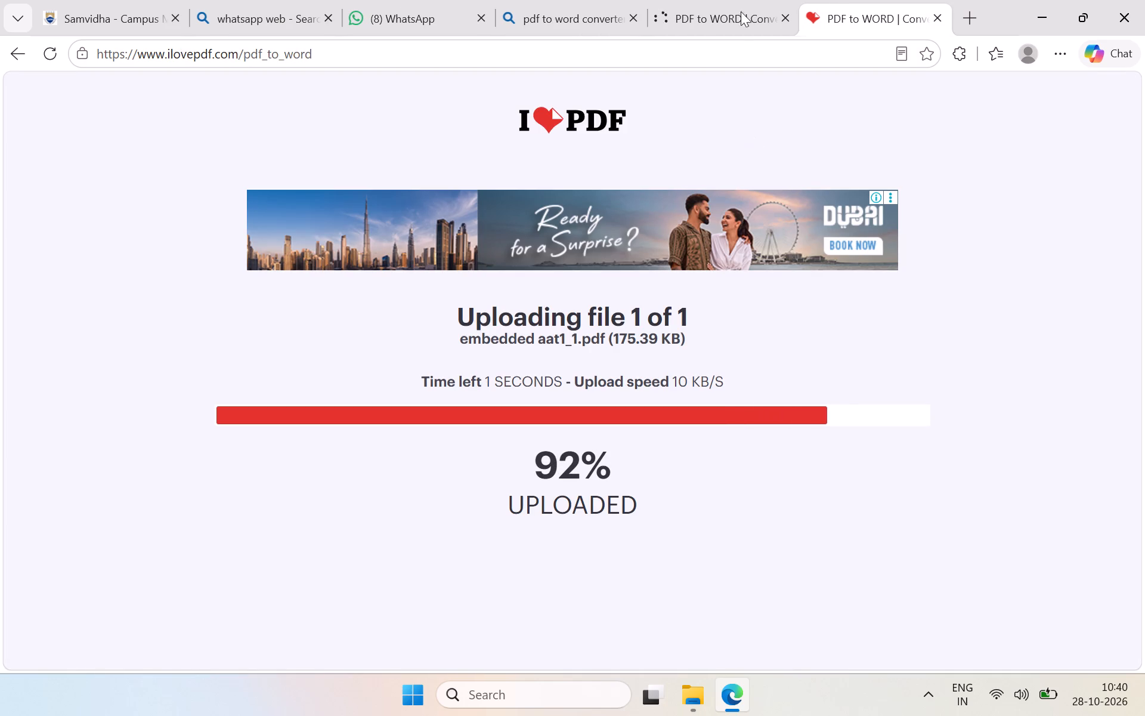
pyautogui.click(729, 1)
pyautogui.click(572, 334)
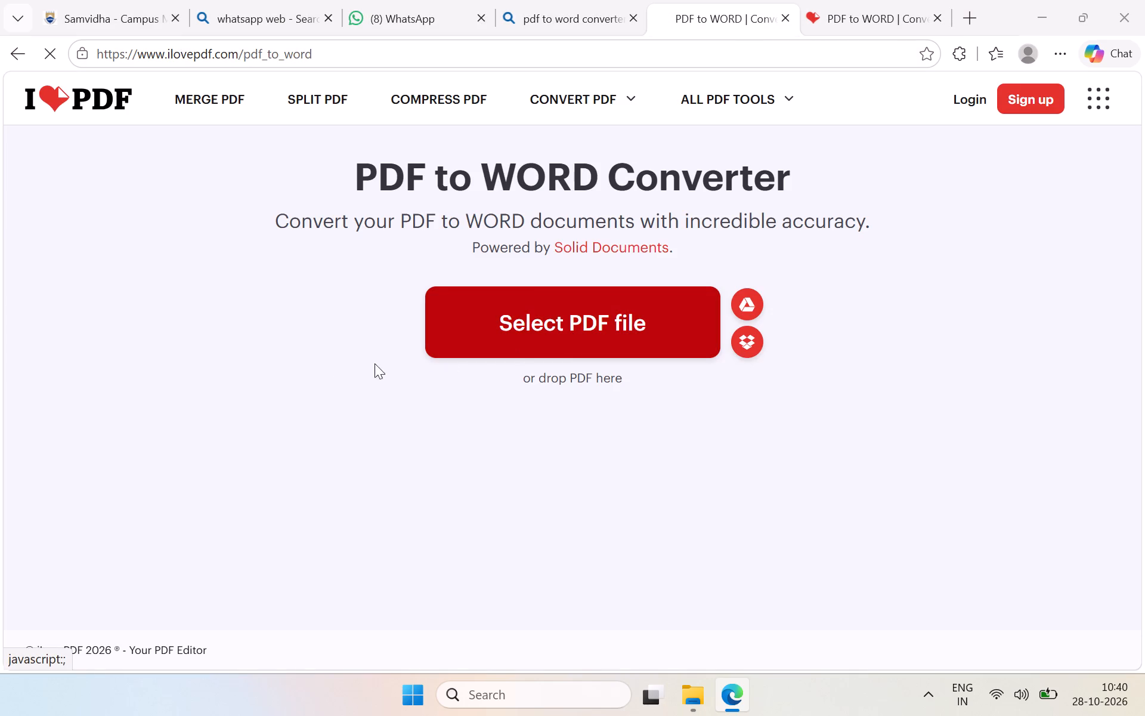
pyautogui.click(222, 300)
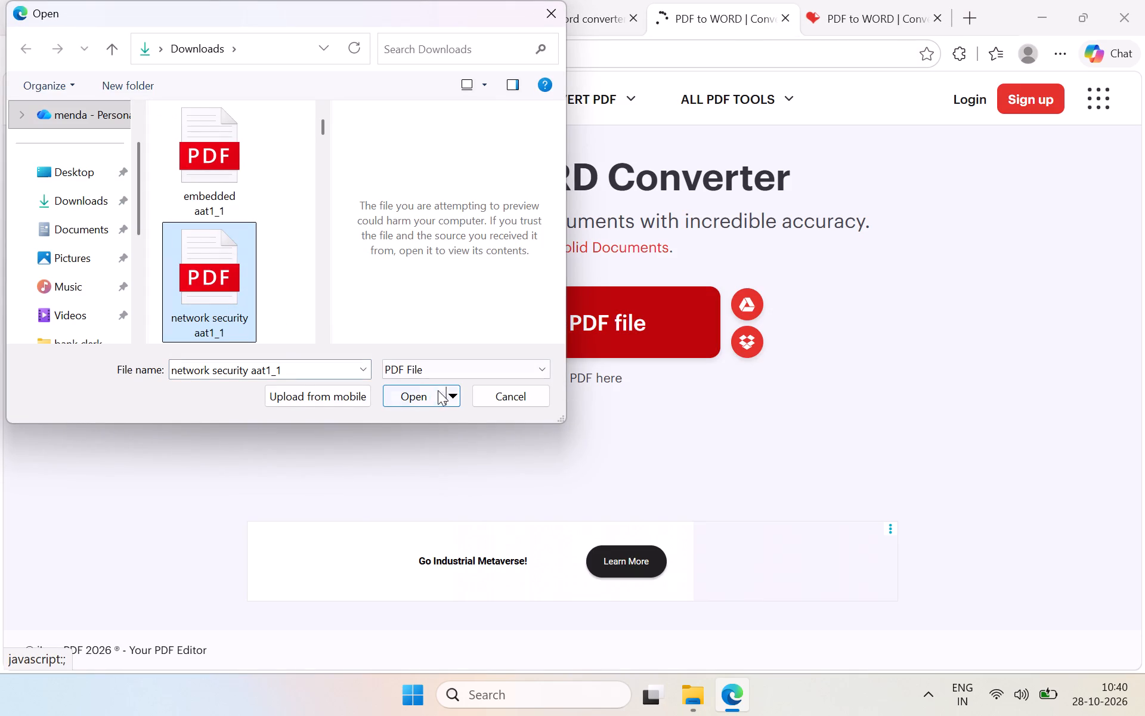
pyautogui.click(428, 400)
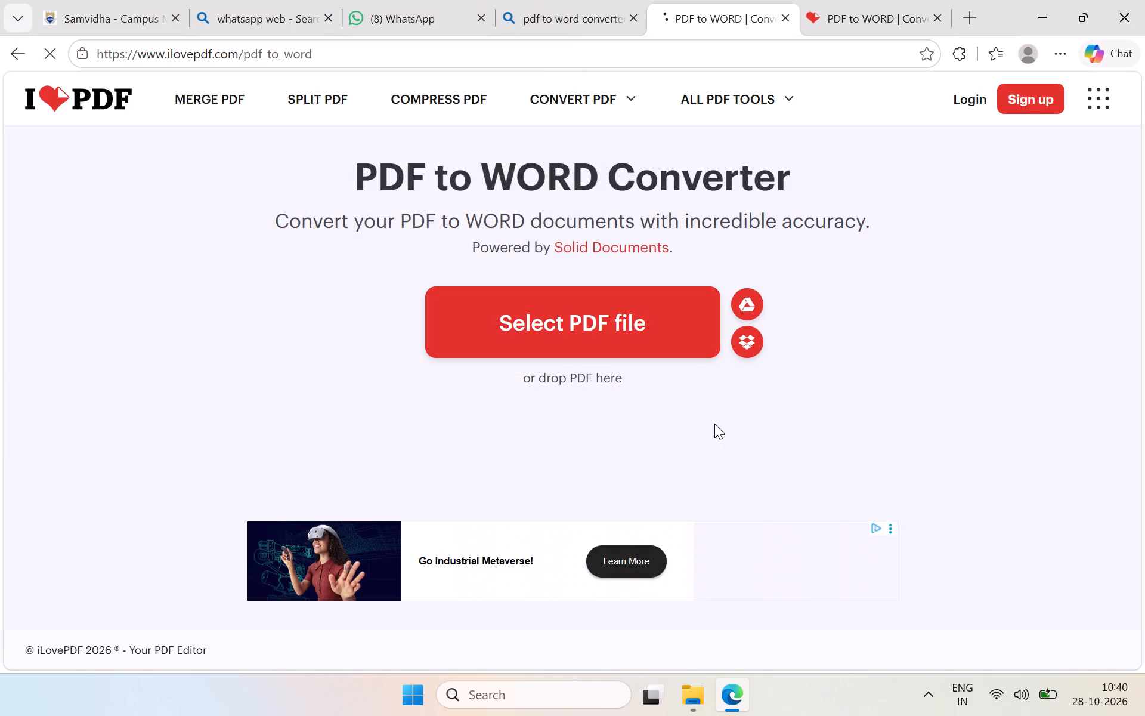
pyautogui.click(835, 0)
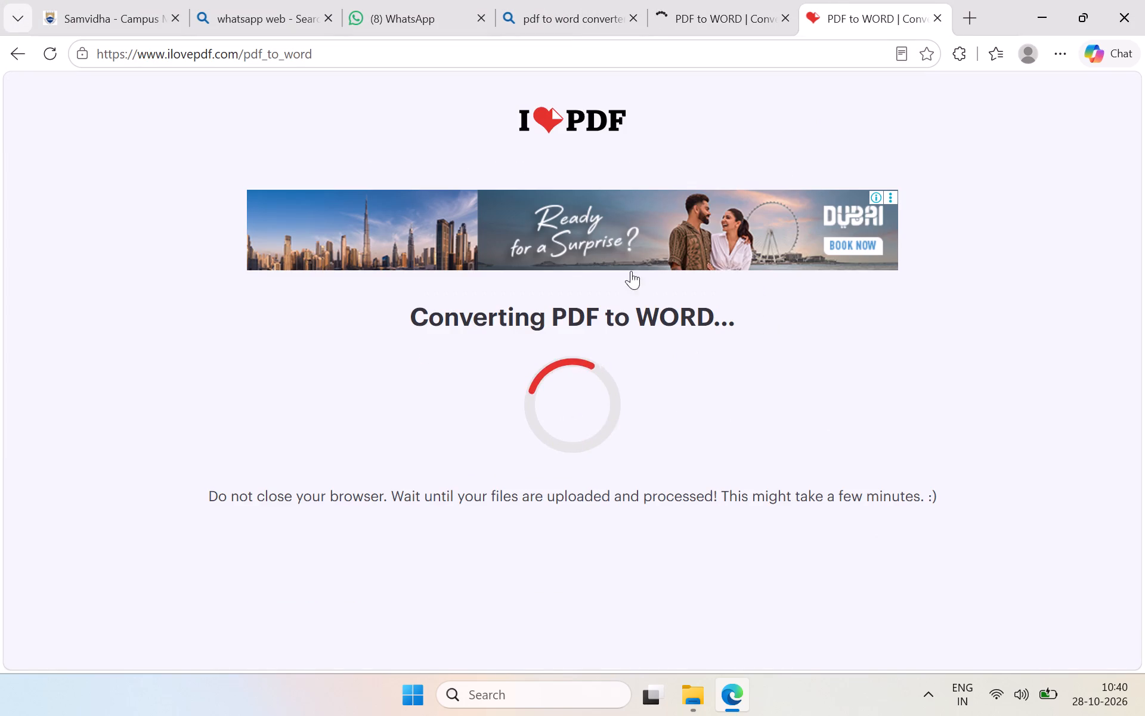
pyautogui.click(709, 7)
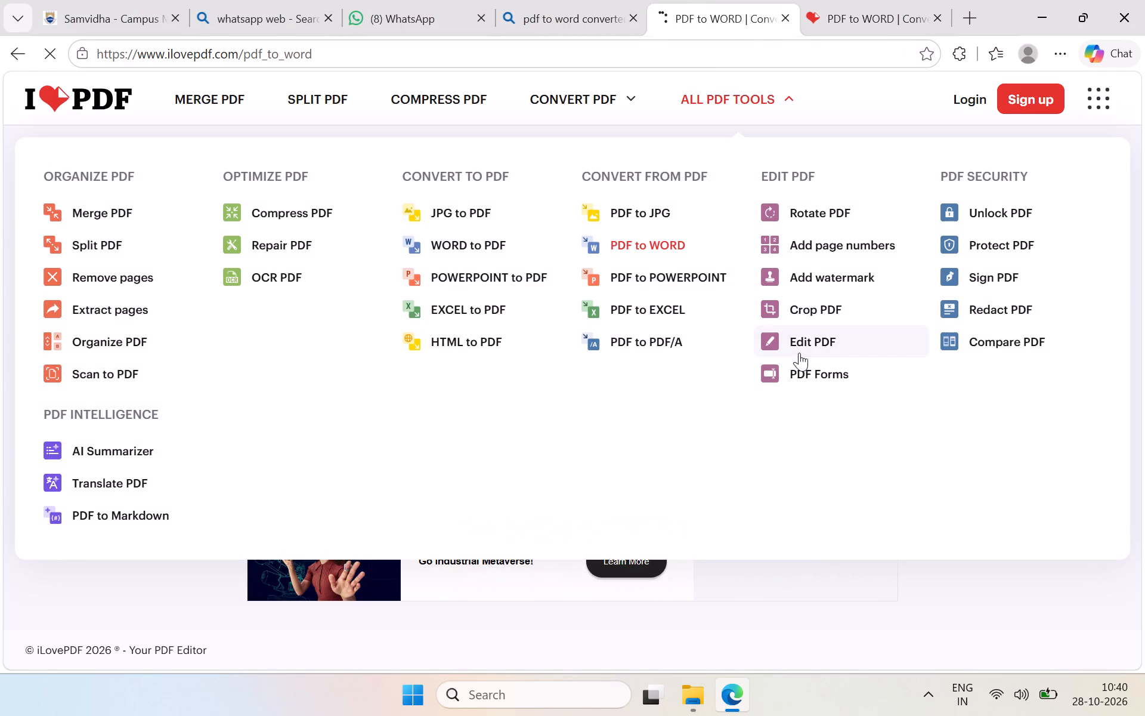
pyautogui.click(879, 606)
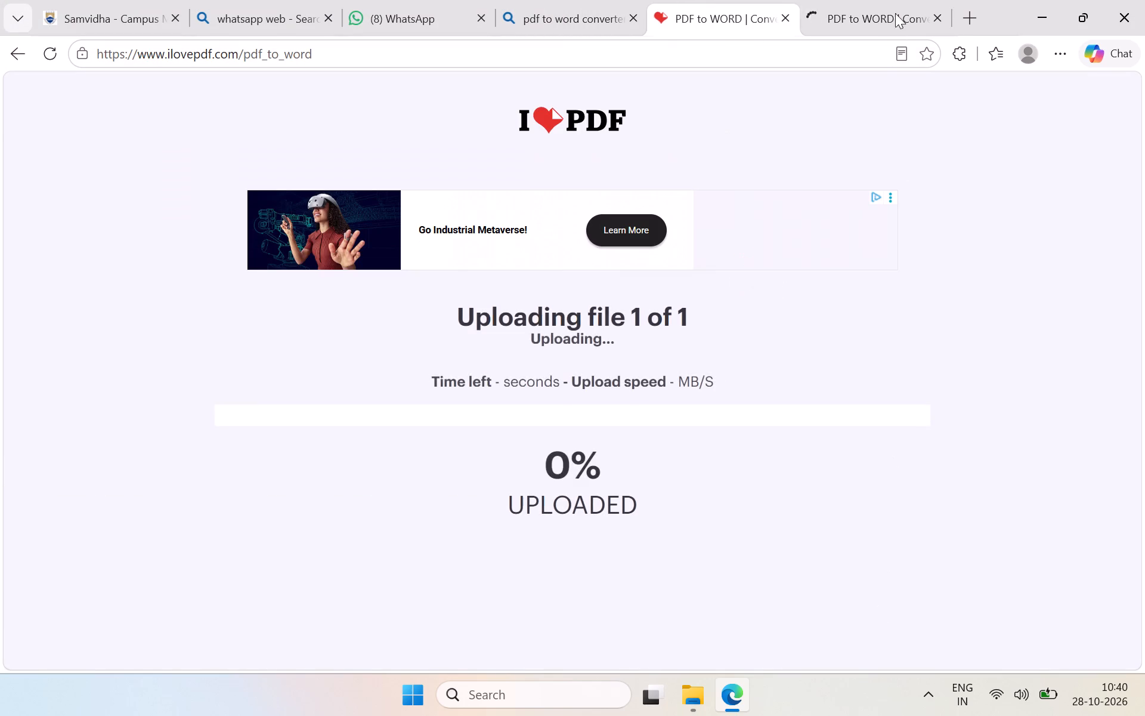
# Download the converted Word document of embedded aat1_1 and check on the network security conversion.
pyautogui.click(892, 8)
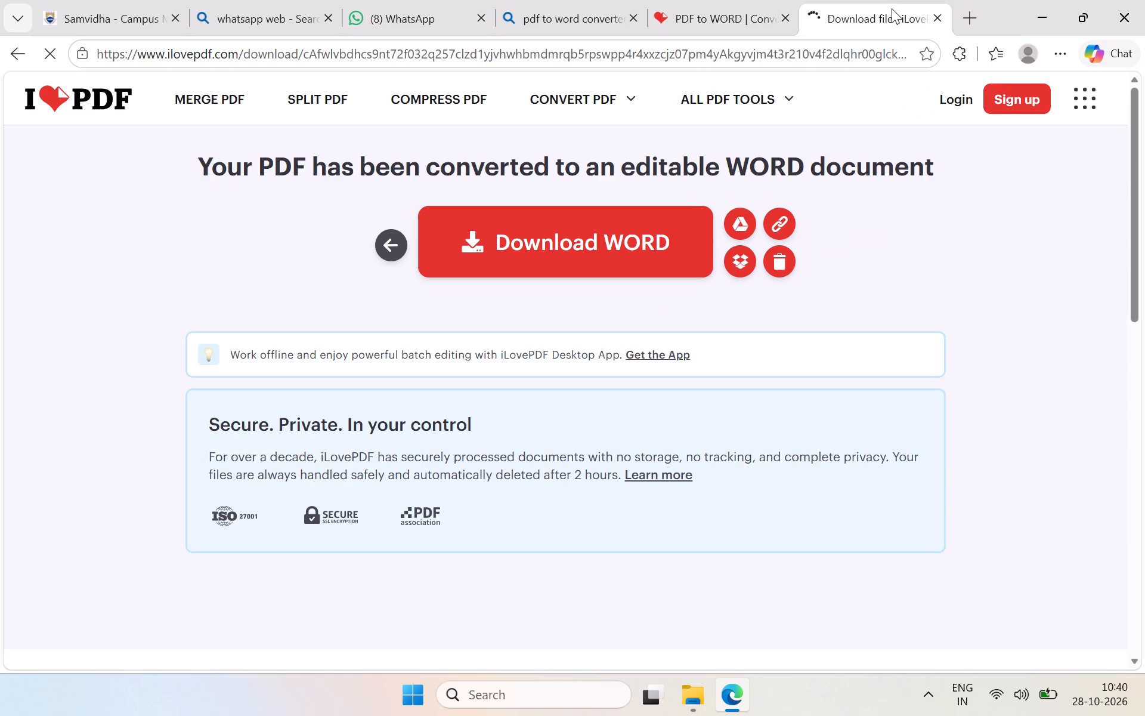
pyautogui.click(572, 242)
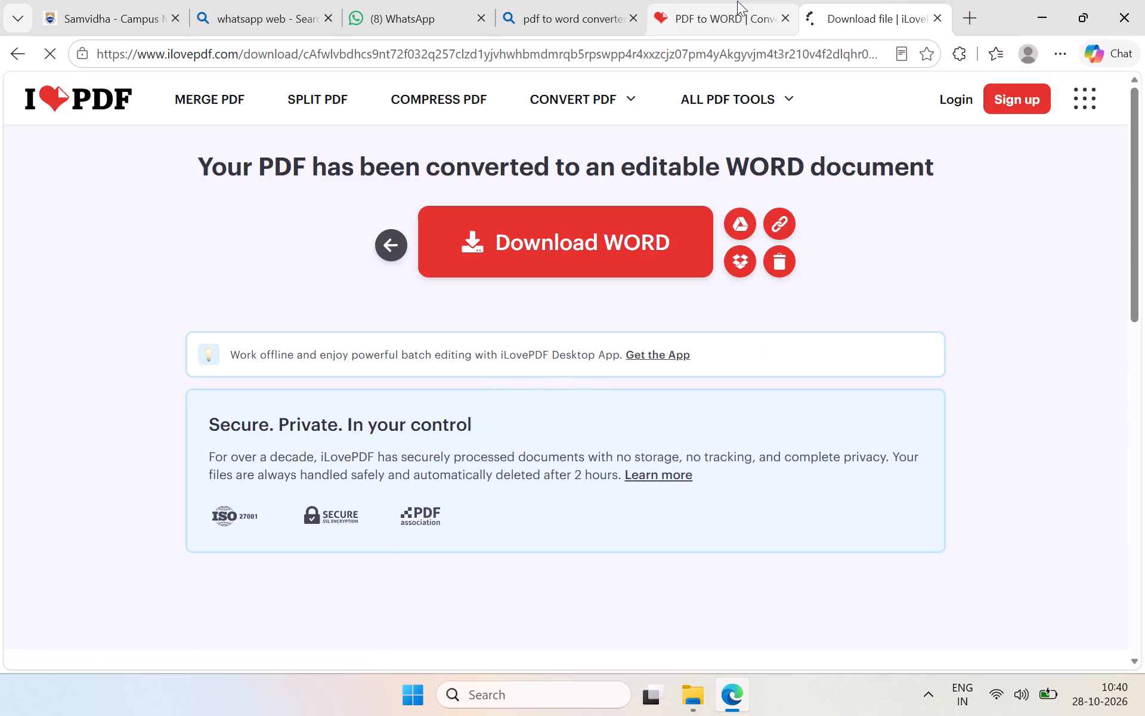
pyautogui.click(737, 1)
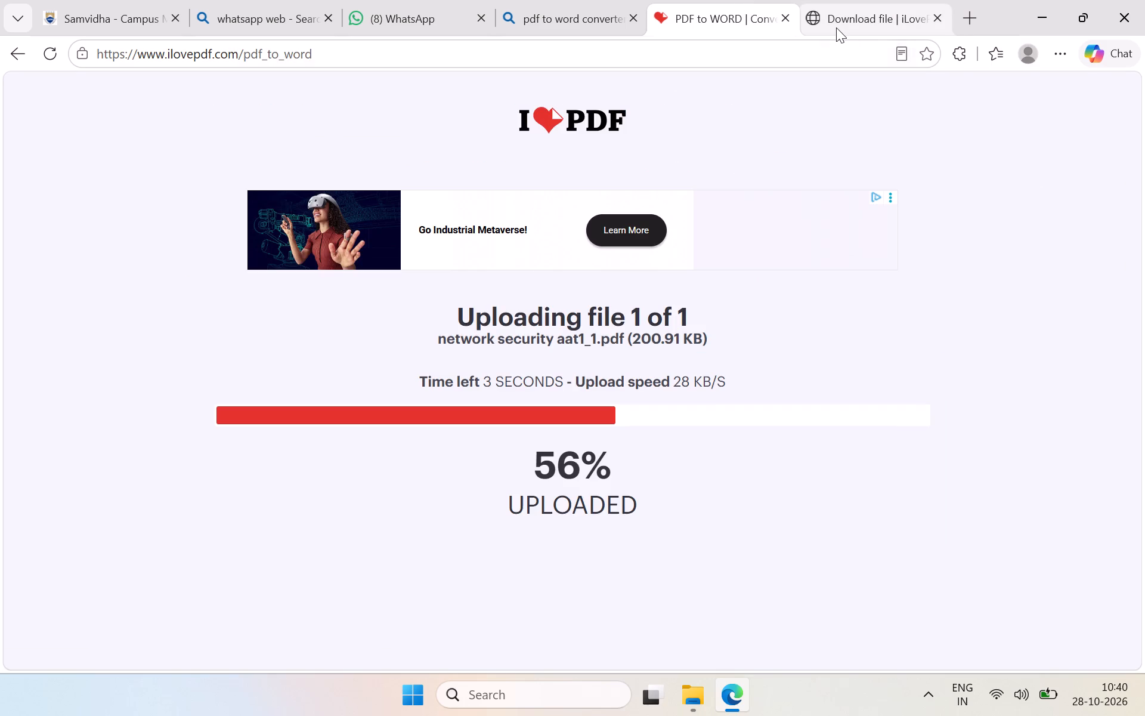
pyautogui.click(836, 27)
pyautogui.click(747, 17)
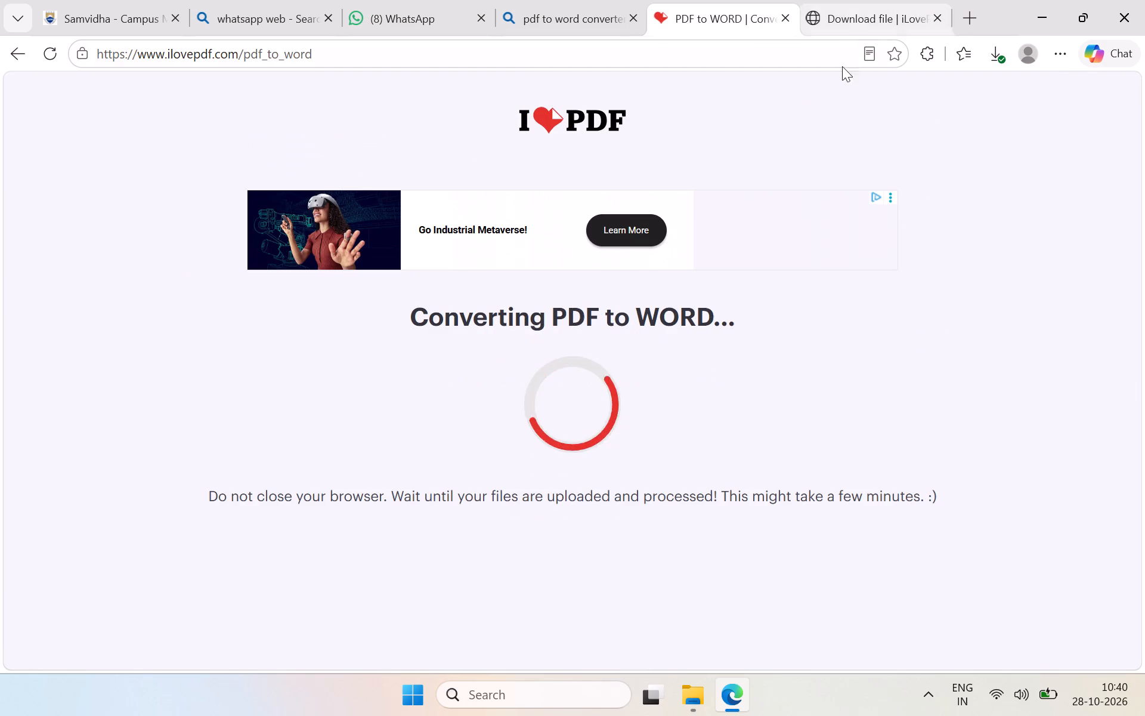
# Return the finished embedded aat1_1 page to the PDF to Word converter and load microwave AAT 1 _1.pdf from Downloads.
pyautogui.click(865, 1)
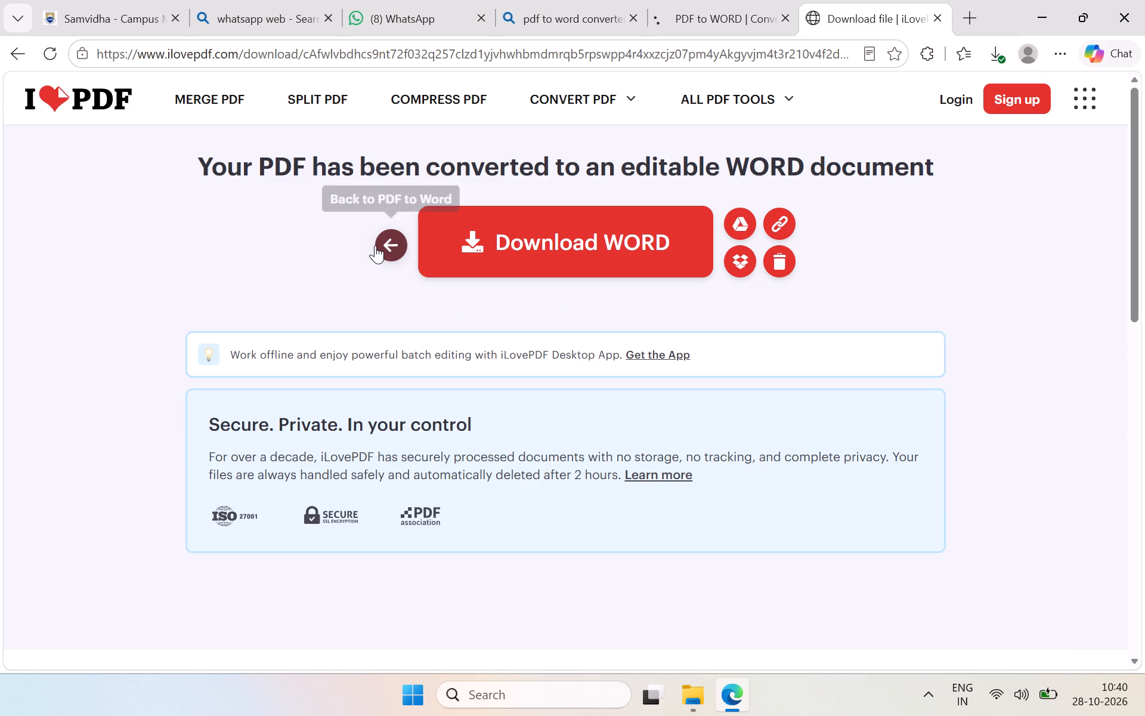
pyautogui.click(375, 245)
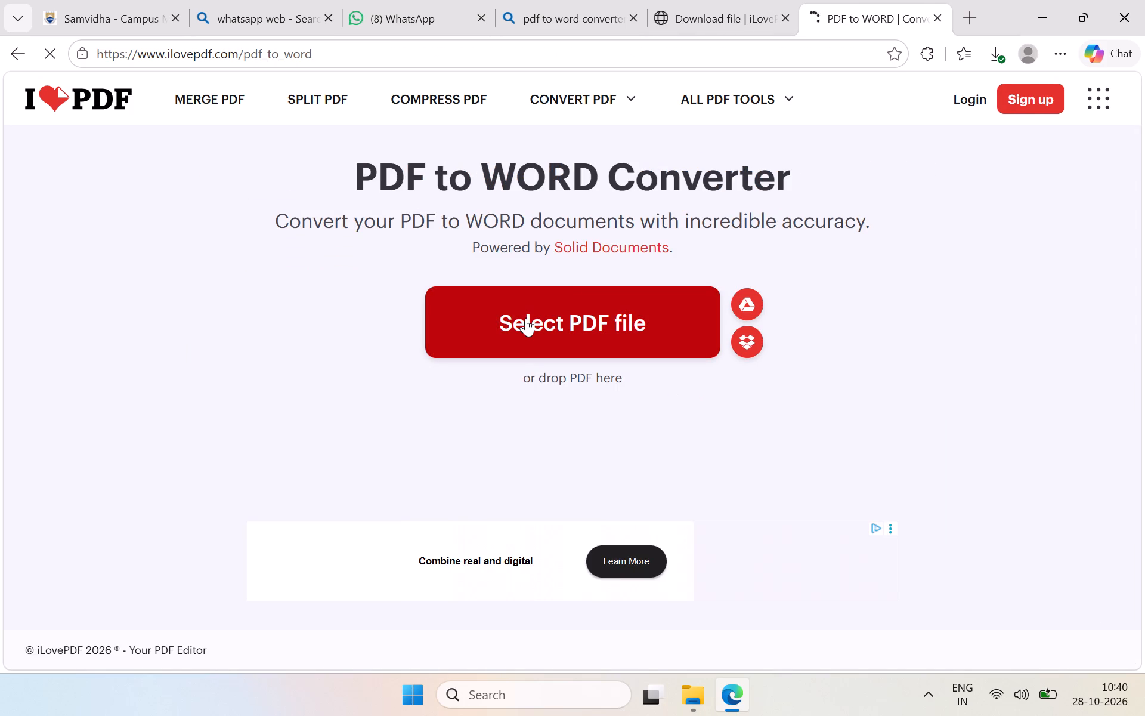
pyautogui.click(525, 318)
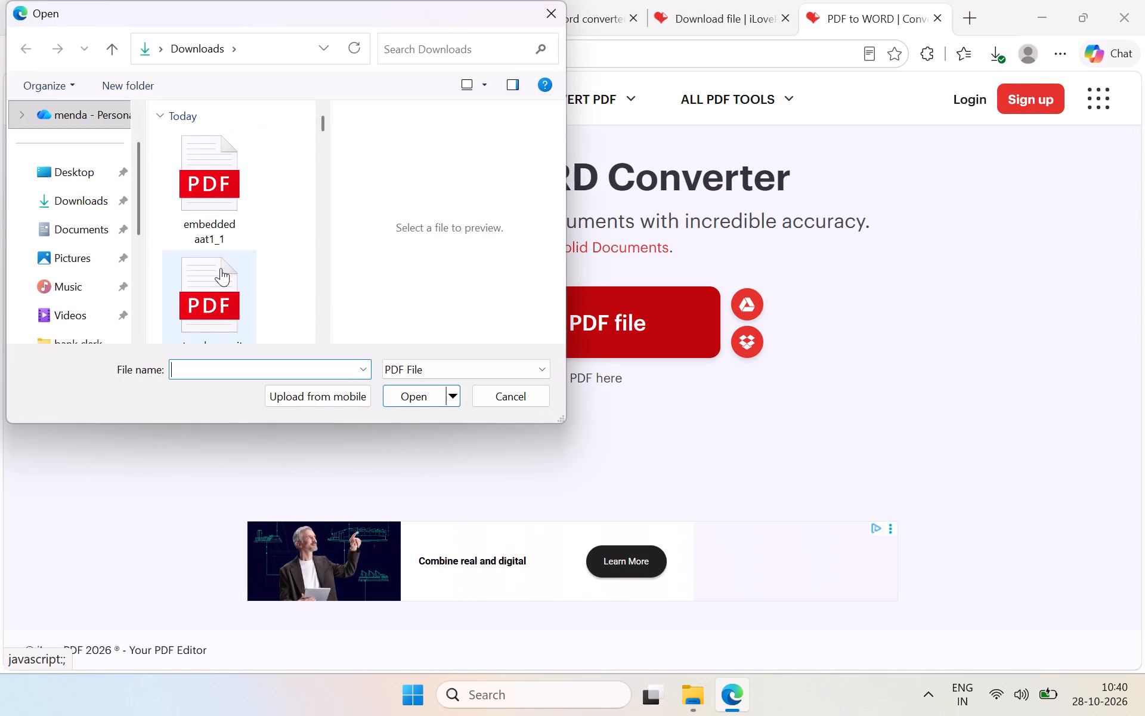
pyautogui.scroll(-2, 221, 268)
pyautogui.scroll(1, 221, 268)
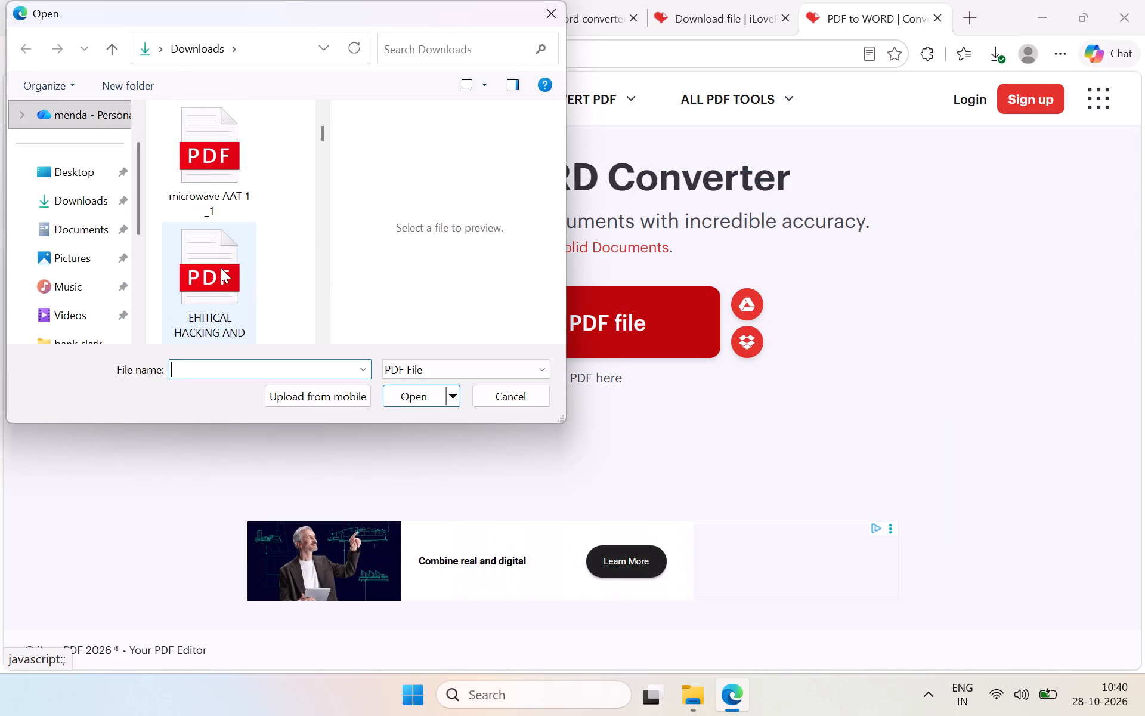
pyautogui.scroll(-3, 221, 268)
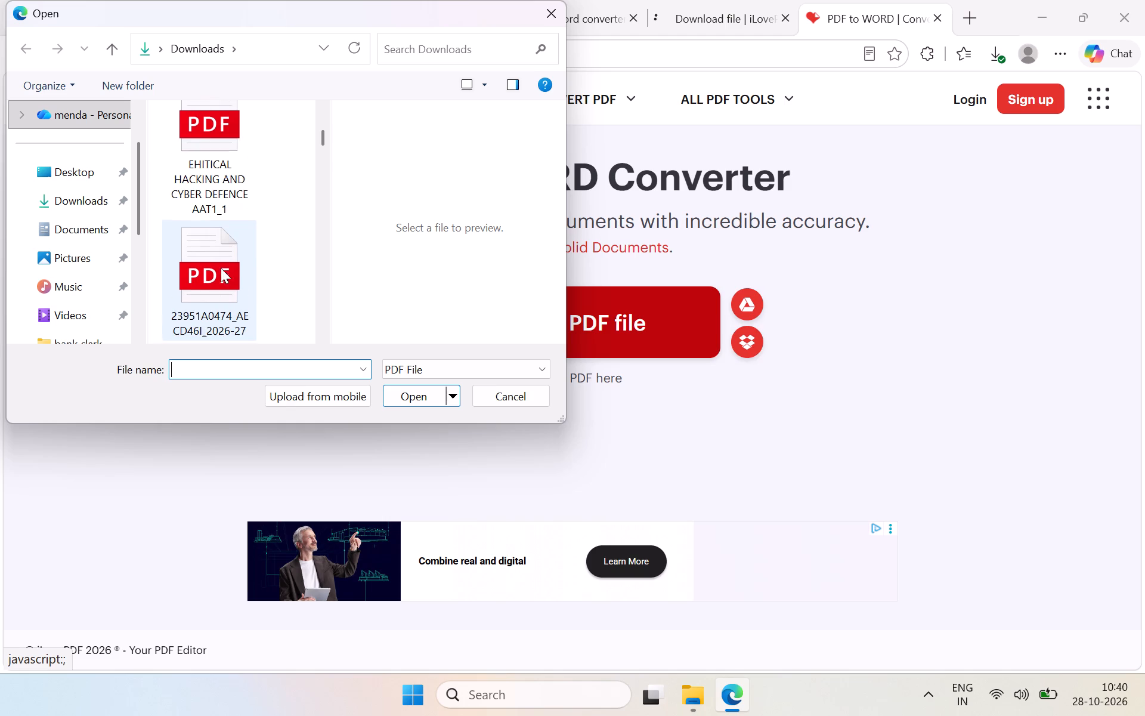
pyautogui.scroll(-2, 221, 268)
pyautogui.scroll(3, 221, 268)
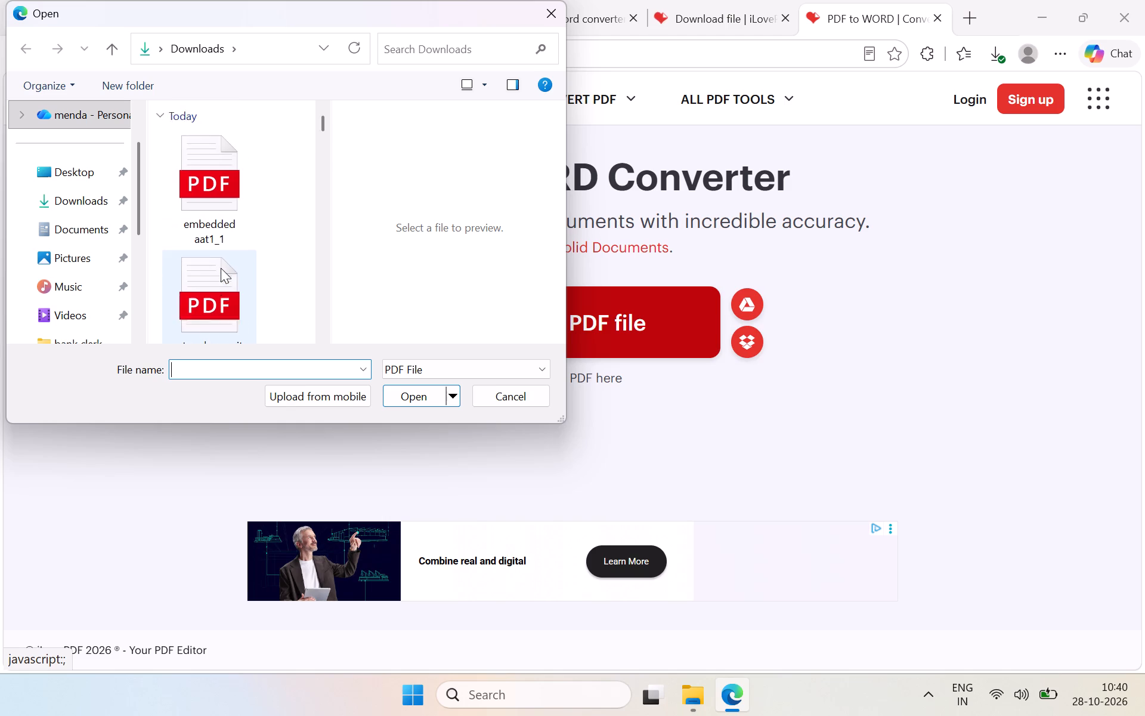
pyautogui.scroll(1, 221, 268)
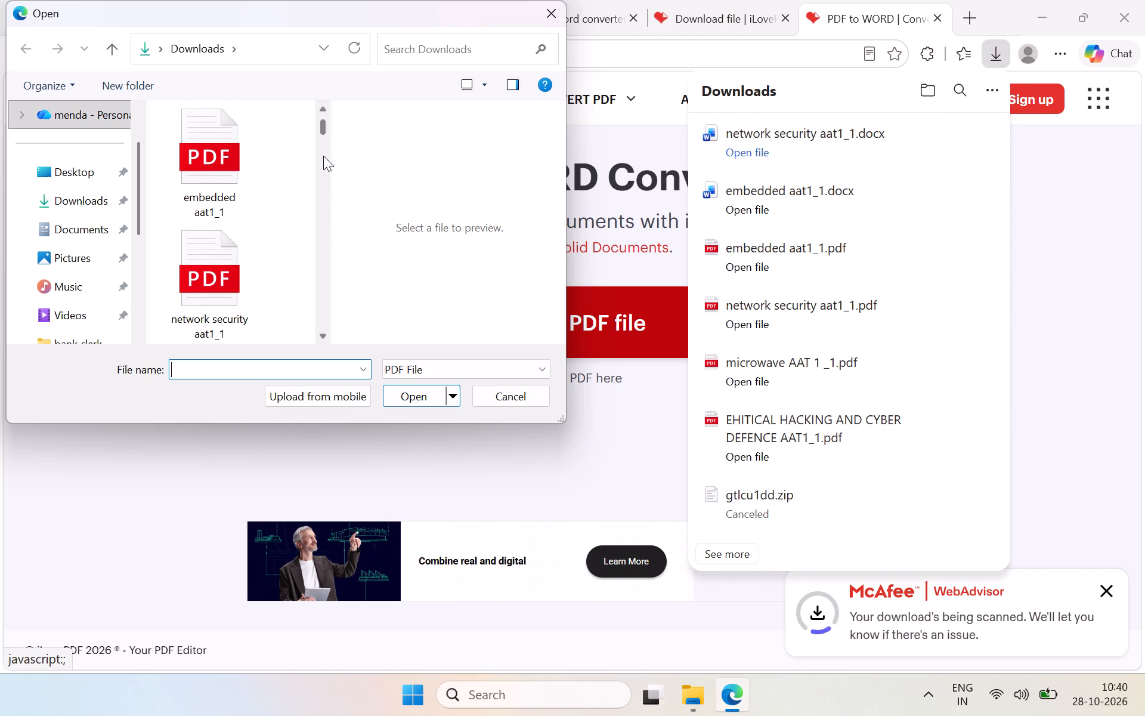
pyautogui.press('Down')
pyautogui.press('Down')
pyautogui.press('Down')
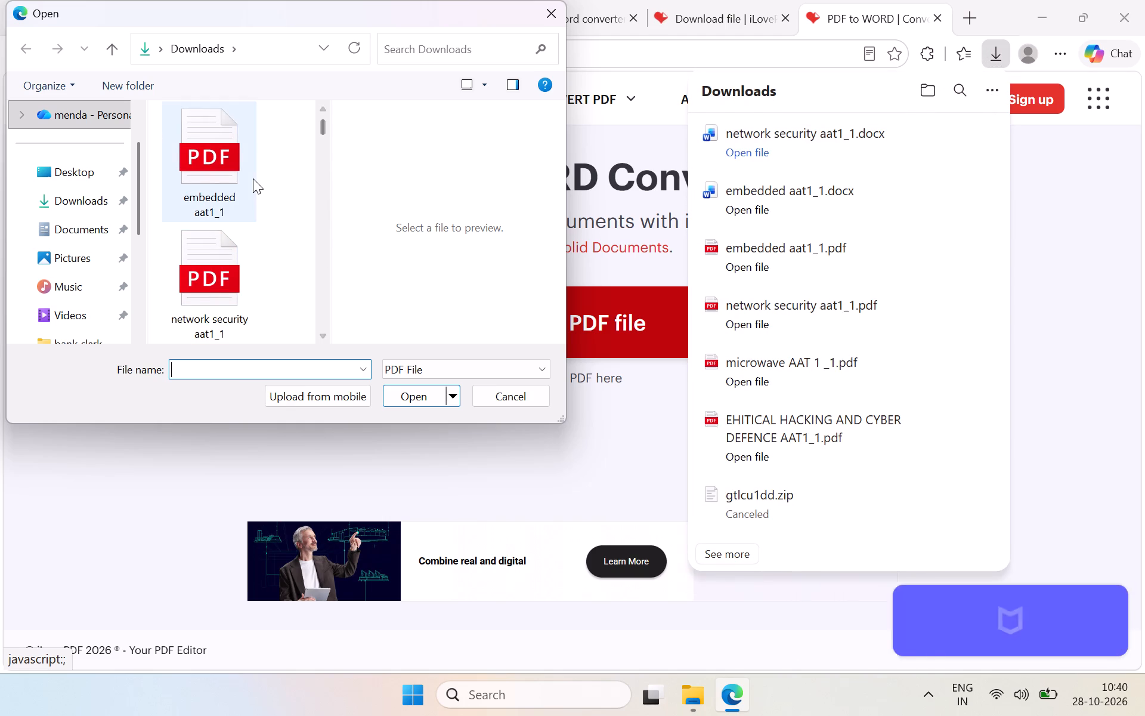
pyautogui.click(253, 178)
pyautogui.press('Down')
pyautogui.press('Down')
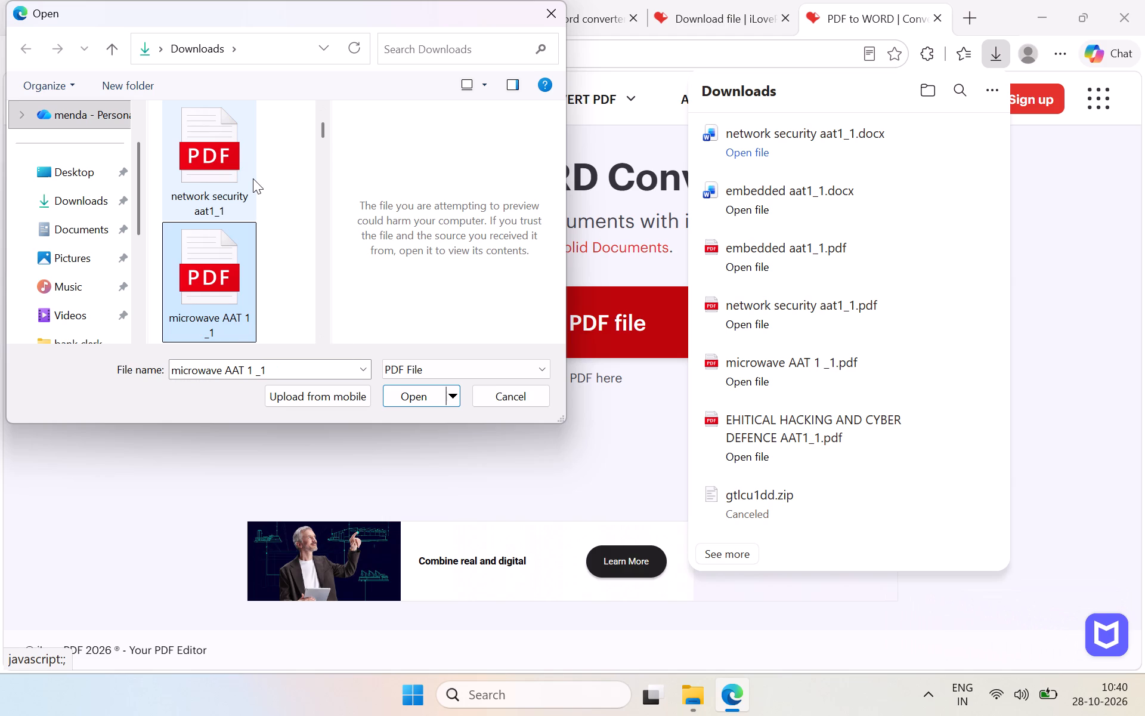
pyautogui.press('Down')
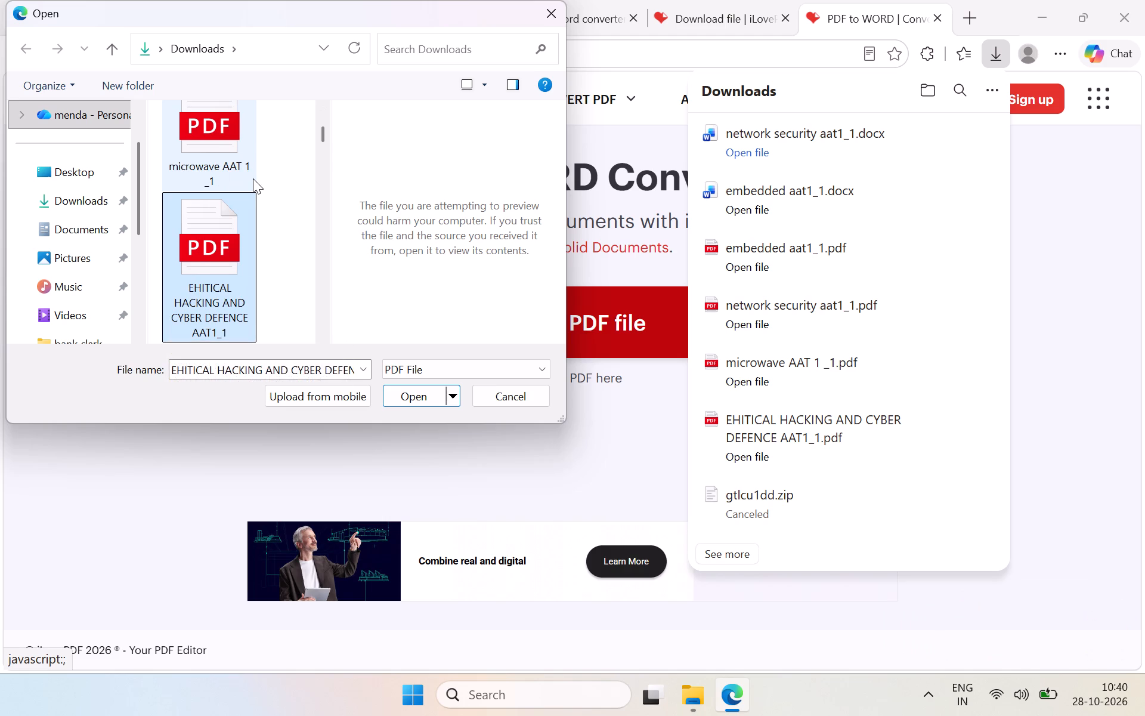
pyautogui.press('Up')
pyautogui.press('Up')
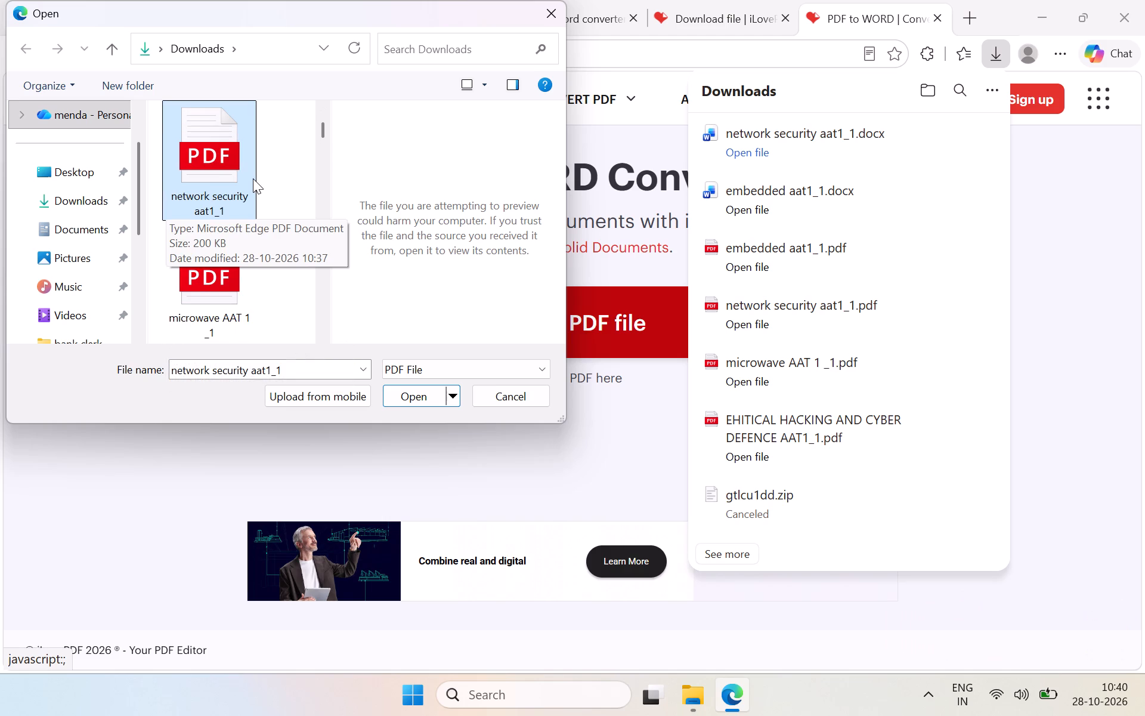
pyautogui.press('Down')
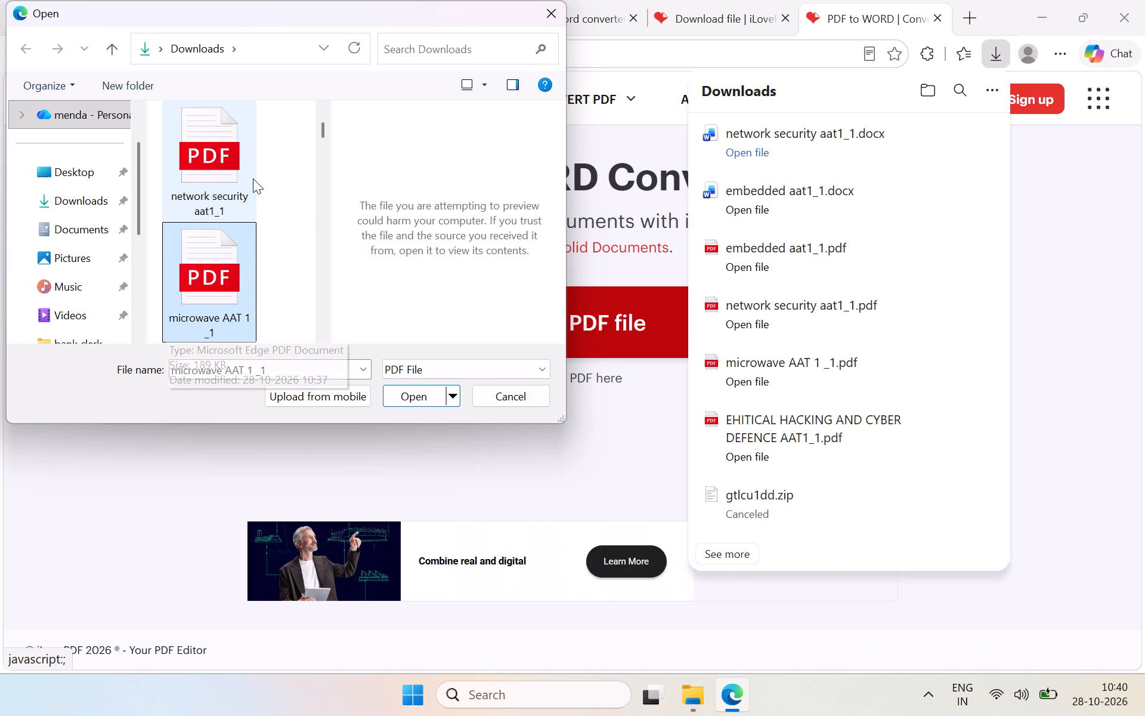
pyautogui.press('Down')
pyautogui.press('Down')
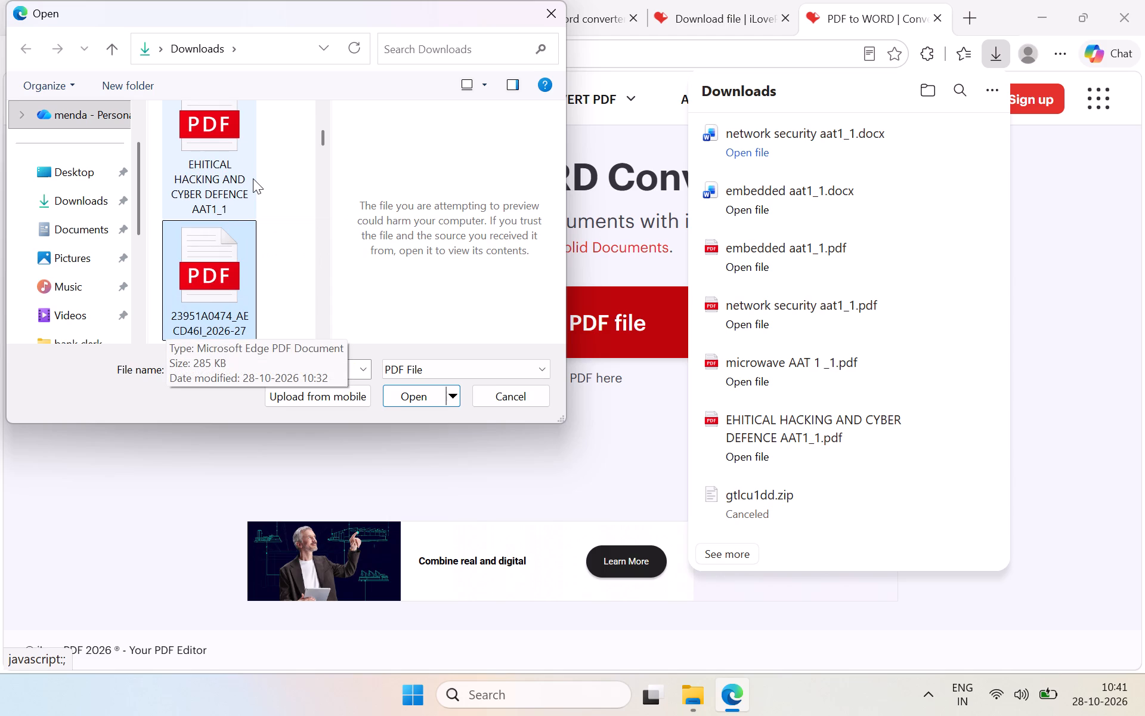
pyautogui.press('Up')
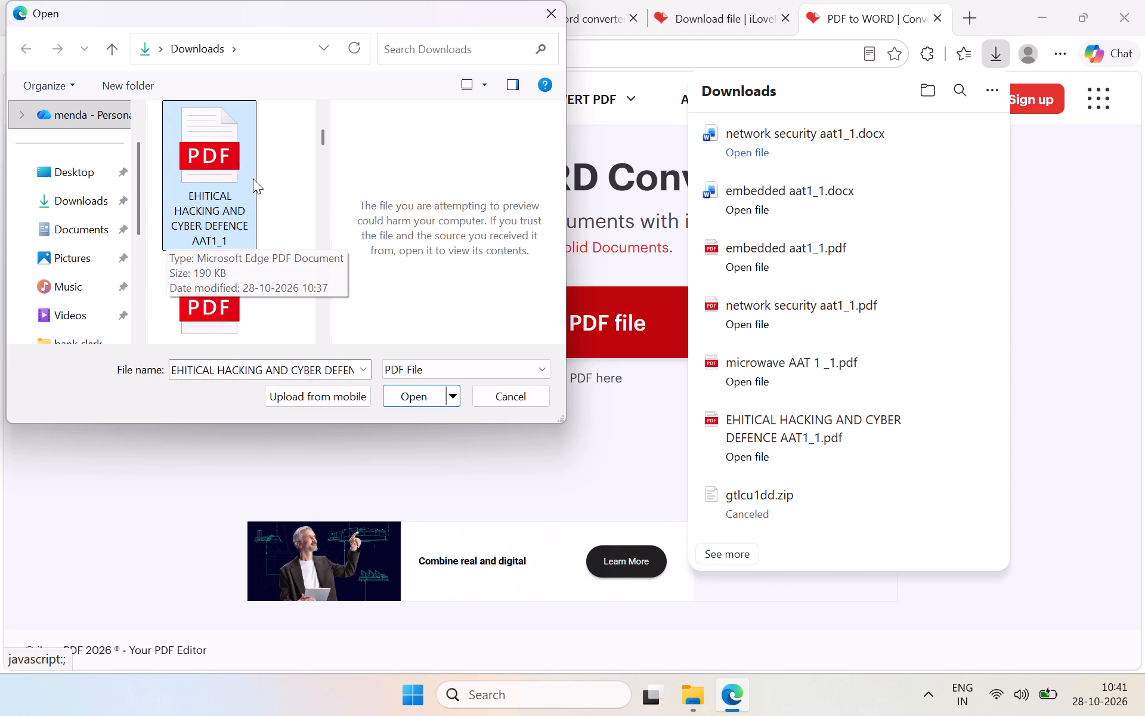
pyautogui.press('Up')
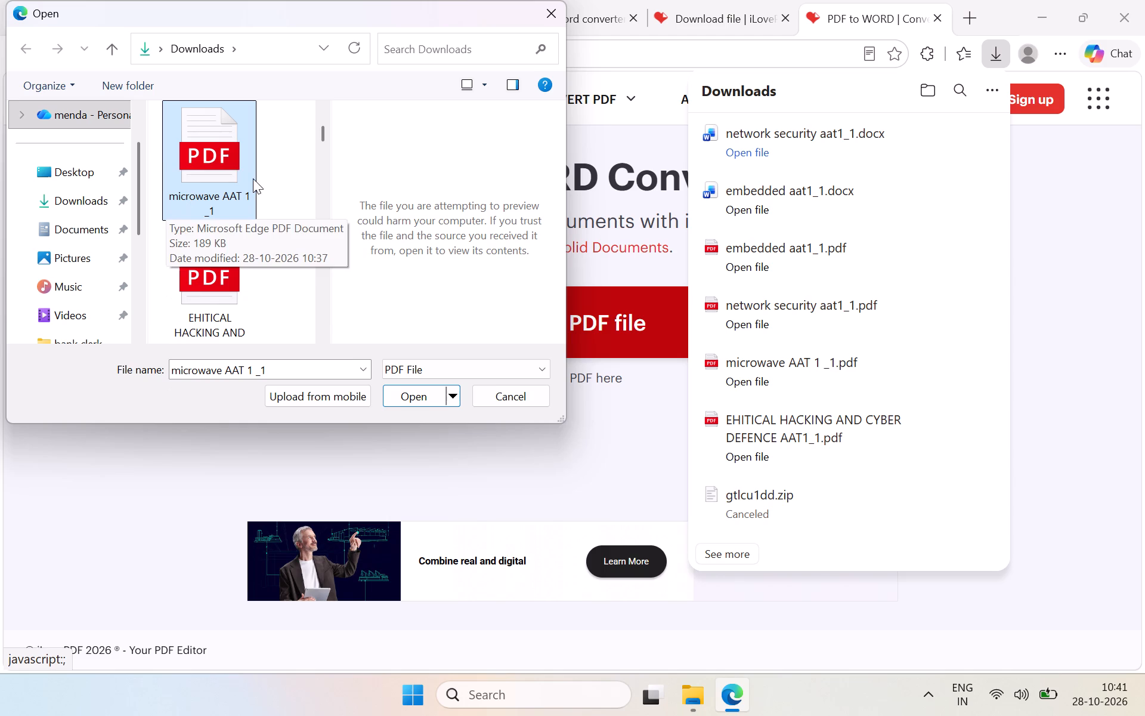
pyautogui.click(440, 391)
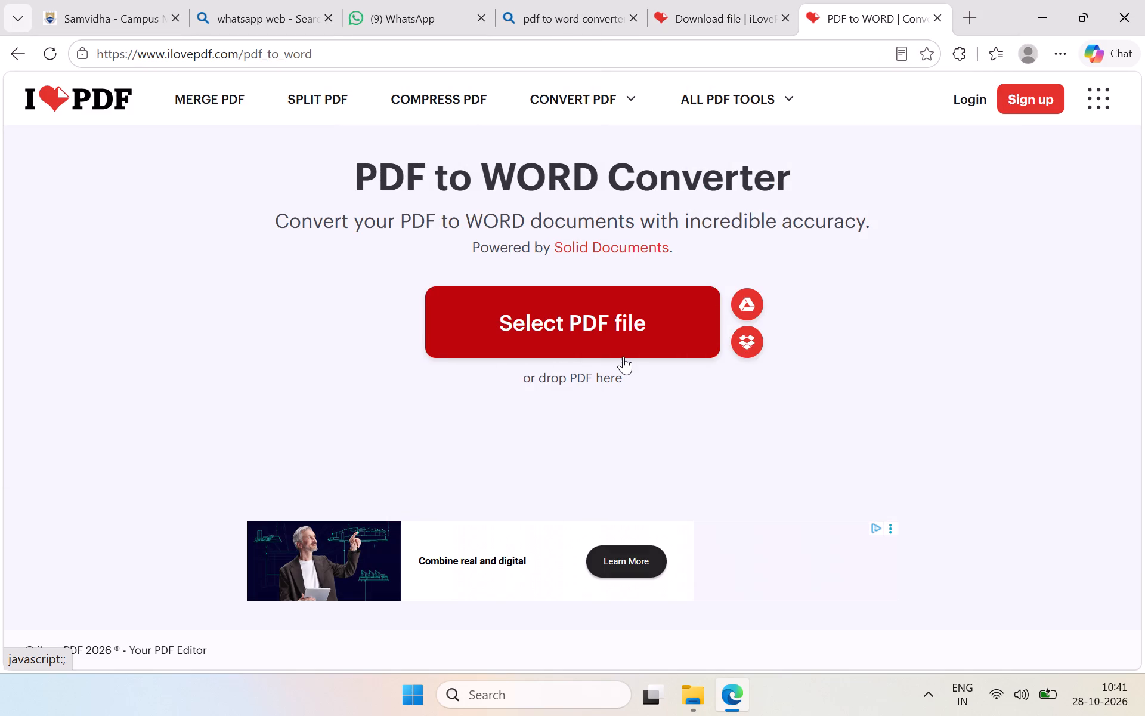
# Return the finished network security conversion page to an empty PDF to Word converter.
pyautogui.click(722, 29)
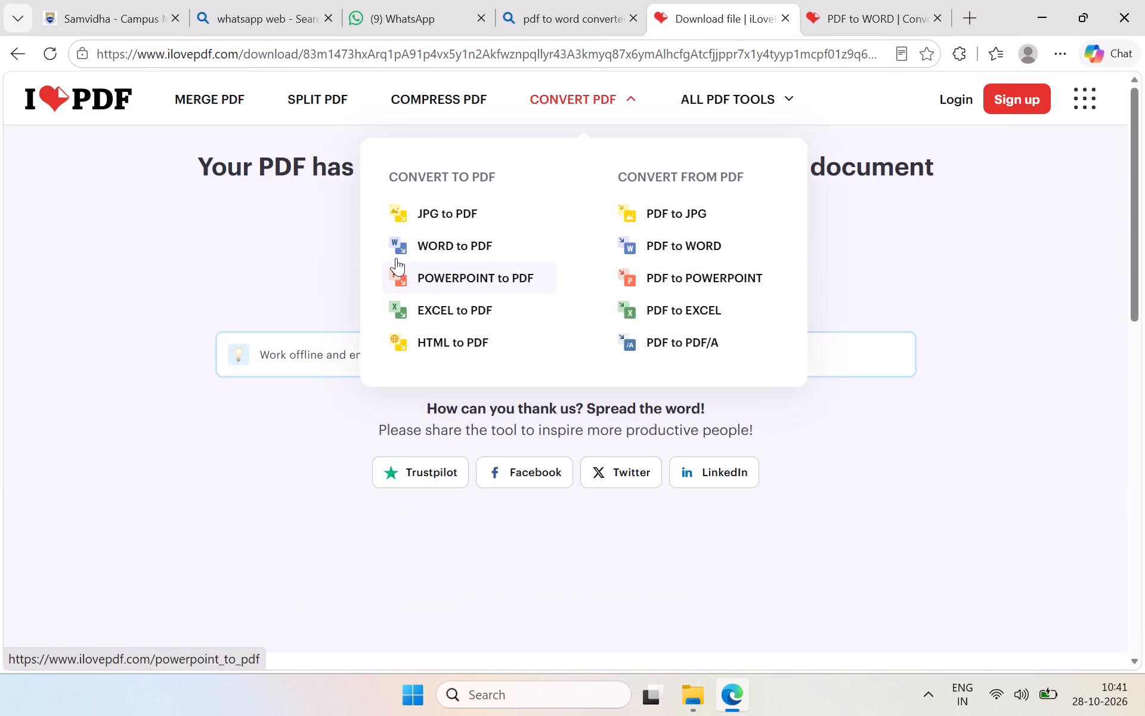
pyautogui.moveTo(304, 258); pyautogui.dragTo(413, 252)
pyautogui.click(389, 244)
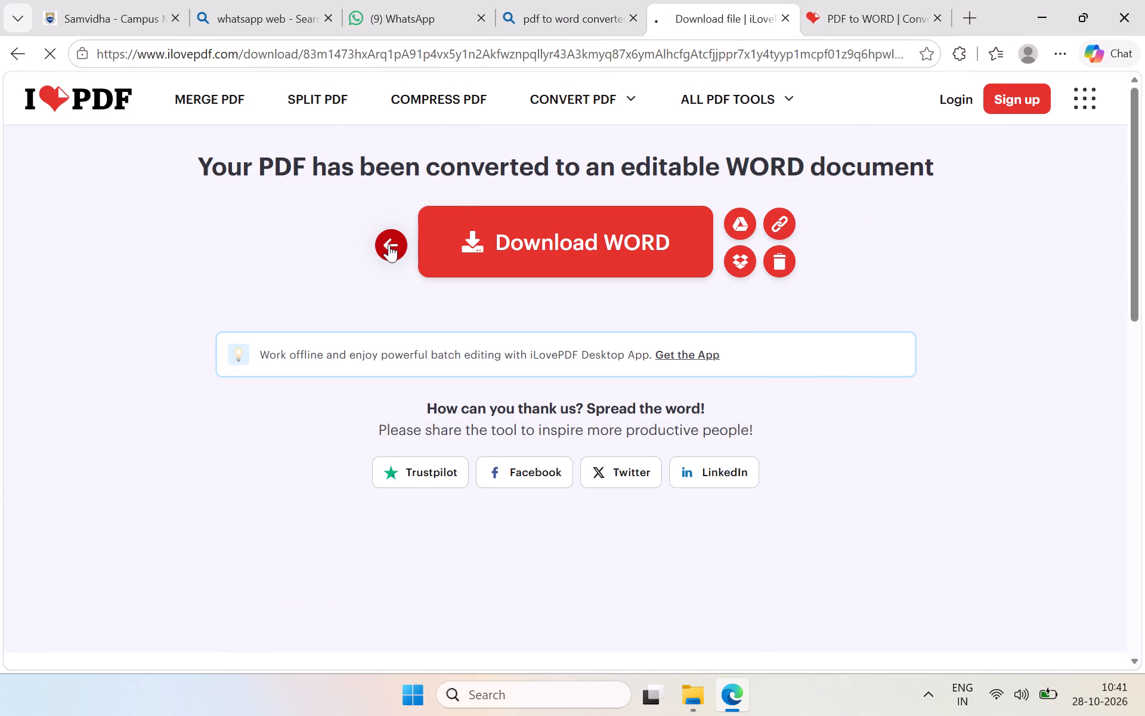
# Convert the loaded microwave AAT 1 _1.pdf to Word without OCR.
pyautogui.click(913, 0)
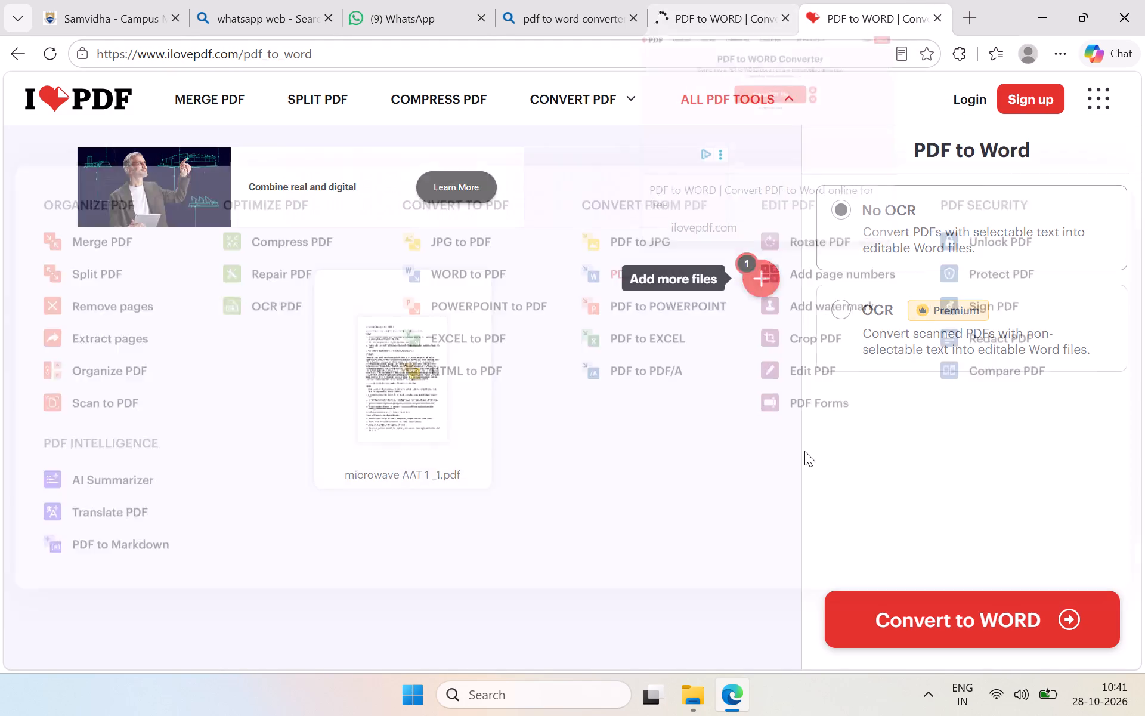
pyautogui.click(909, 606)
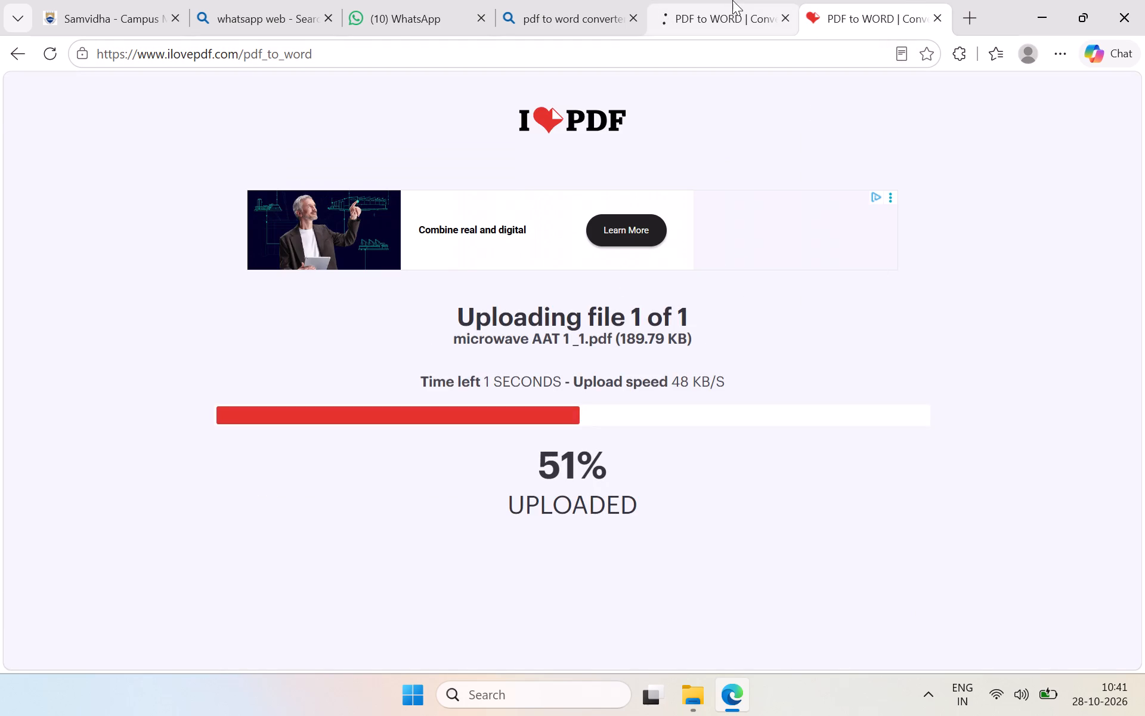
pyautogui.click(732, 0)
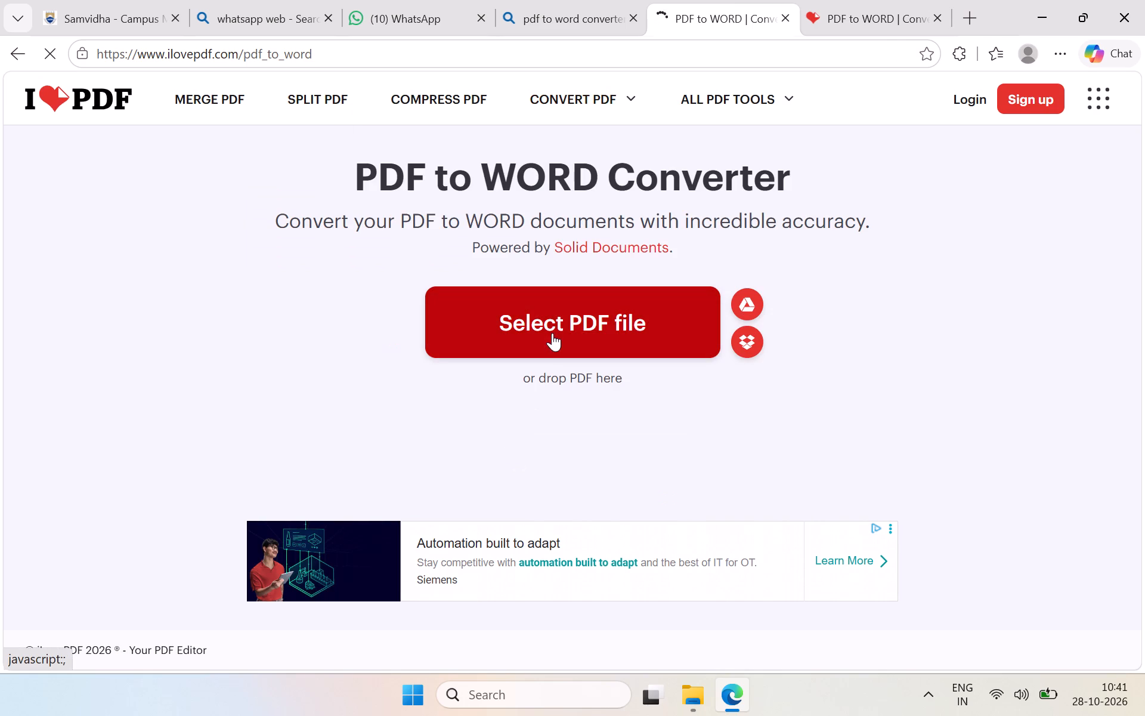
pyautogui.click(552, 333)
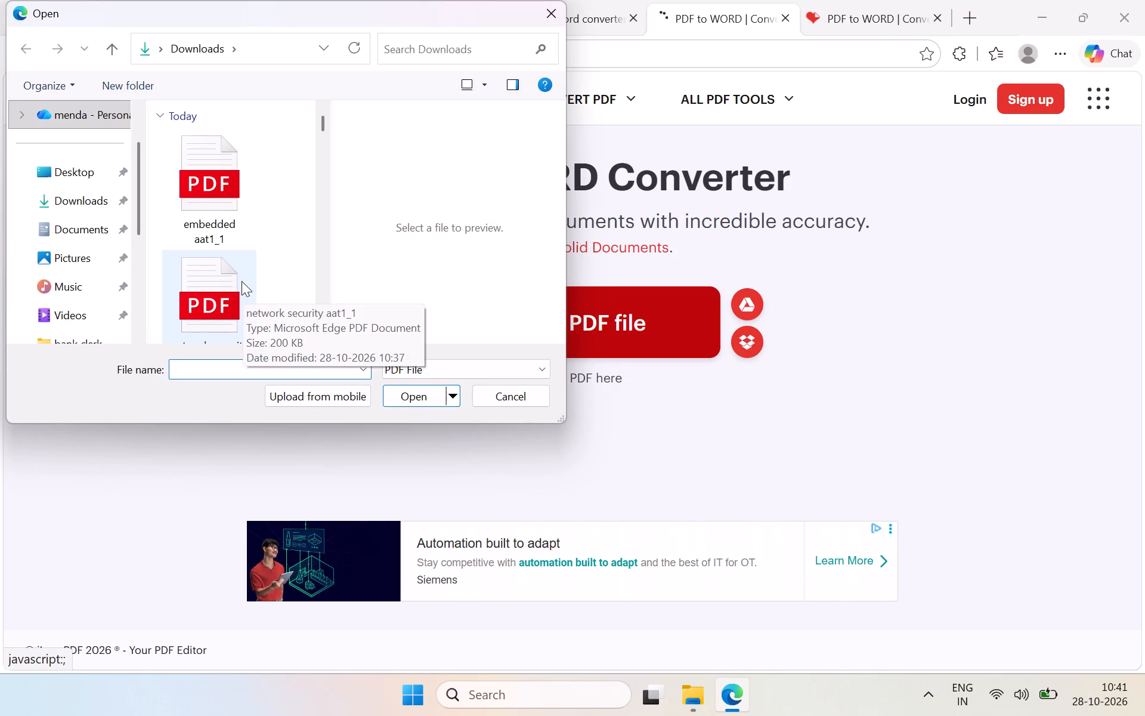
pyautogui.click(242, 281)
pyautogui.press('Down')
pyautogui.press('Down')
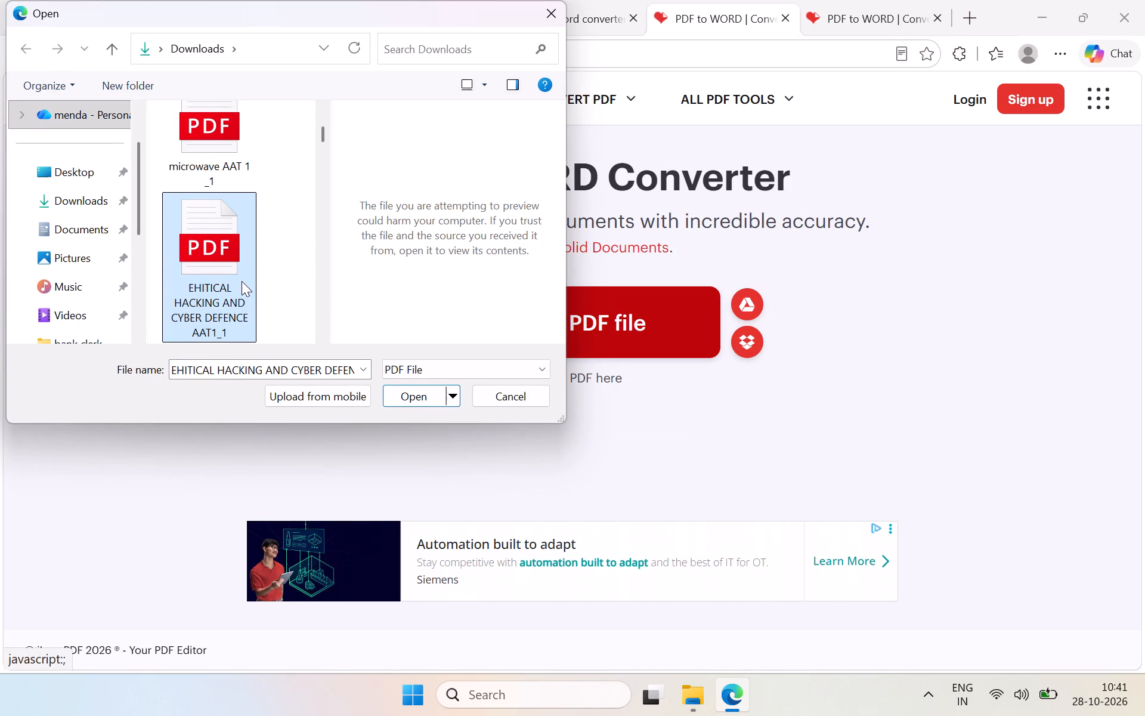
pyautogui.click(242, 281)
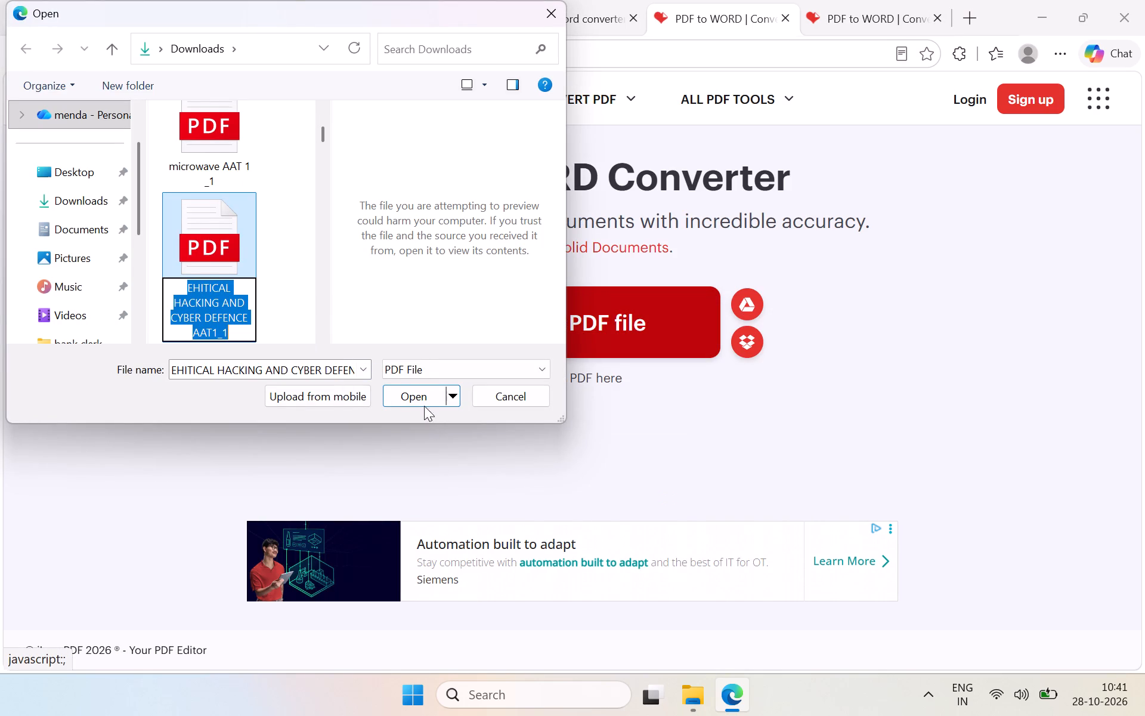
pyautogui.click(414, 396)
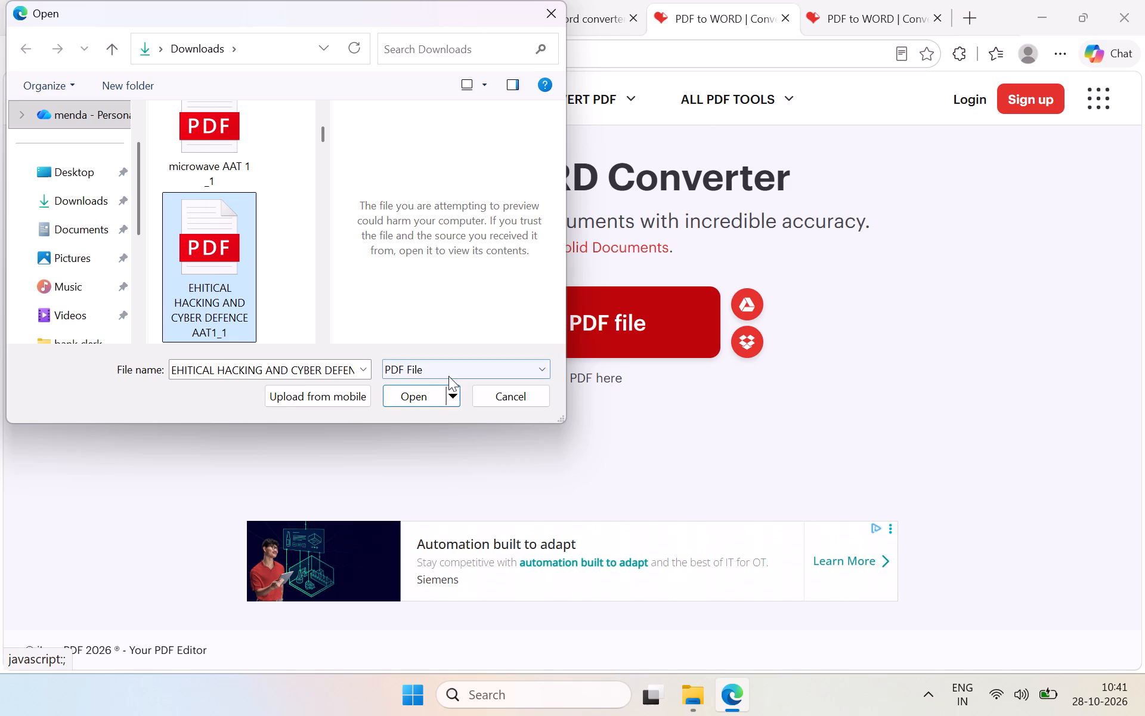
pyautogui.click(426, 391)
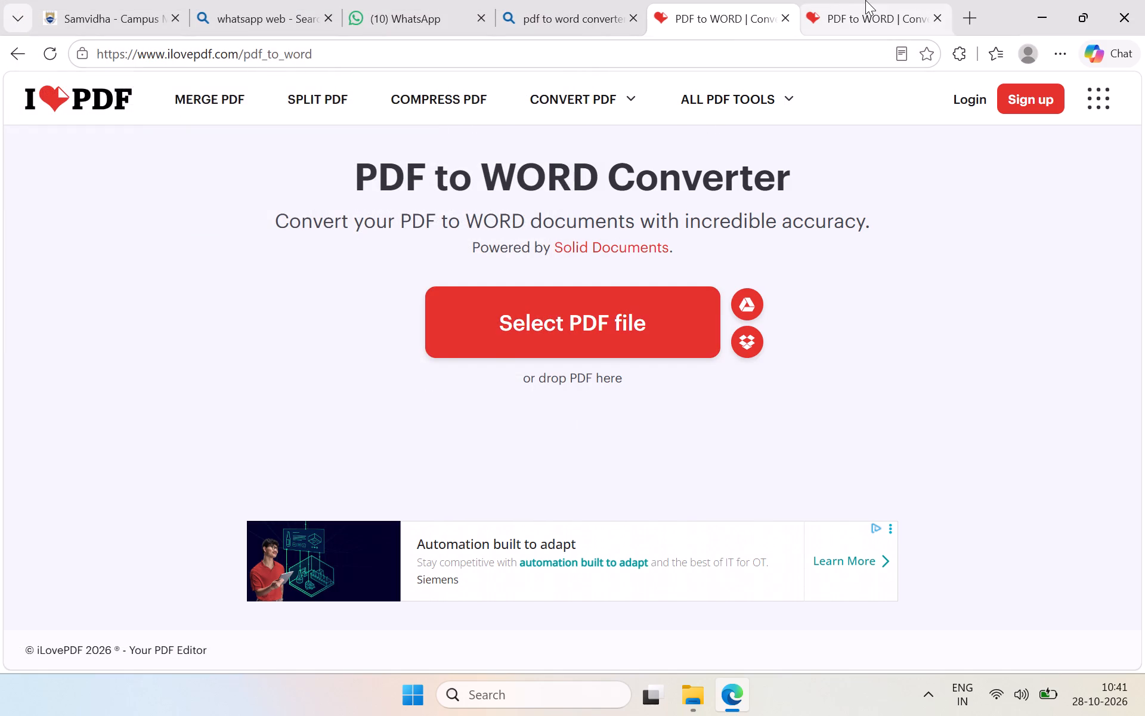
pyautogui.click(865, 1)
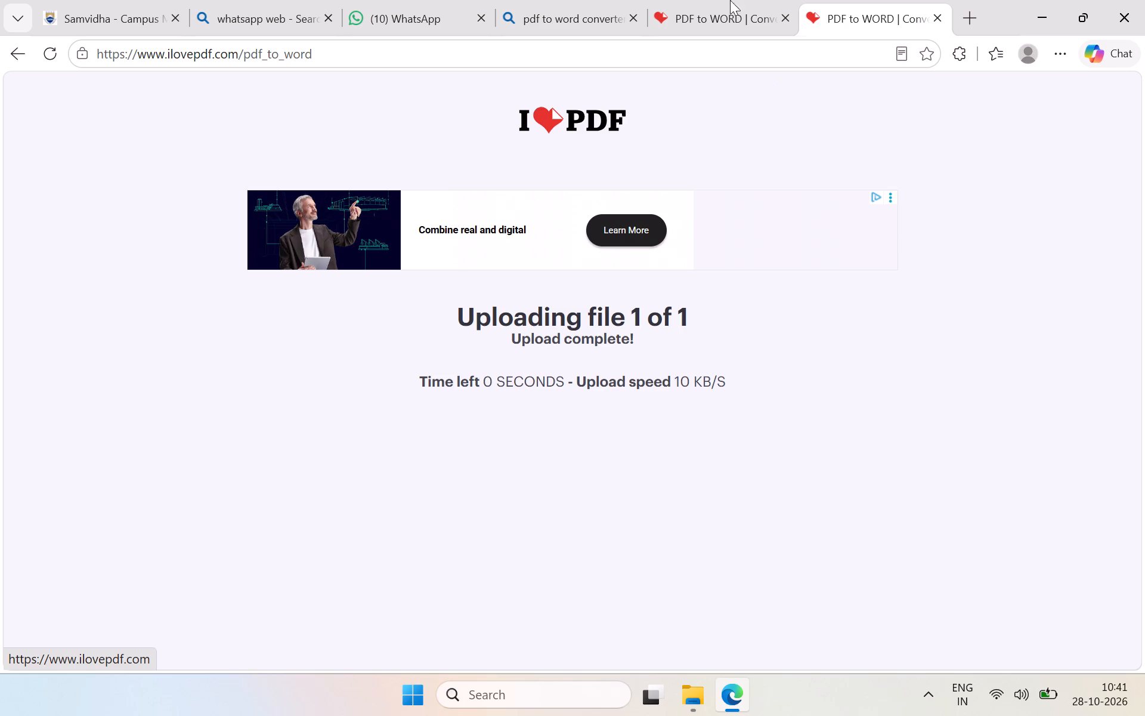
pyautogui.click(708, 1)
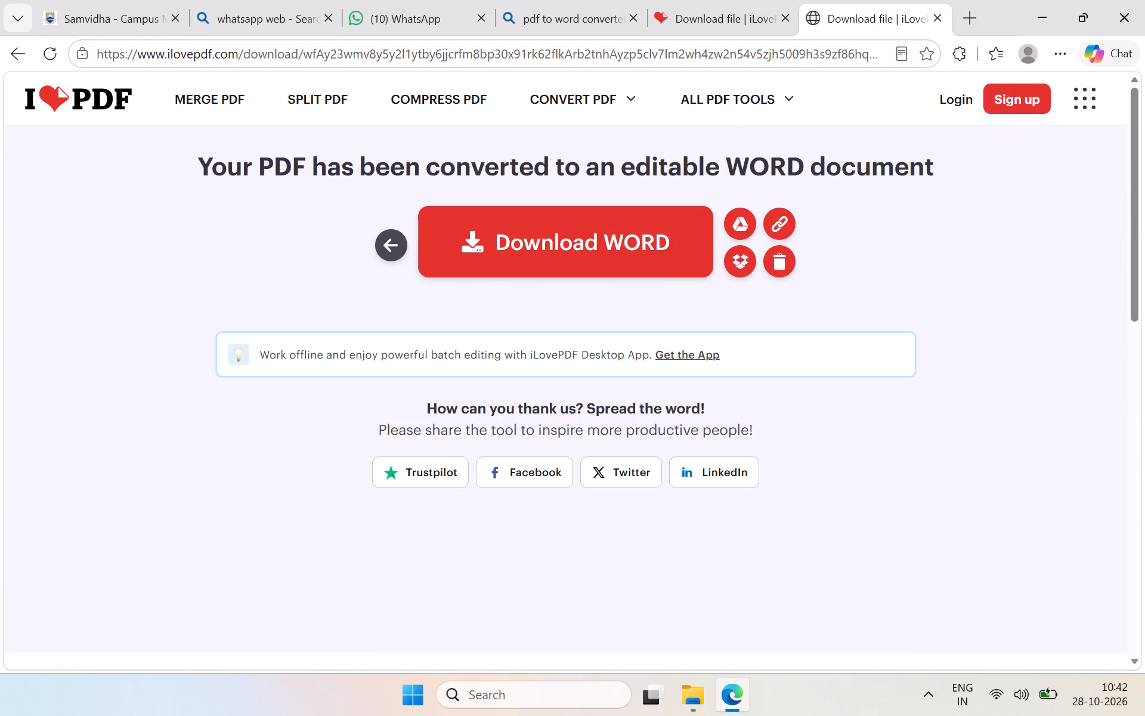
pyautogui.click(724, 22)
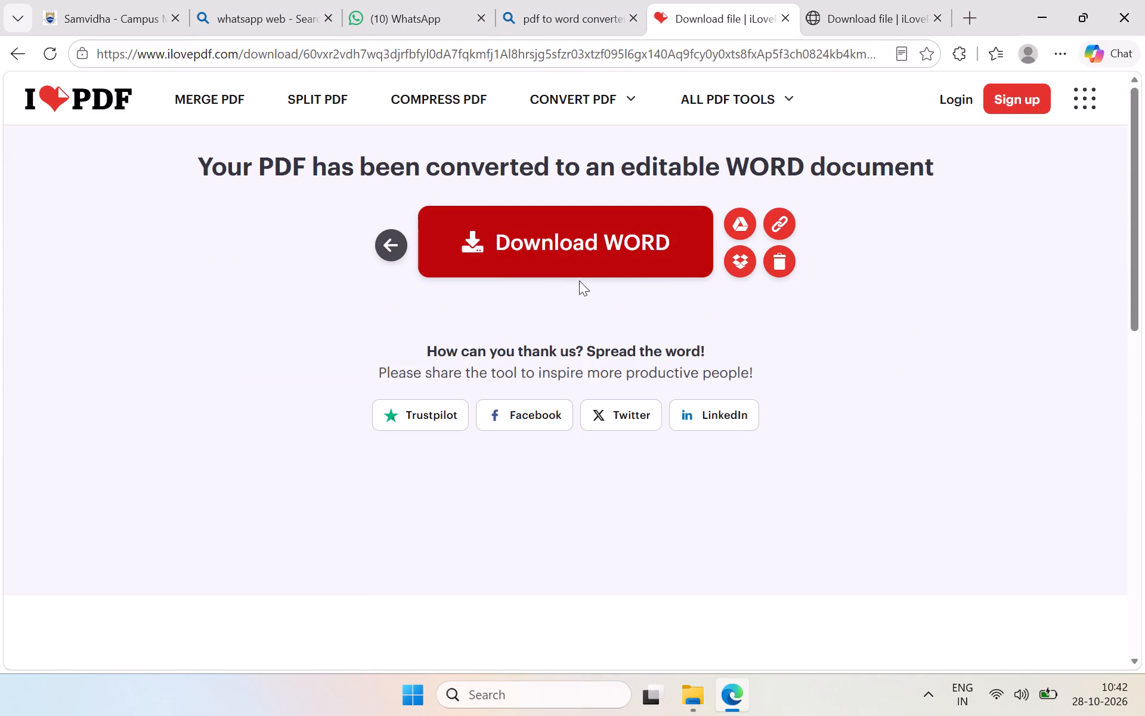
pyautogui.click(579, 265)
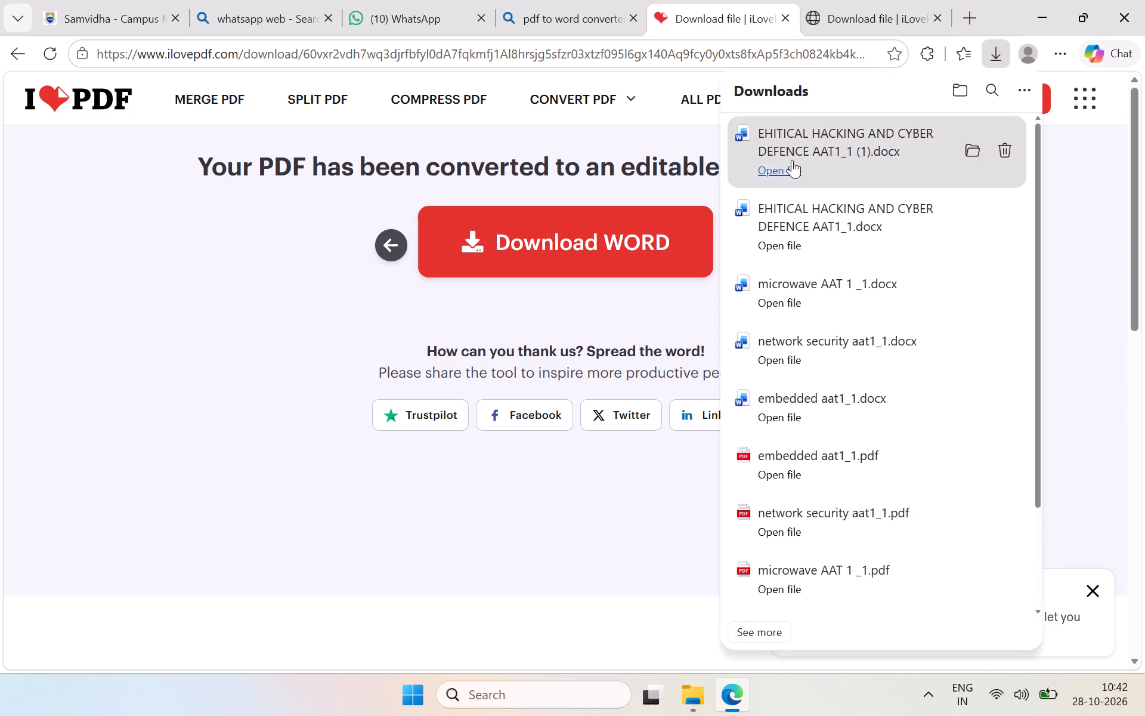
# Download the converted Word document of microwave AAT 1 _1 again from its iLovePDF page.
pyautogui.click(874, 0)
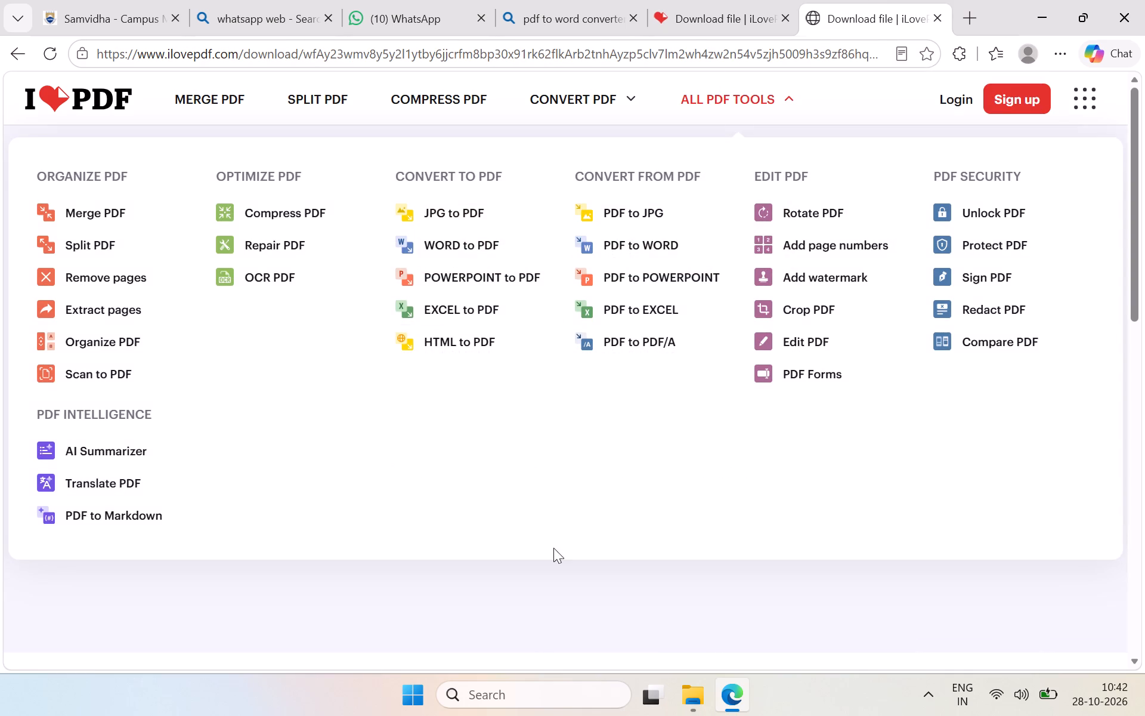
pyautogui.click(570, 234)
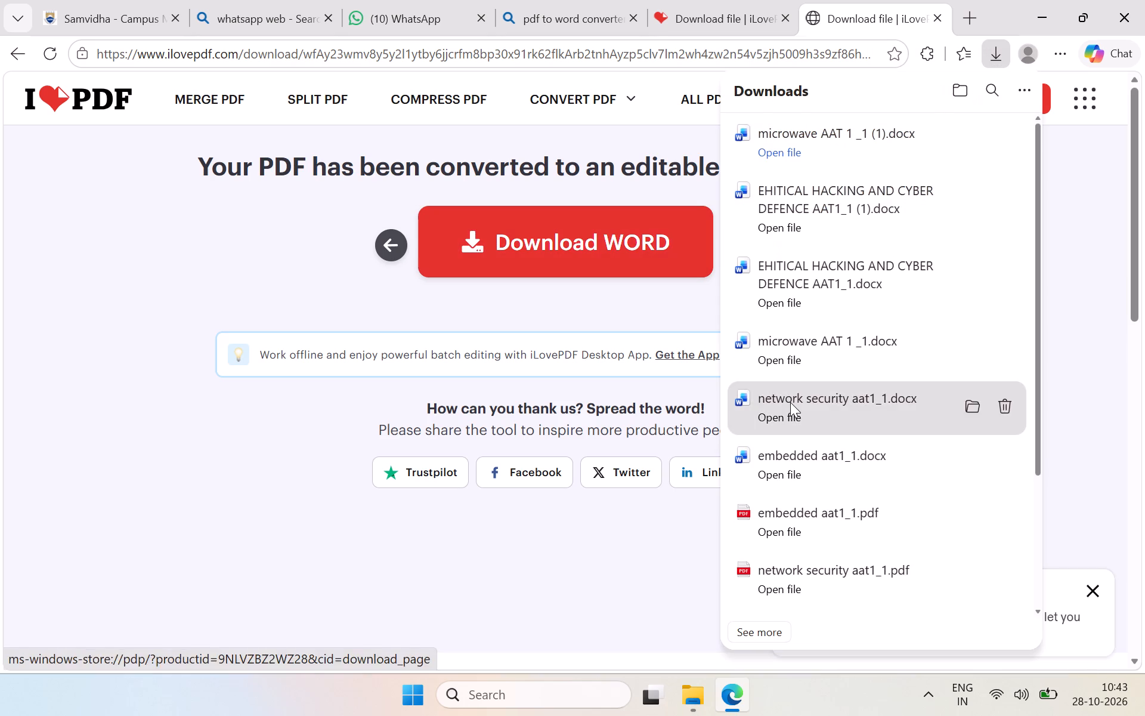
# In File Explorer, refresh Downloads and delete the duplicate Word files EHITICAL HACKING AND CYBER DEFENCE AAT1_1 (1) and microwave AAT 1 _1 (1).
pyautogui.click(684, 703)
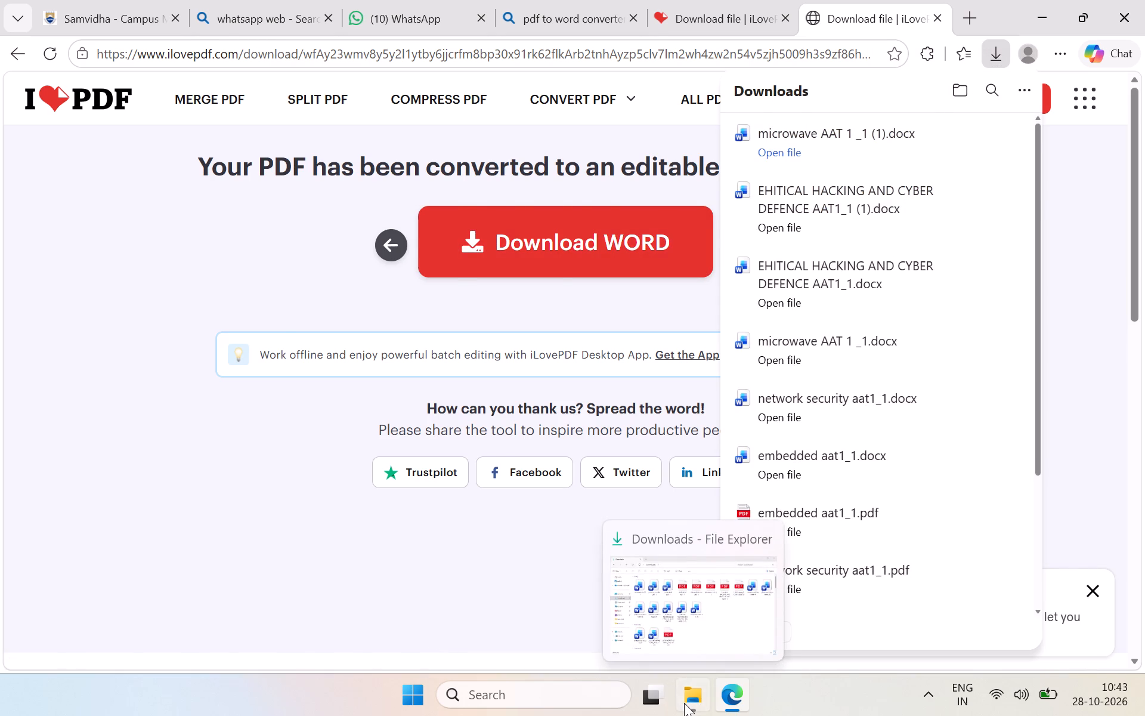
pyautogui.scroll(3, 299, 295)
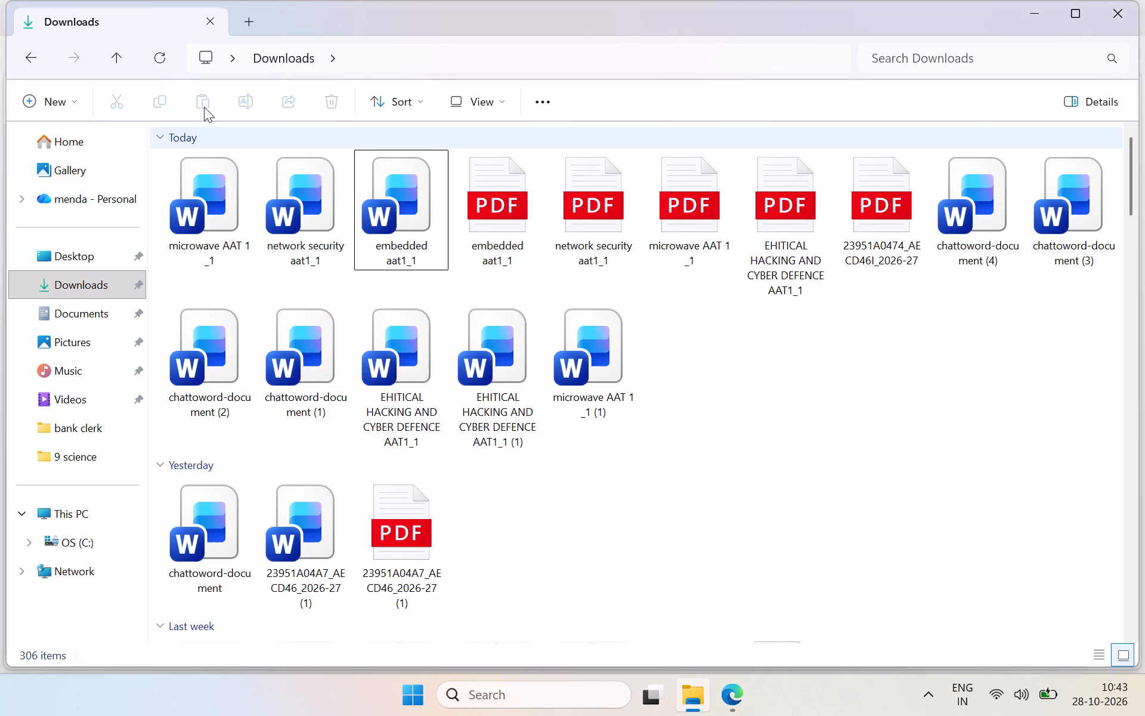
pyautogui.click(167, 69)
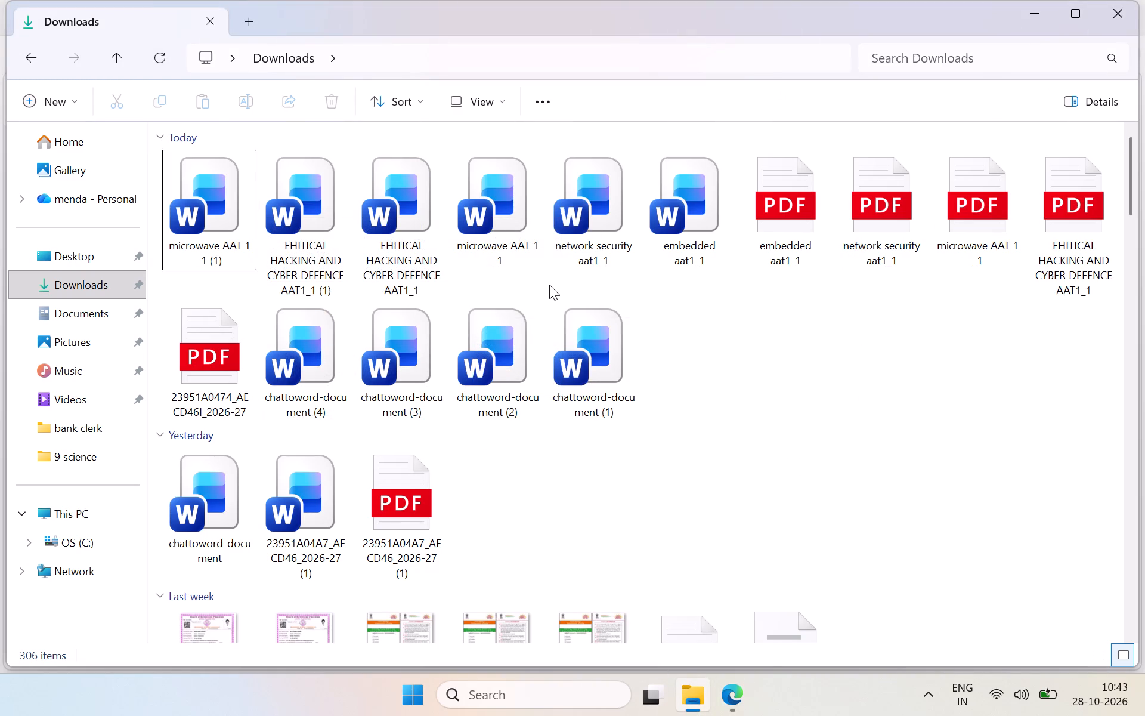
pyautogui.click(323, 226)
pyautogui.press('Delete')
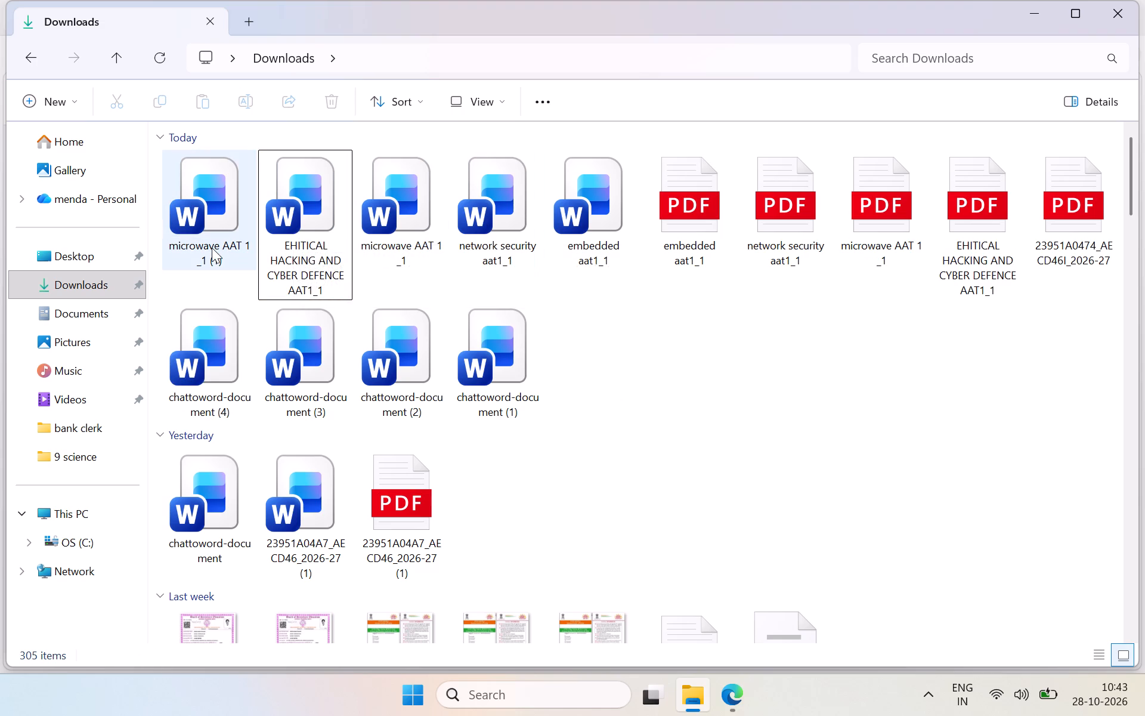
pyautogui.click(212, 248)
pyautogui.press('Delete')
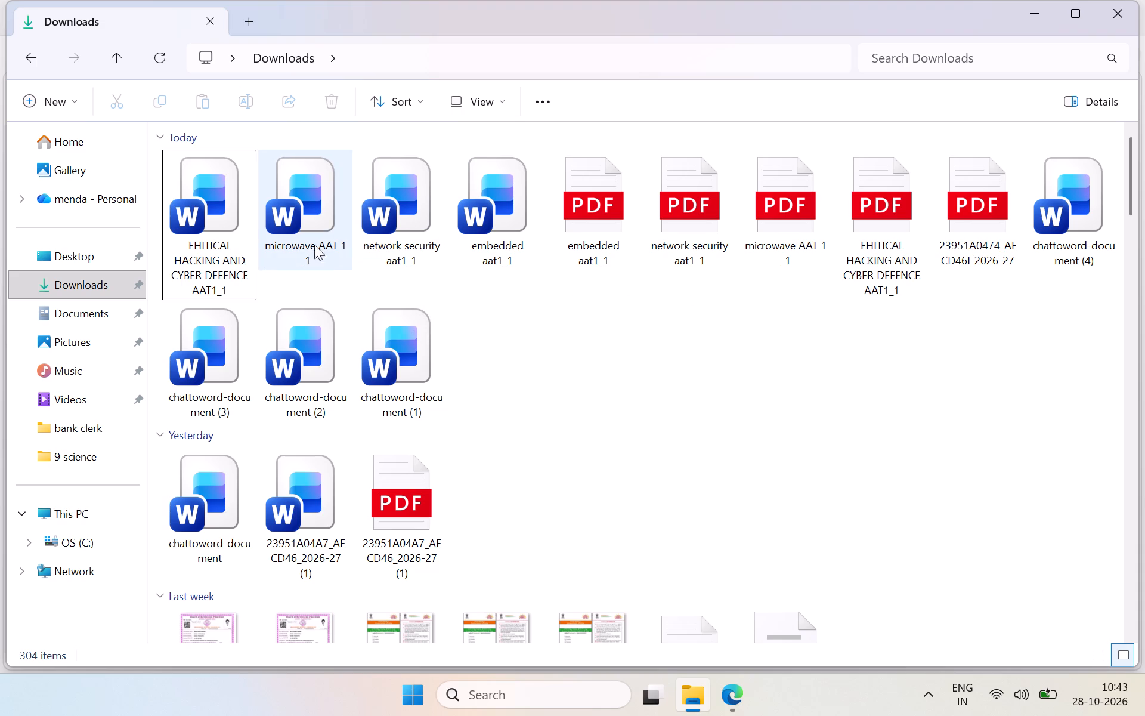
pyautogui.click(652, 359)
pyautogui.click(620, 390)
# Switch back to Edge and close the iLovePDF download page for microwave AAT 1 _1.
pyautogui.click(726, 687)
pyautogui.click(609, 601)
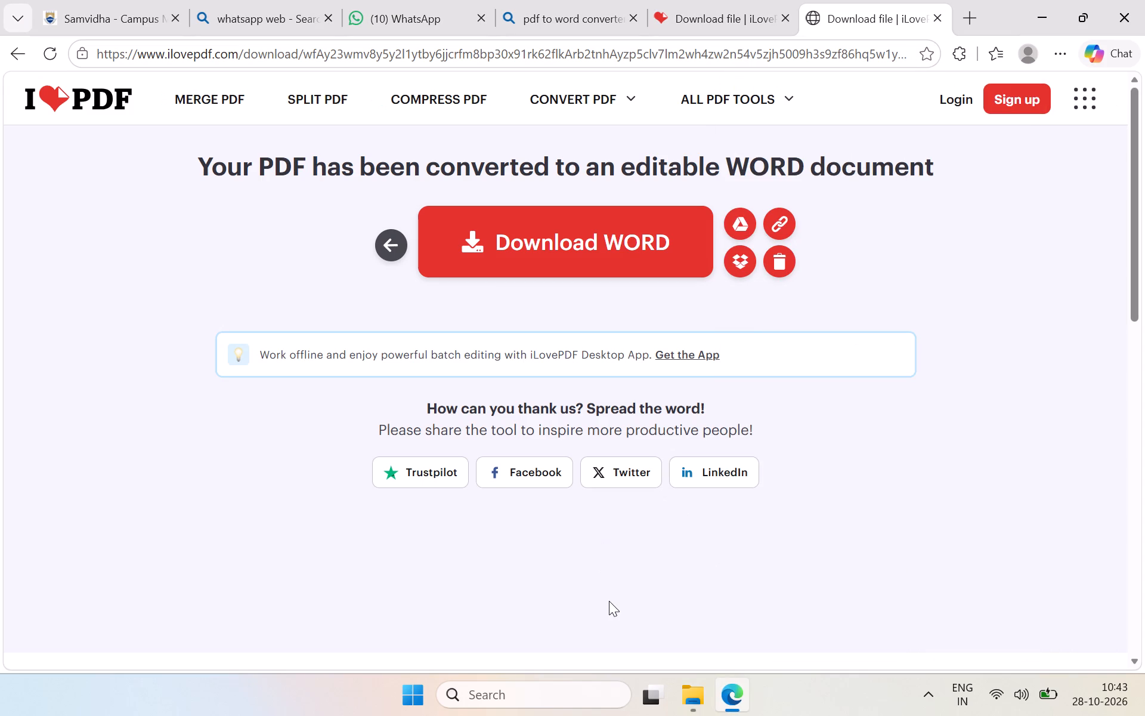
pyautogui.click(942, 20)
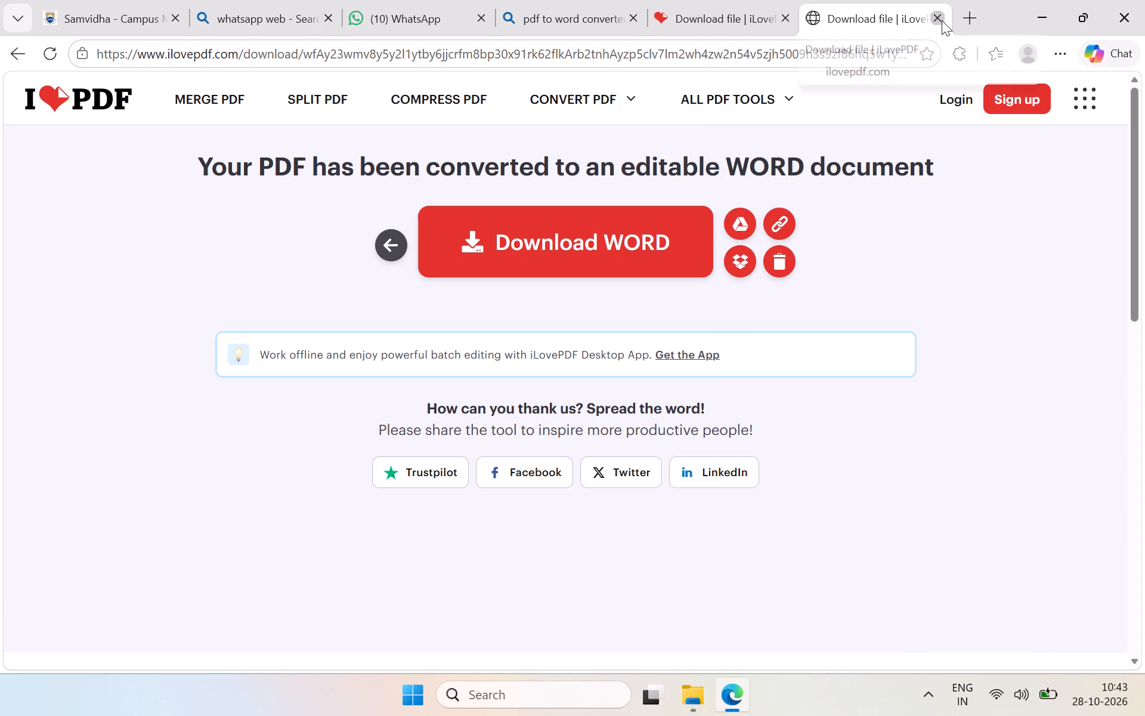
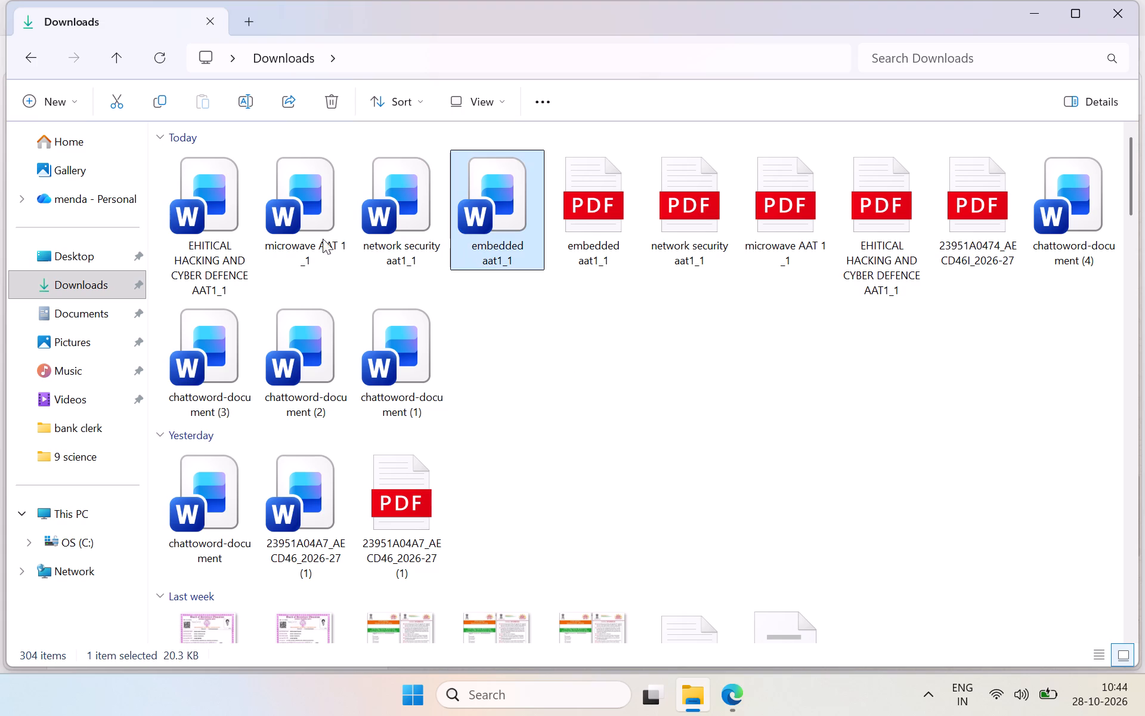
# Deselect the embedded aat1_1 Word document in the Downloads folder.
pyautogui.click(633, 408)
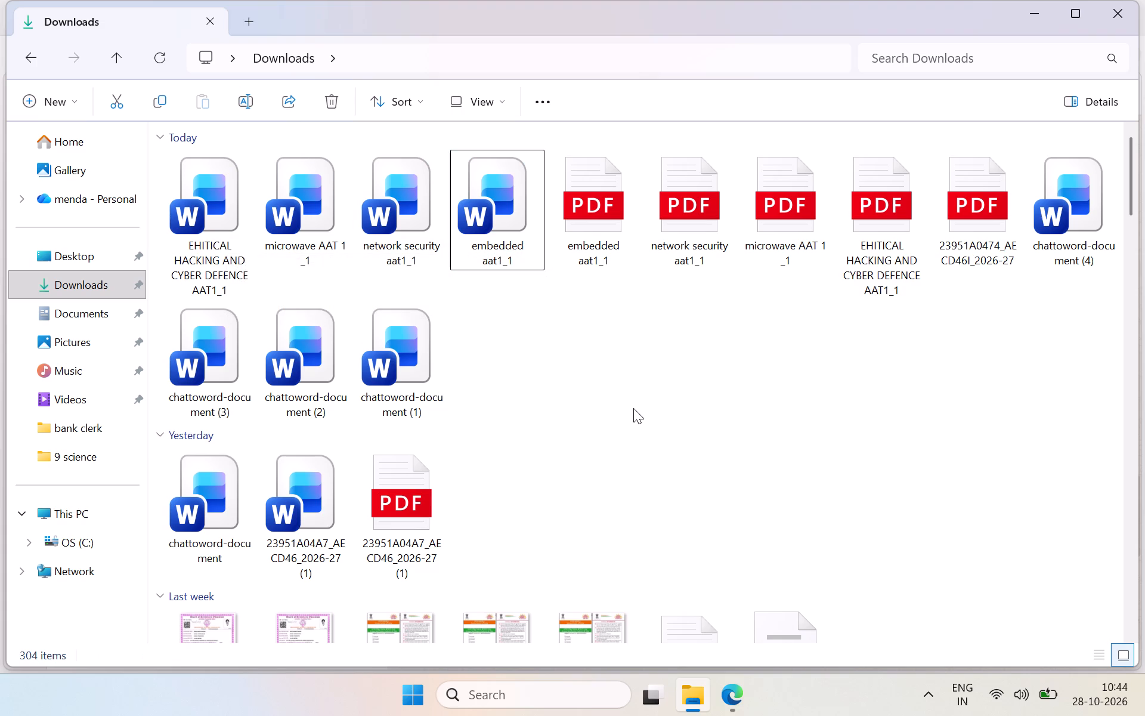
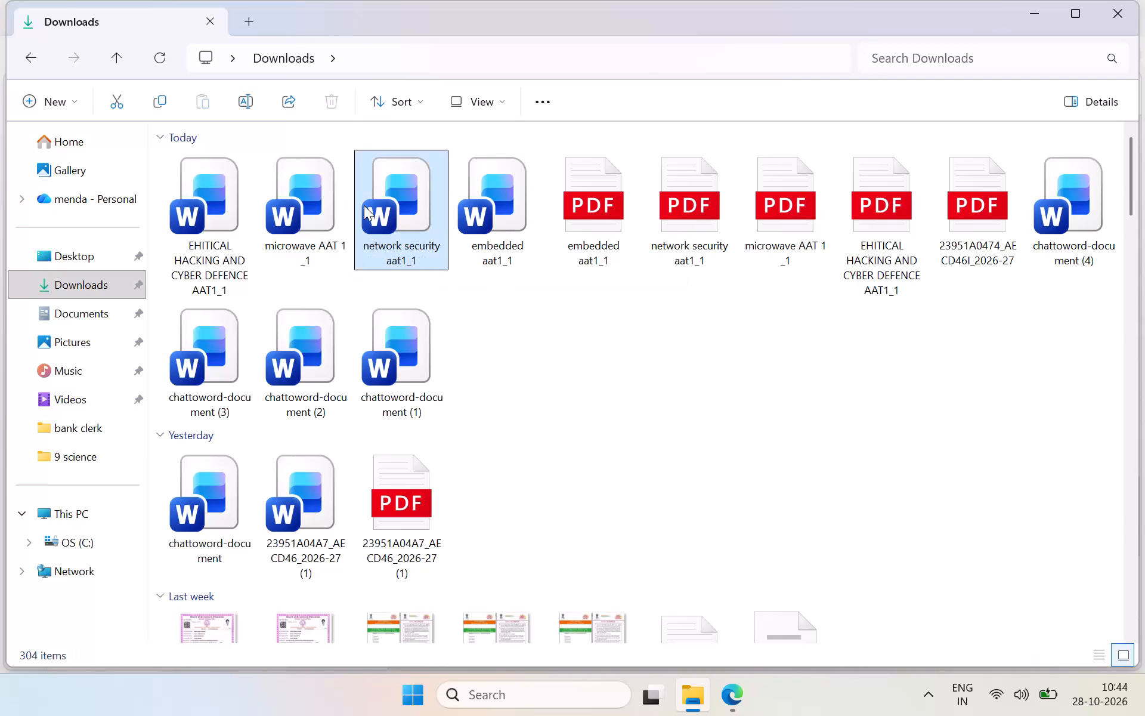
# Check the four converted AAT-1 Word documents in Downloads by selecting them individually, ending on embedded aat1_1.
pyautogui.click(317, 203)
pyautogui.click(204, 169)
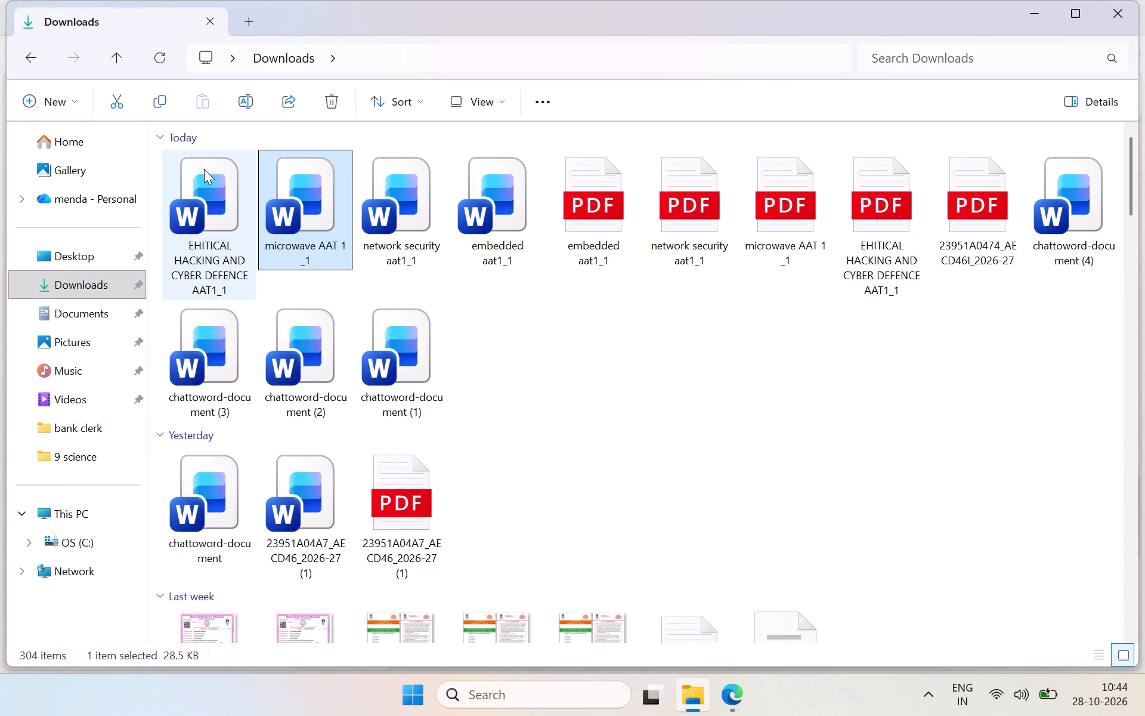
pyautogui.click(297, 186)
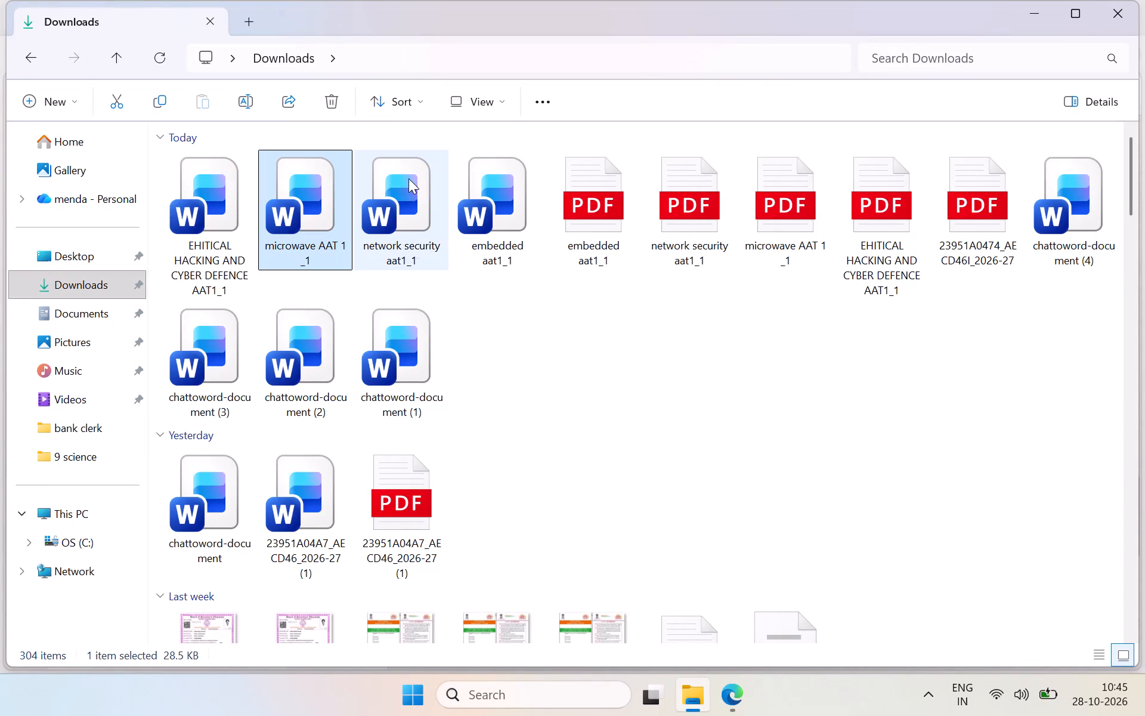
pyautogui.click(409, 180)
pyautogui.click(500, 181)
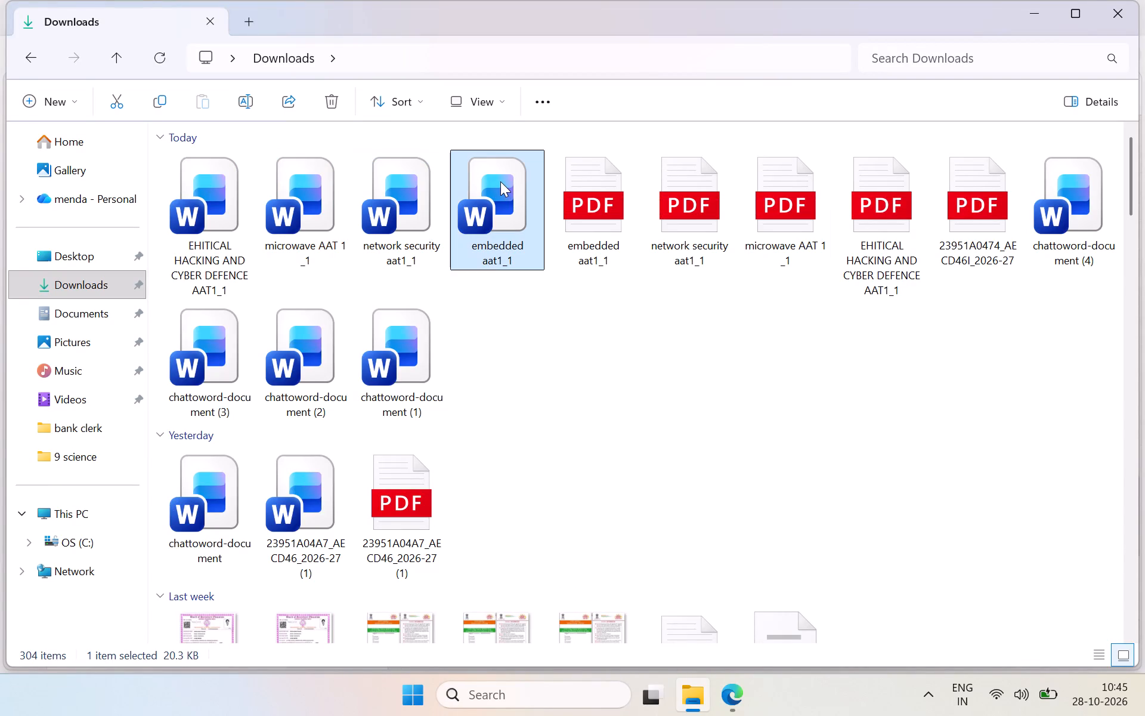
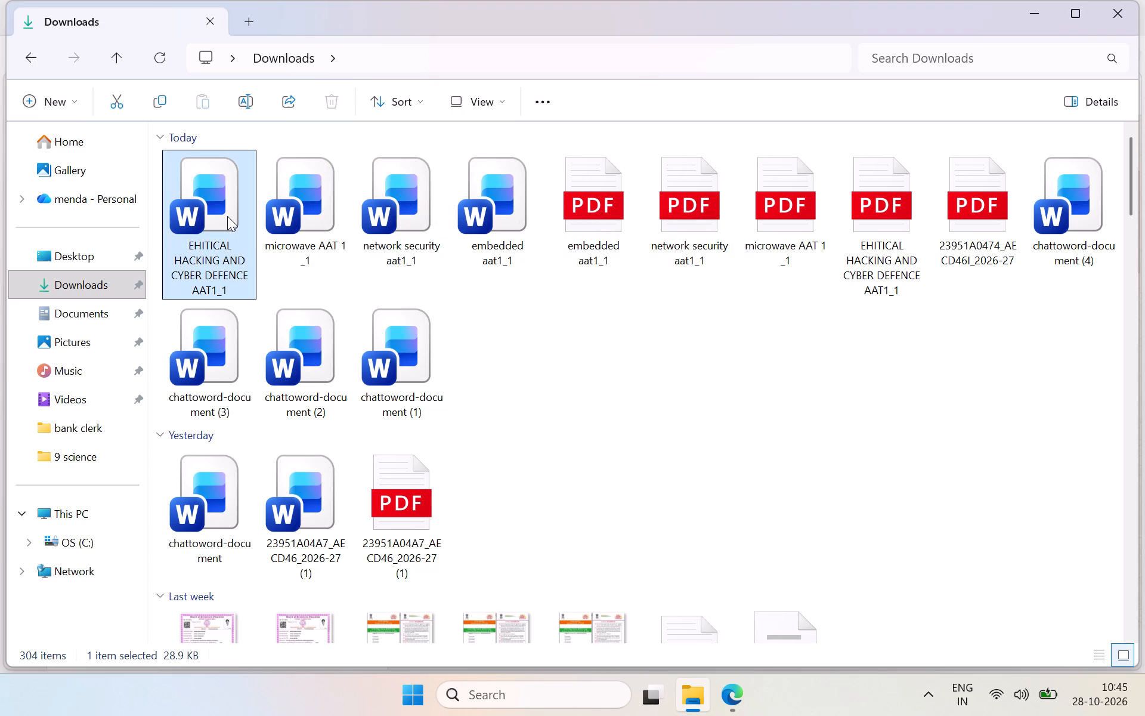
# Check the converted microwave AAT 1_1, network security aat1_1 and embedded aat1_1 Word documents in Downloads by selecting each individually.
pyautogui.click(321, 196)
pyautogui.click(399, 185)
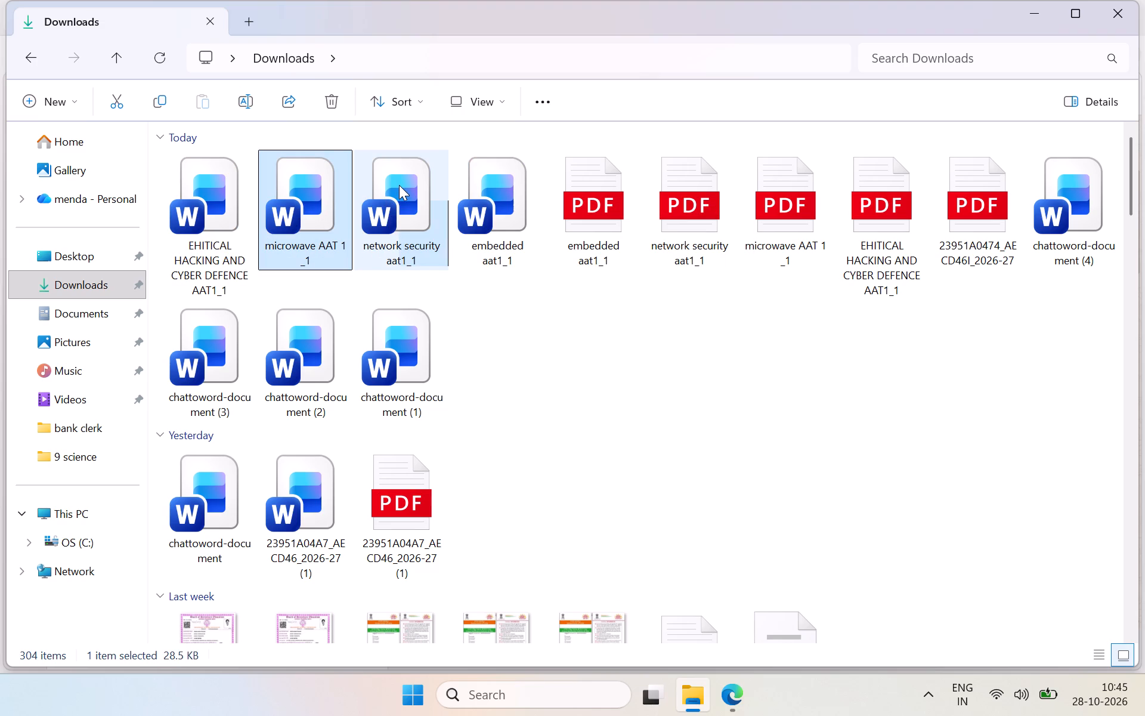
pyautogui.click(490, 180)
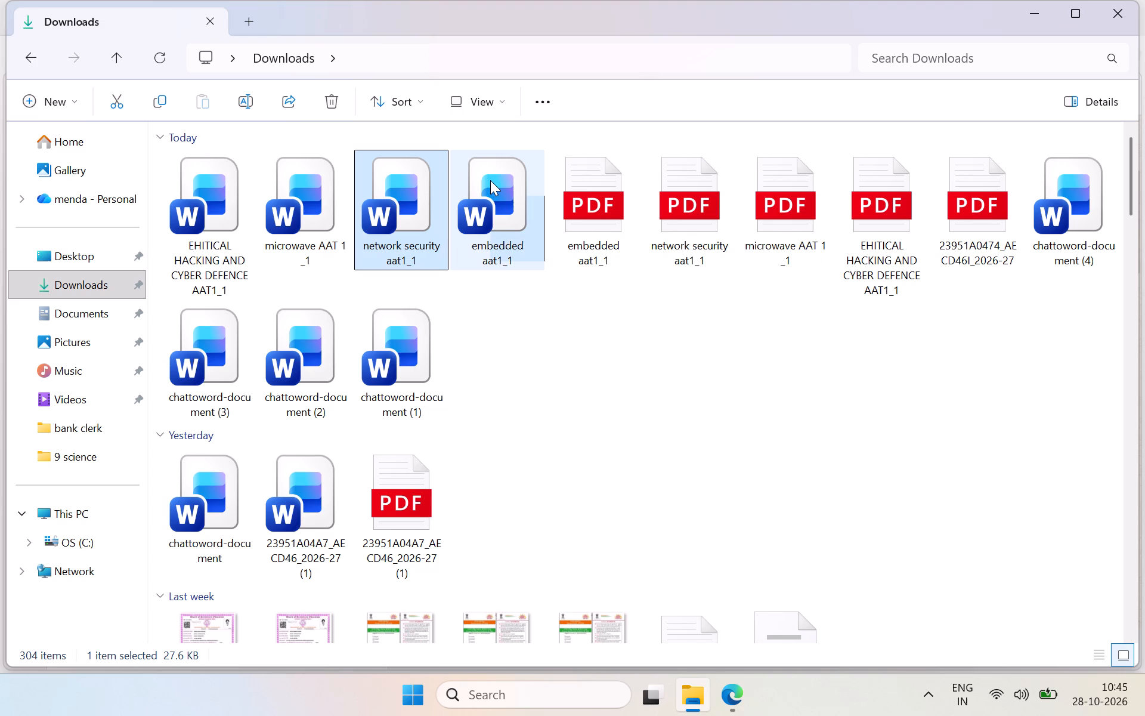
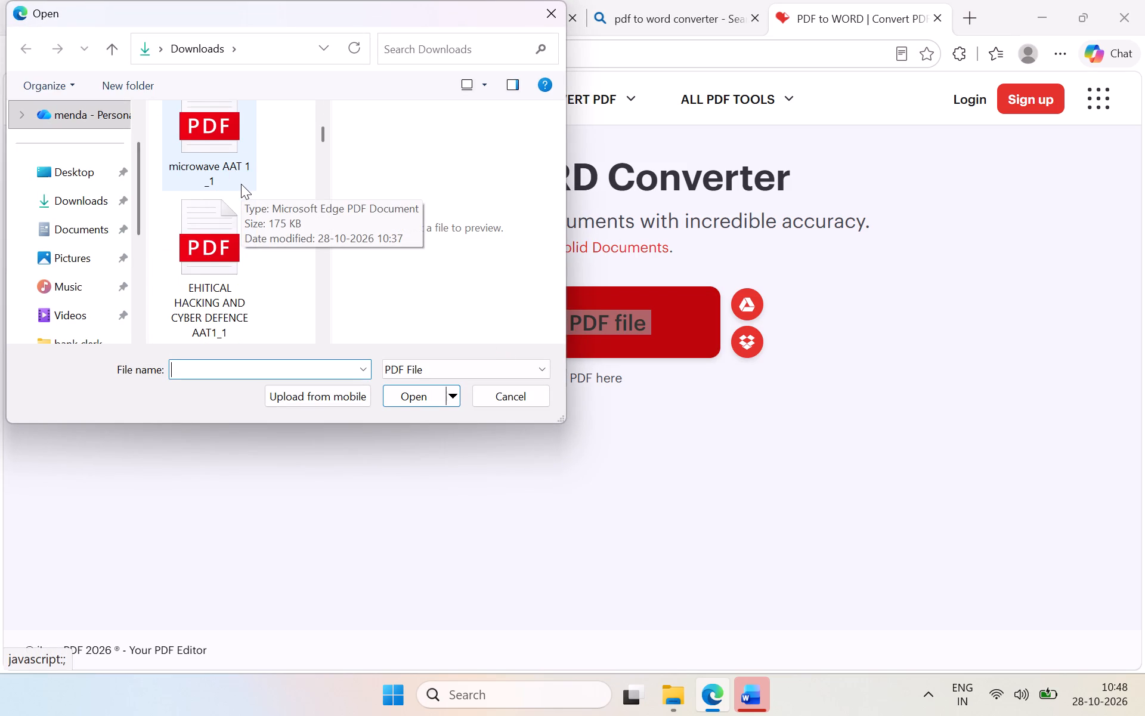
# Convert the AECD46I_2026-27 PDF from Downloads to a Word document with iLovePDF, using the No OCR option.
pyautogui.scroll(-2, 241, 184)
pyautogui.click(211, 249)
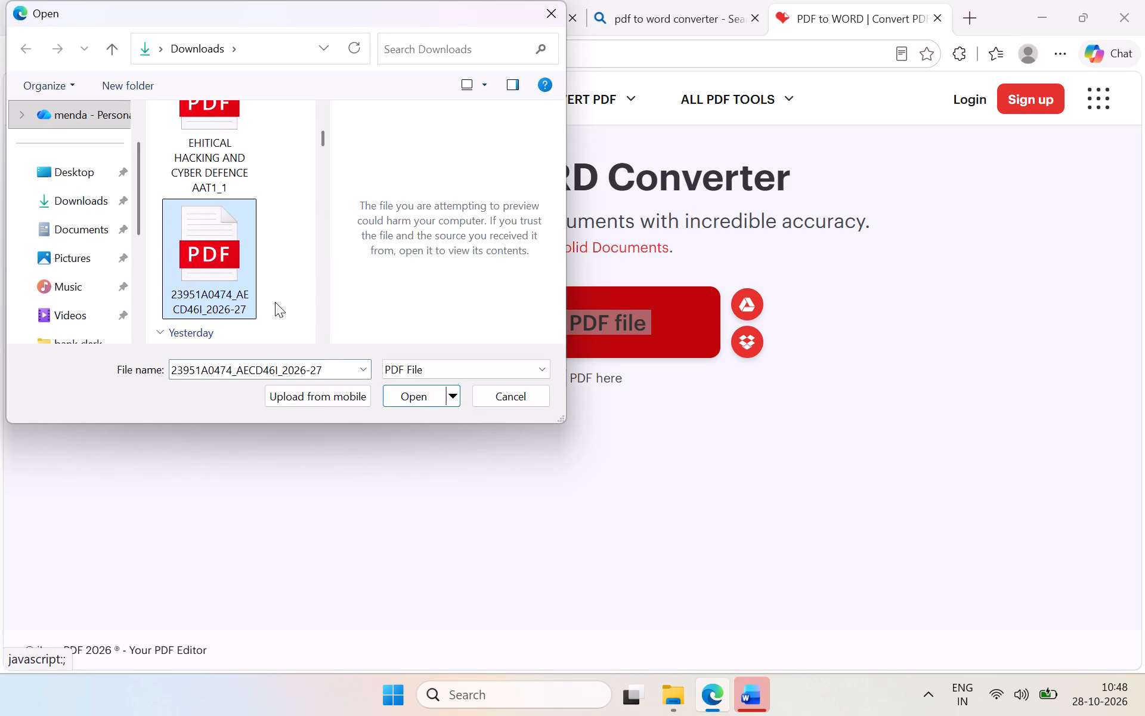
pyautogui.click(409, 400)
pyautogui.click(716, 395)
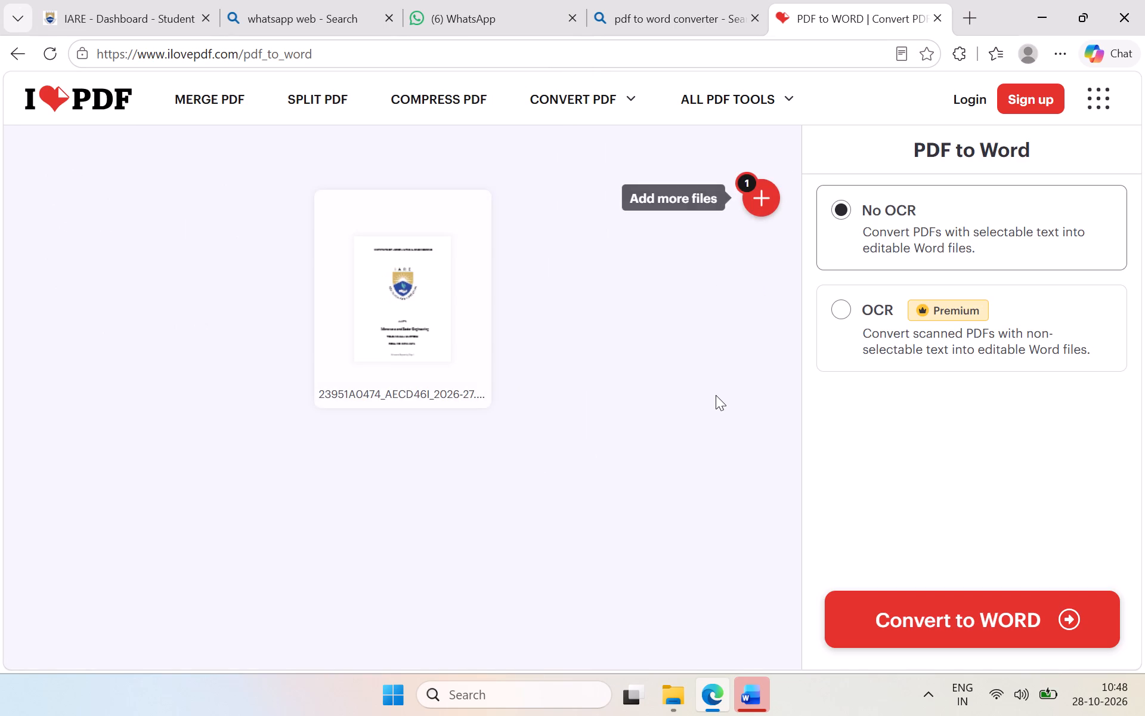
pyautogui.click(841, 609)
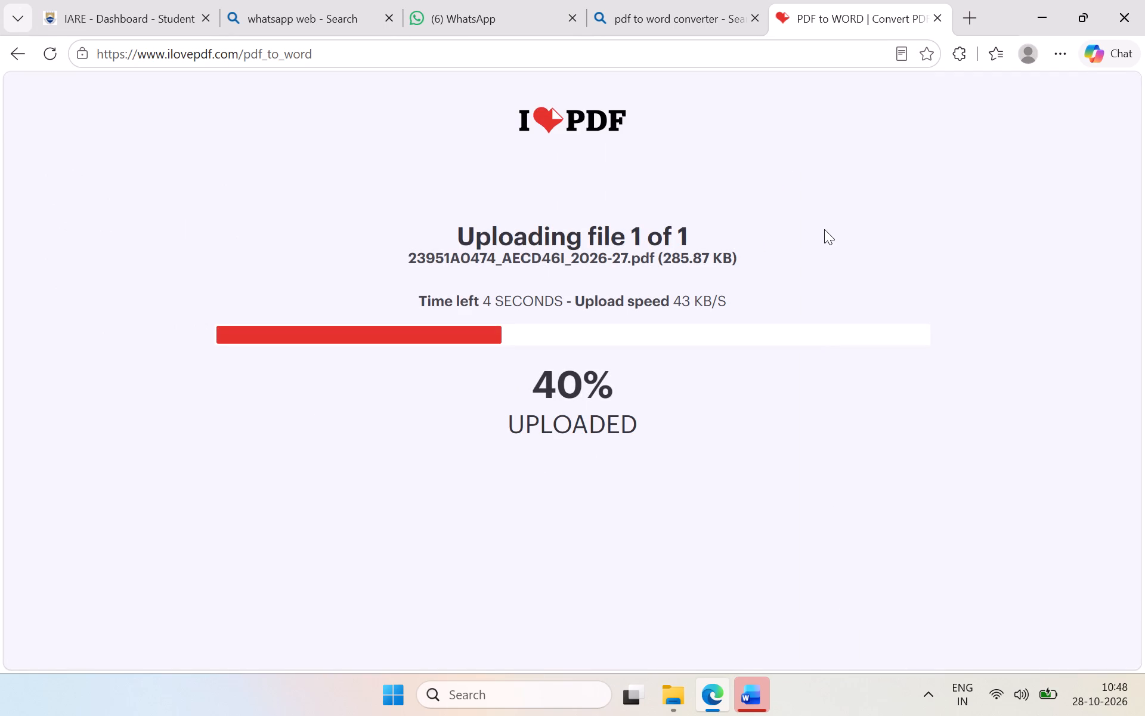
pyautogui.click(824, 229)
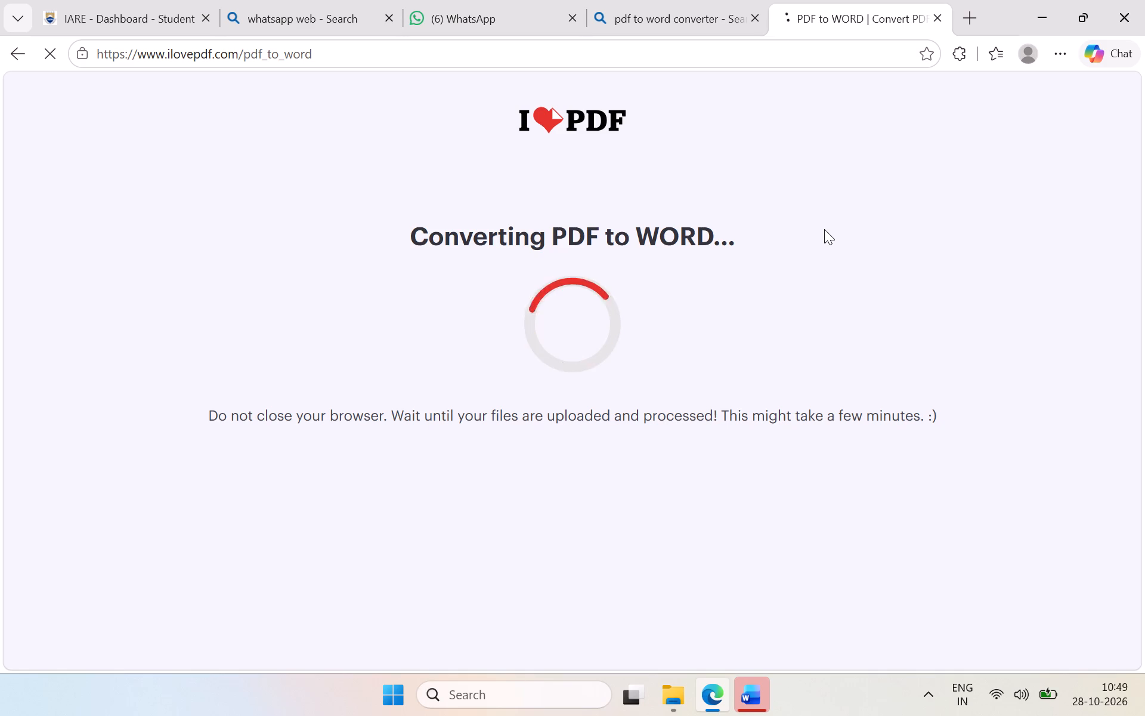
pyautogui.click(614, 236)
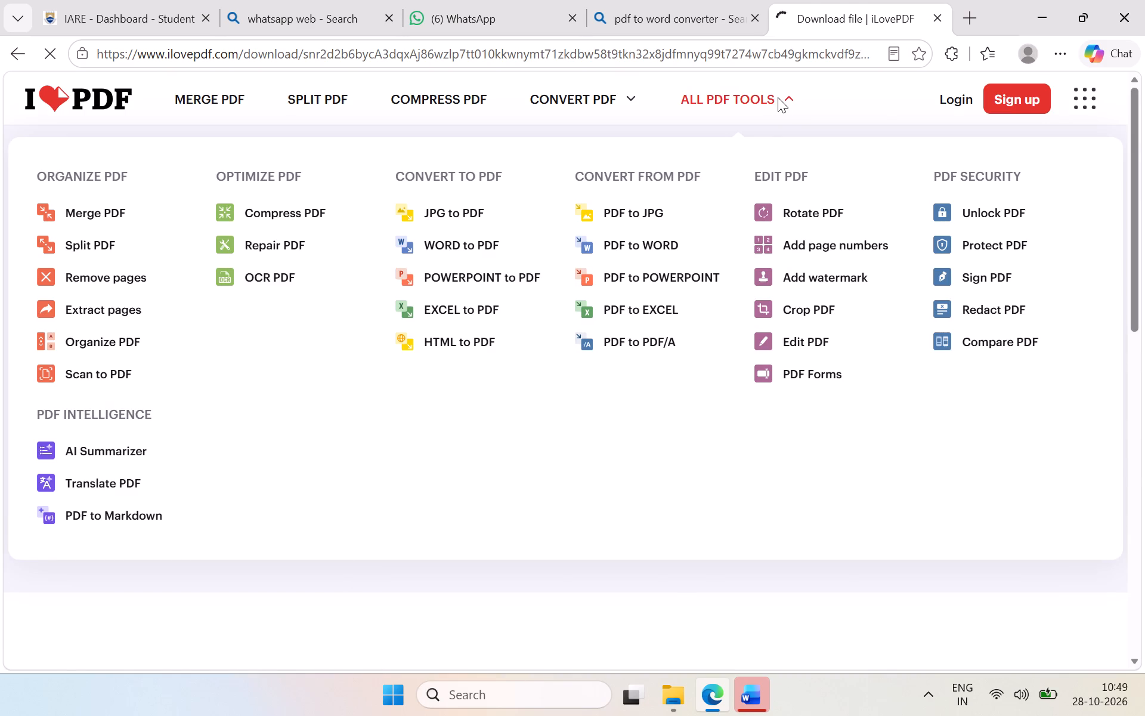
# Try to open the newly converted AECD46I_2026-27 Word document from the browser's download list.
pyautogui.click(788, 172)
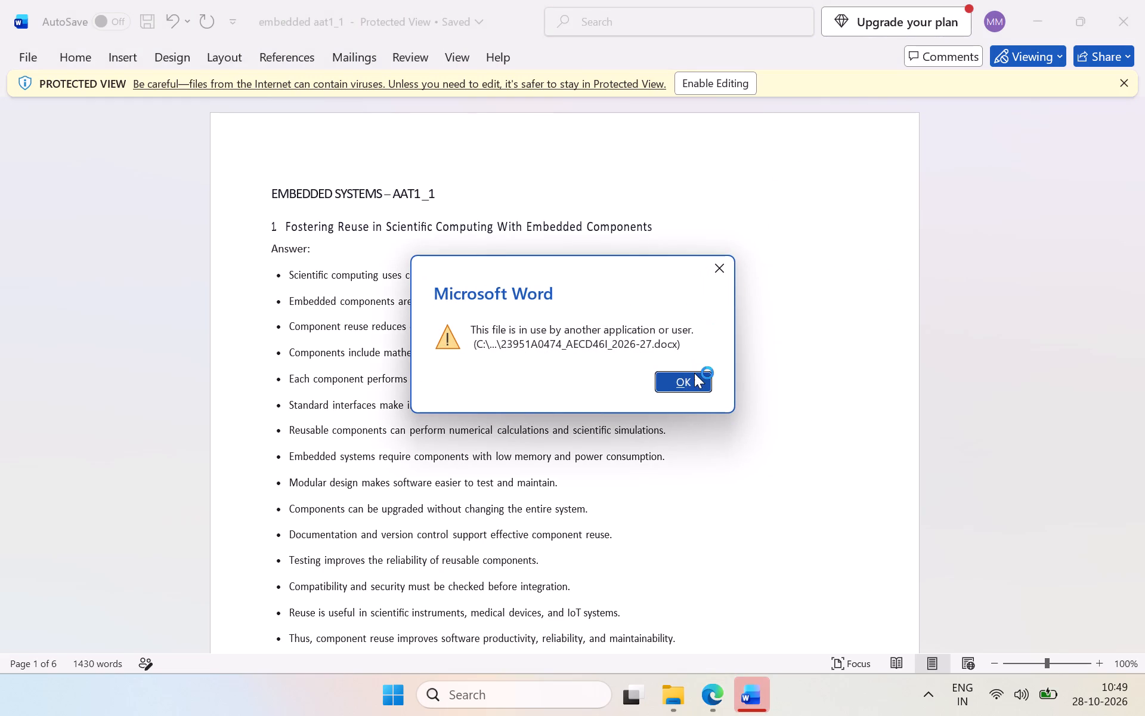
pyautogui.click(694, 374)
# Enable editing in the embedded aat1_1 document.
pyautogui.click(698, 85)
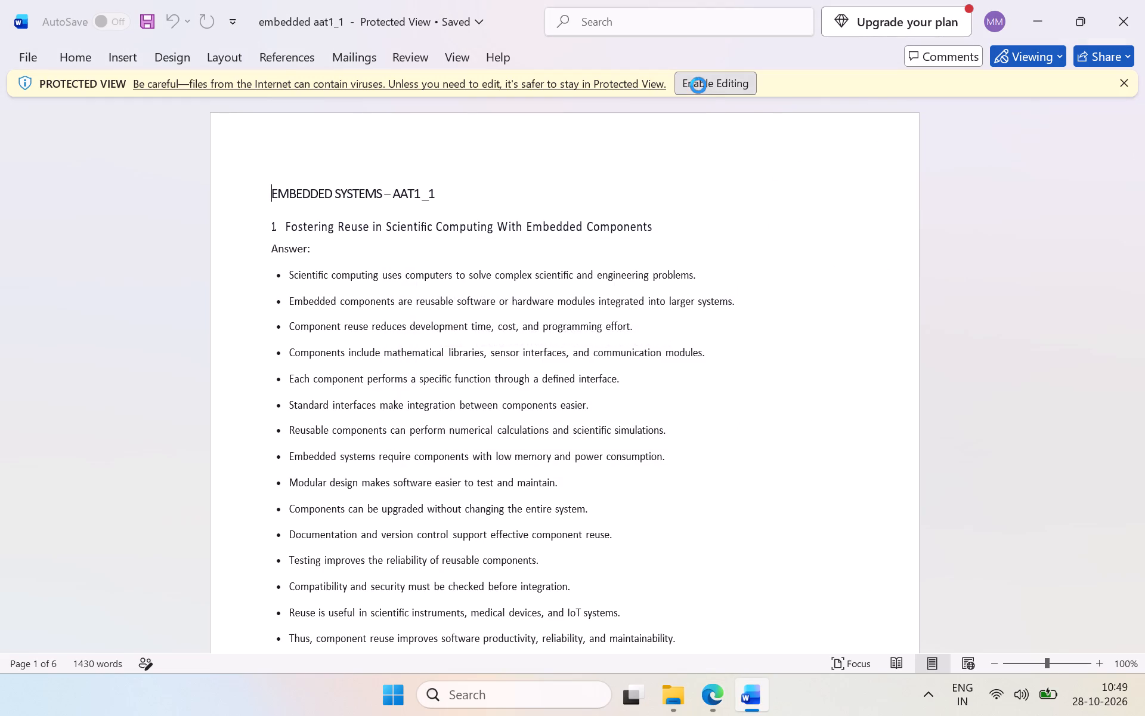
# Look through the converted embedded aat1_1 document to examine its questions, answers and layout.
pyautogui.scroll(2, 676, 295)
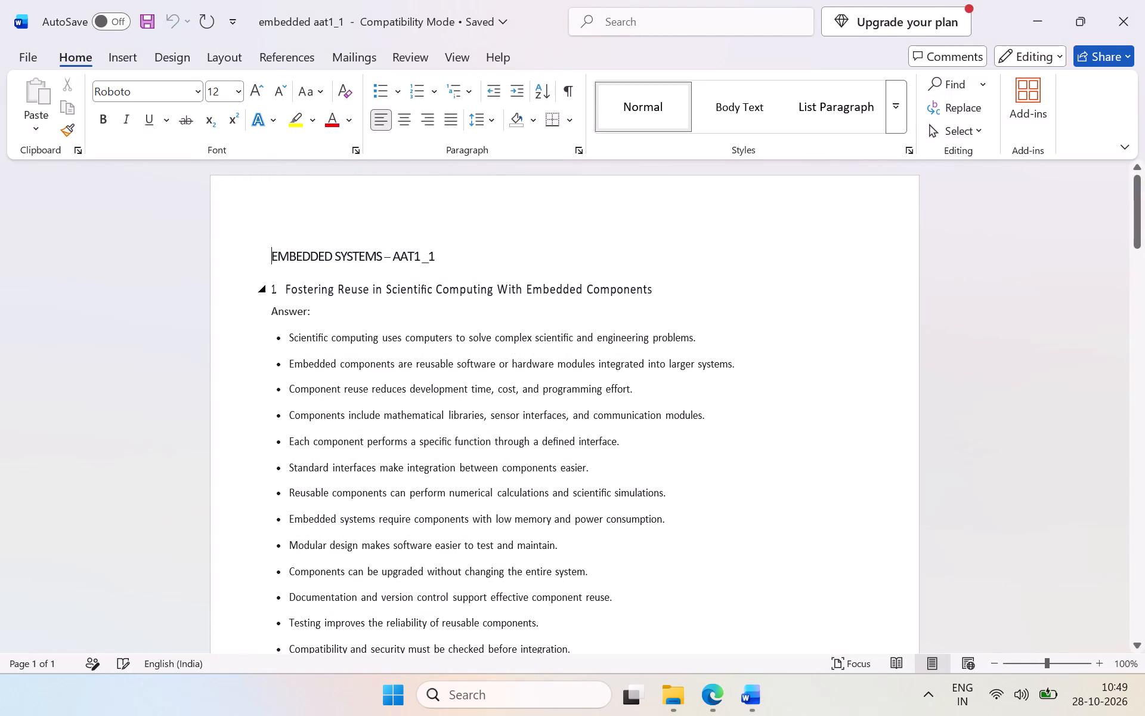
pyautogui.scroll(8, 676, 295)
pyautogui.scroll(-5, 676, 295)
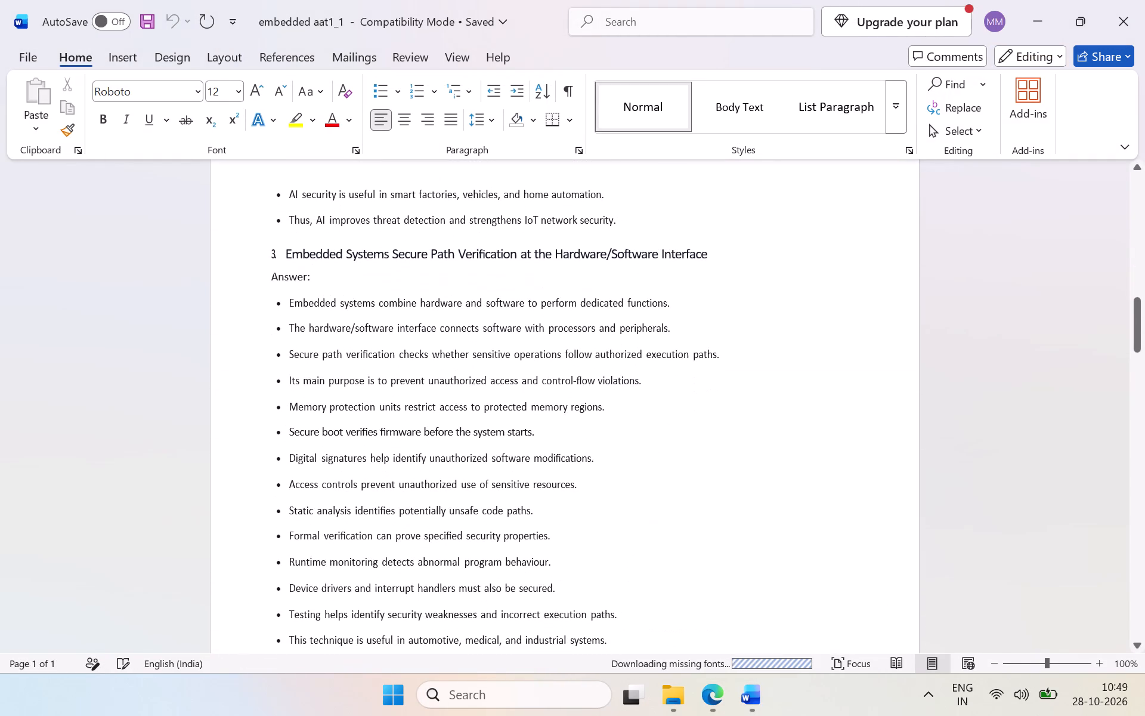
pyautogui.scroll(-4, 676, 295)
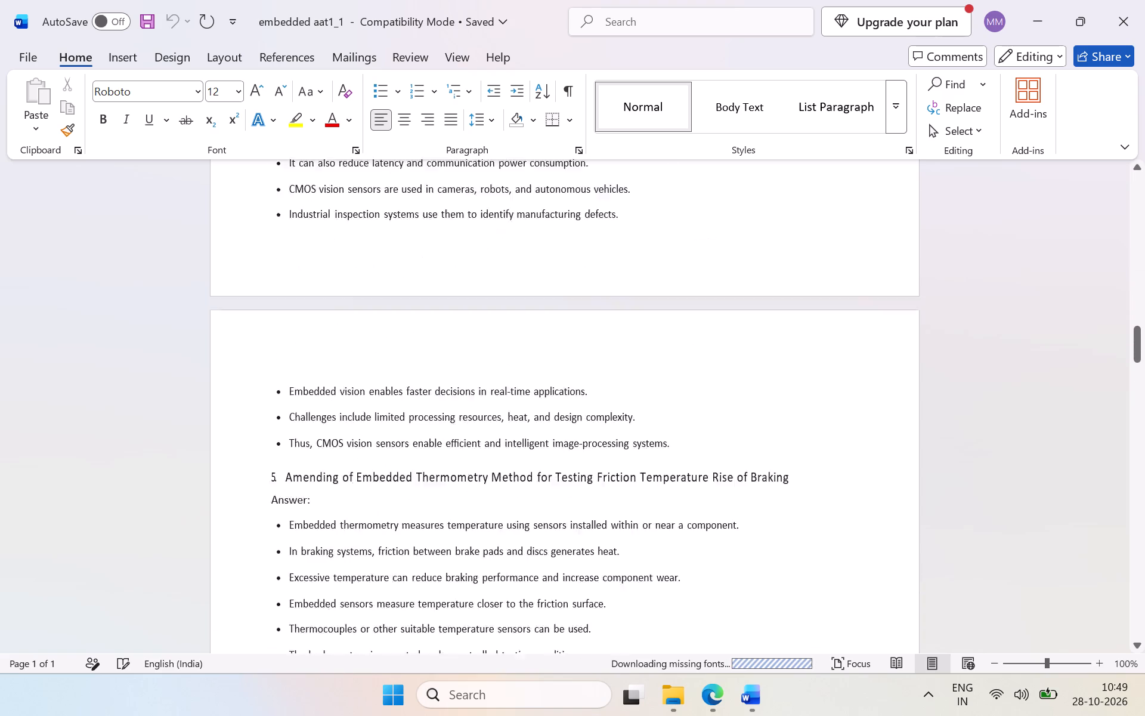
pyautogui.scroll(-5, 676, 295)
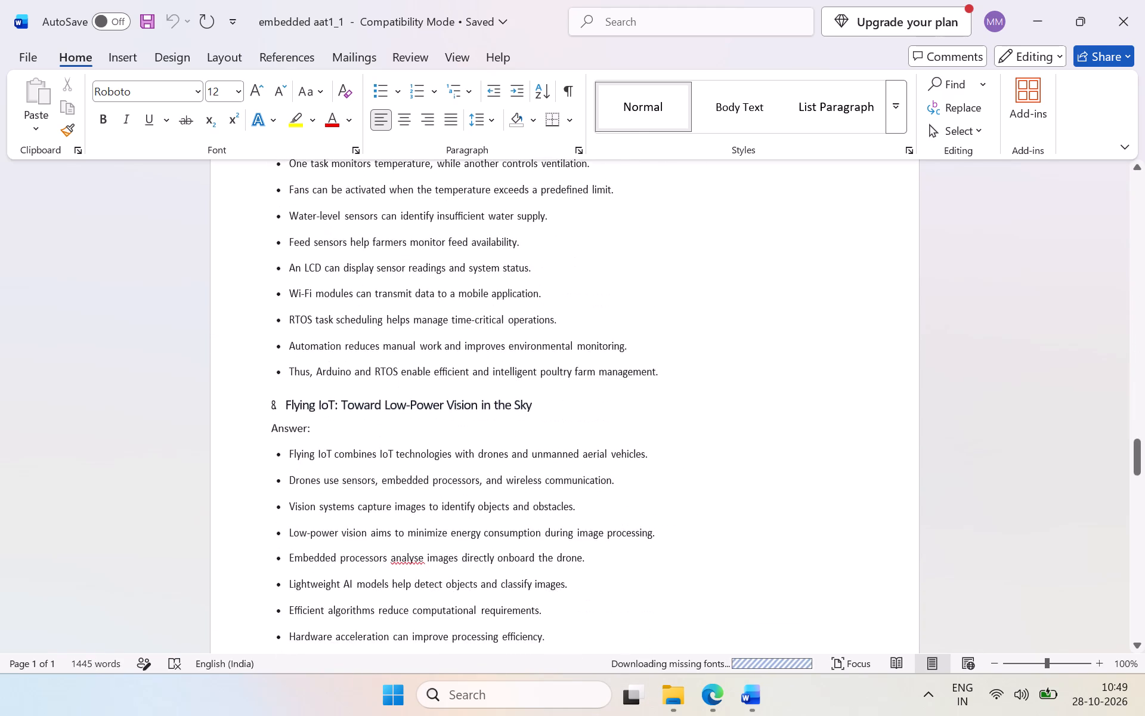
pyautogui.scroll(-1, 676, 295)
pyautogui.scroll(6, 676, 295)
pyautogui.scroll(-2, 676, 295)
pyautogui.scroll(4, 676, 295)
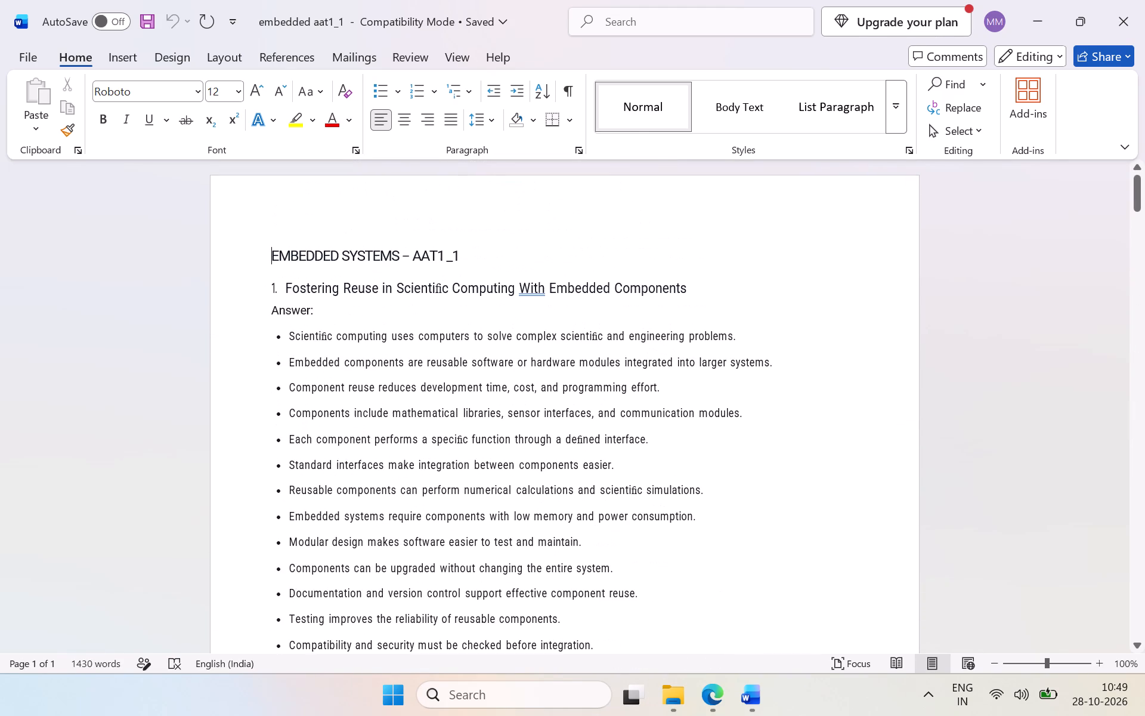
# Open the downloaded AECD46I_2026-27 Word document from the browser's download list and enable editing in it.
pyautogui.click(710, 709)
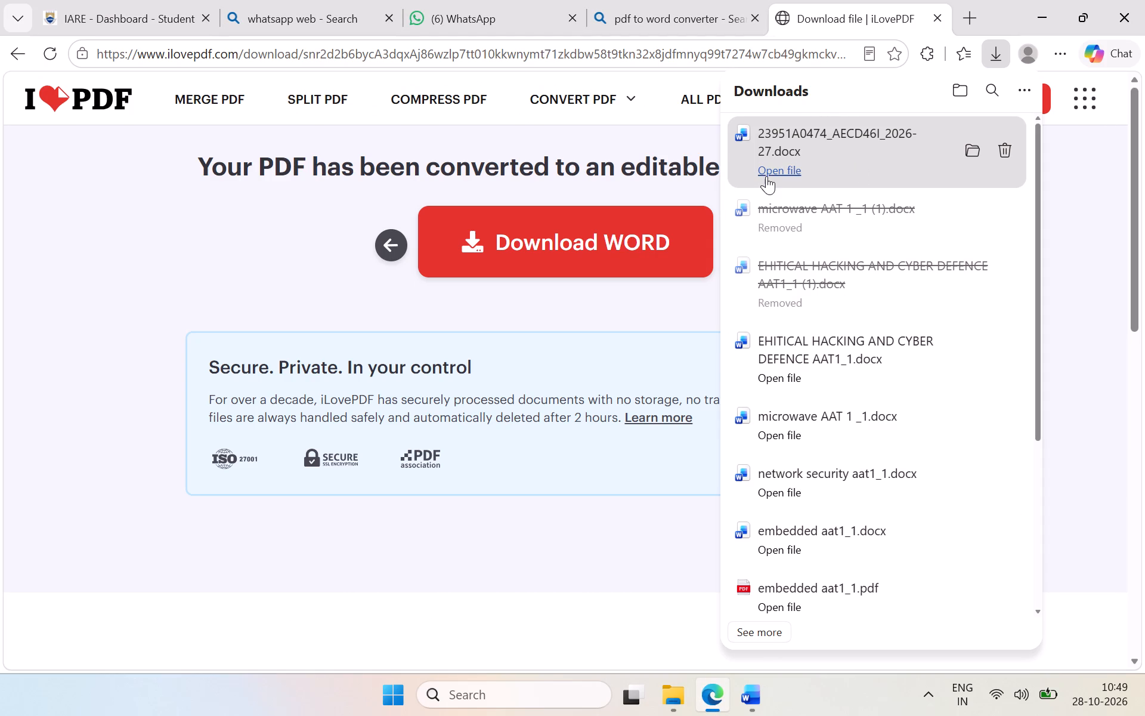
pyautogui.click(766, 175)
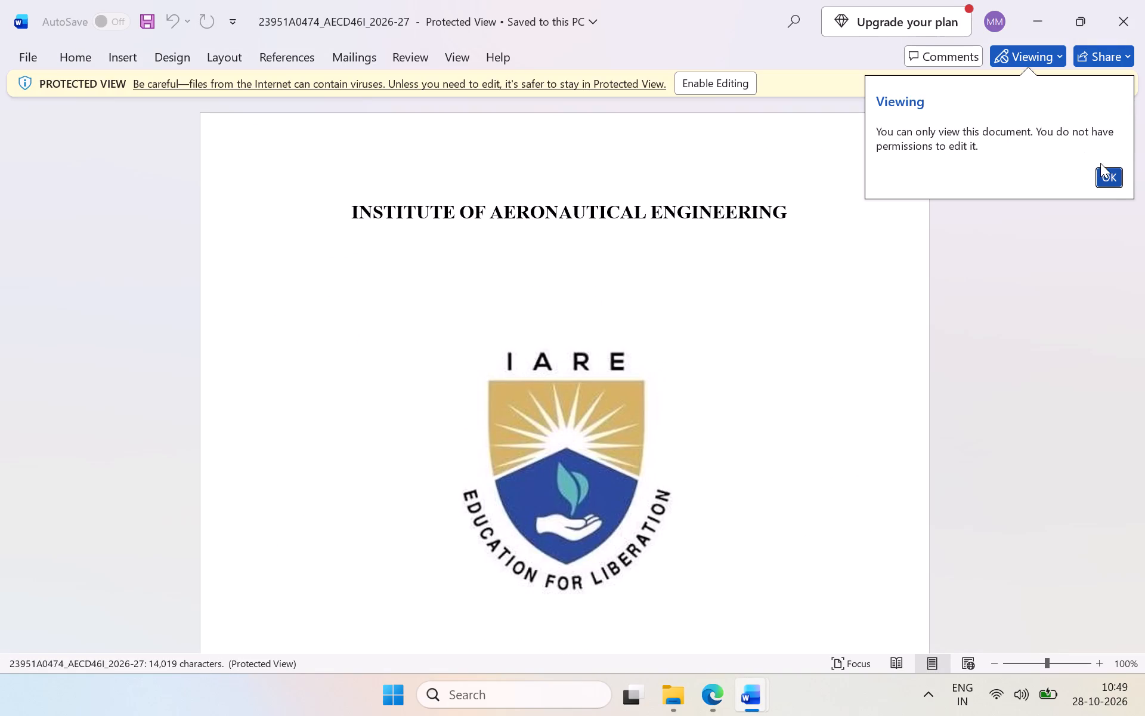
pyautogui.click(1106, 182)
pyautogui.click(719, 85)
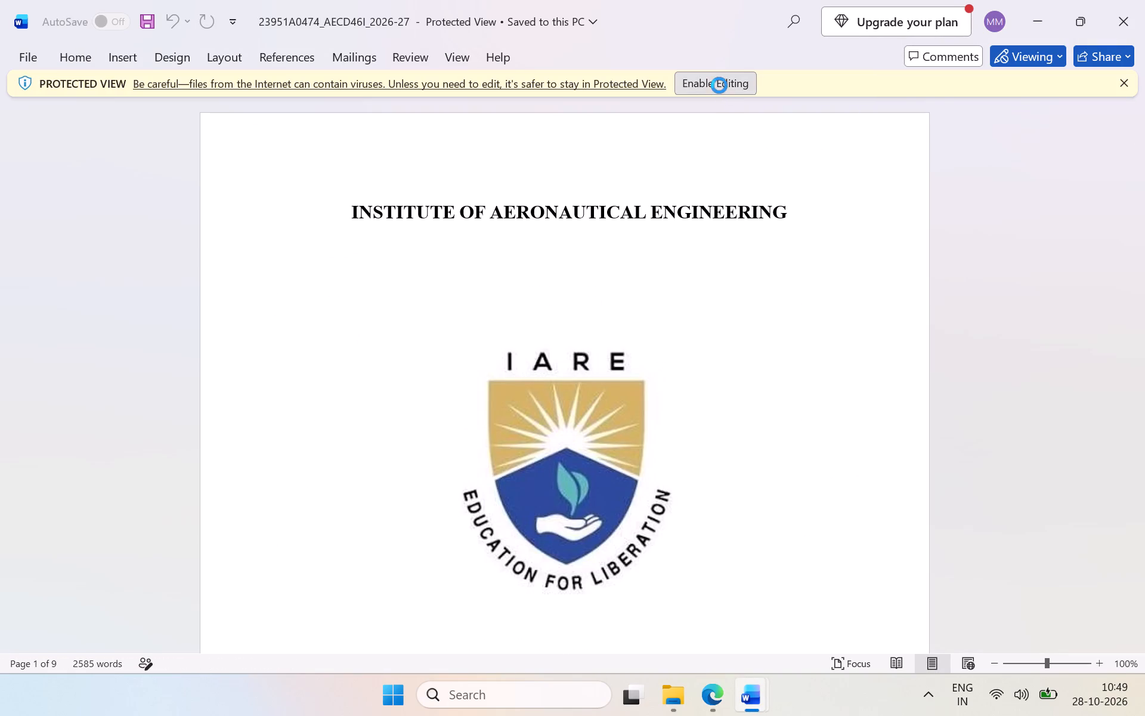
pyautogui.scroll(-5, 803, 319)
pyautogui.scroll(1, 803, 319)
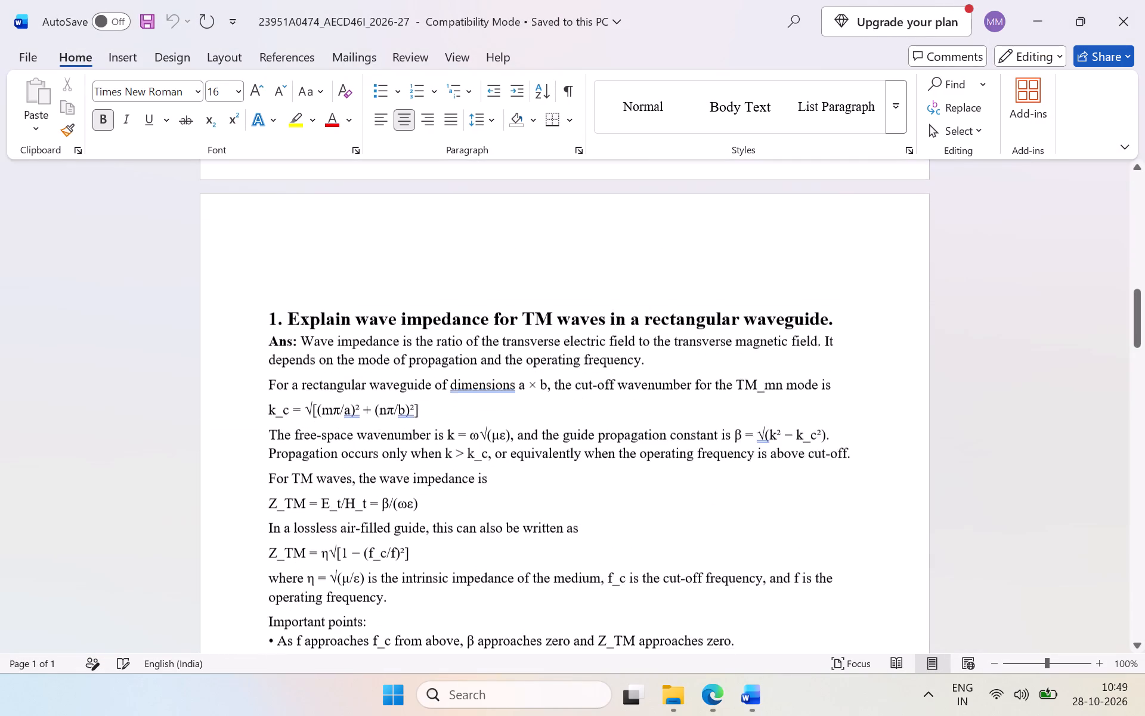
pyautogui.scroll(4, 803, 319)
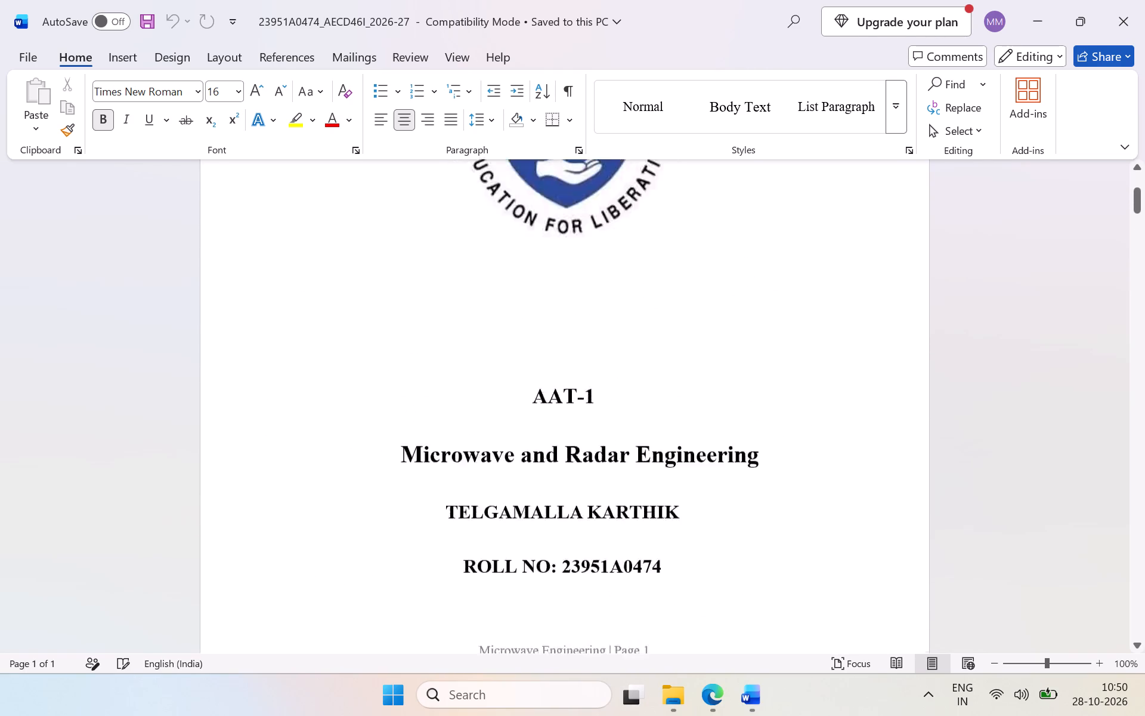
pyautogui.scroll(1, 803, 319)
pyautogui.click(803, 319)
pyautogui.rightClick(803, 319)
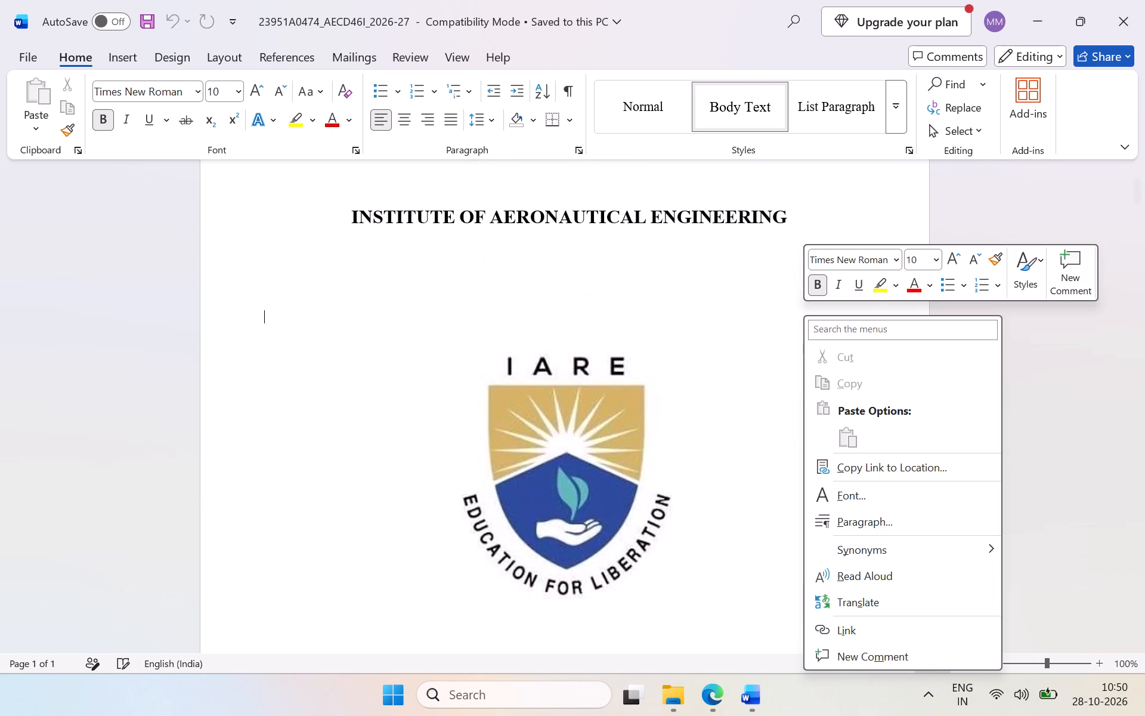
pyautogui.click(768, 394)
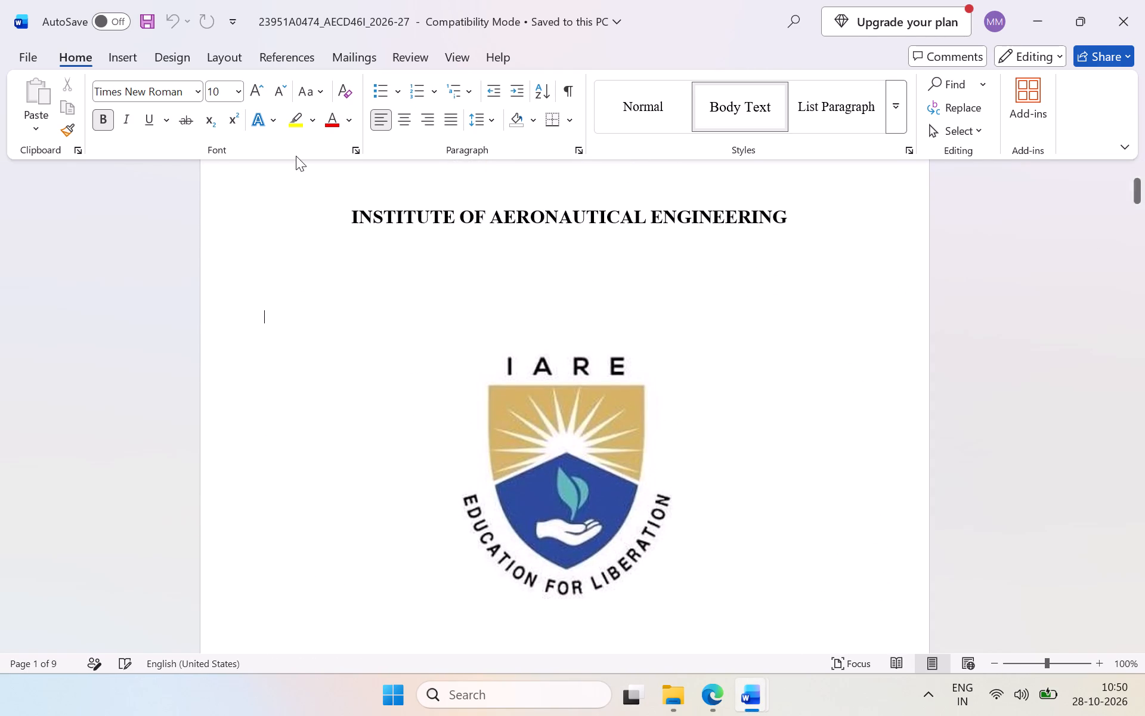
# Copy the whole cover page of the AECD46I_2026-27 document, from the institute heading and logo through the roll number line.
pyautogui.scroll(2, 288, 195)
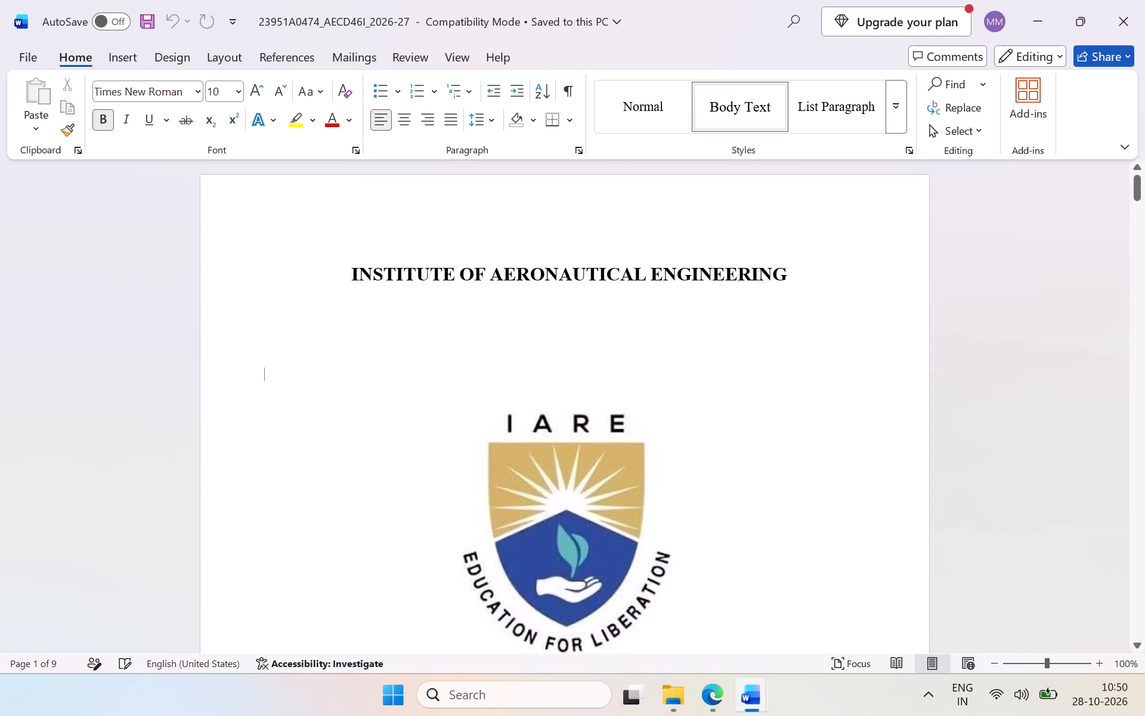
pyautogui.moveTo(280, 227); pyautogui.dragTo(490, 699)
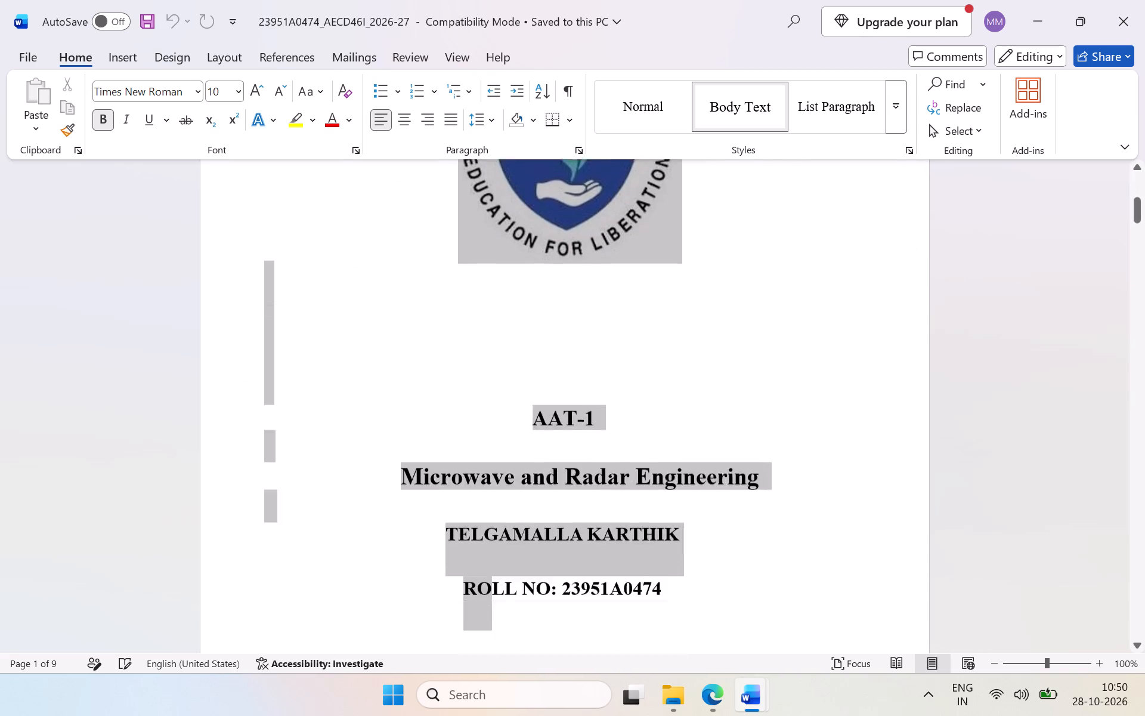
pyautogui.moveTo(490, 699); pyautogui.dragTo(628, 341)
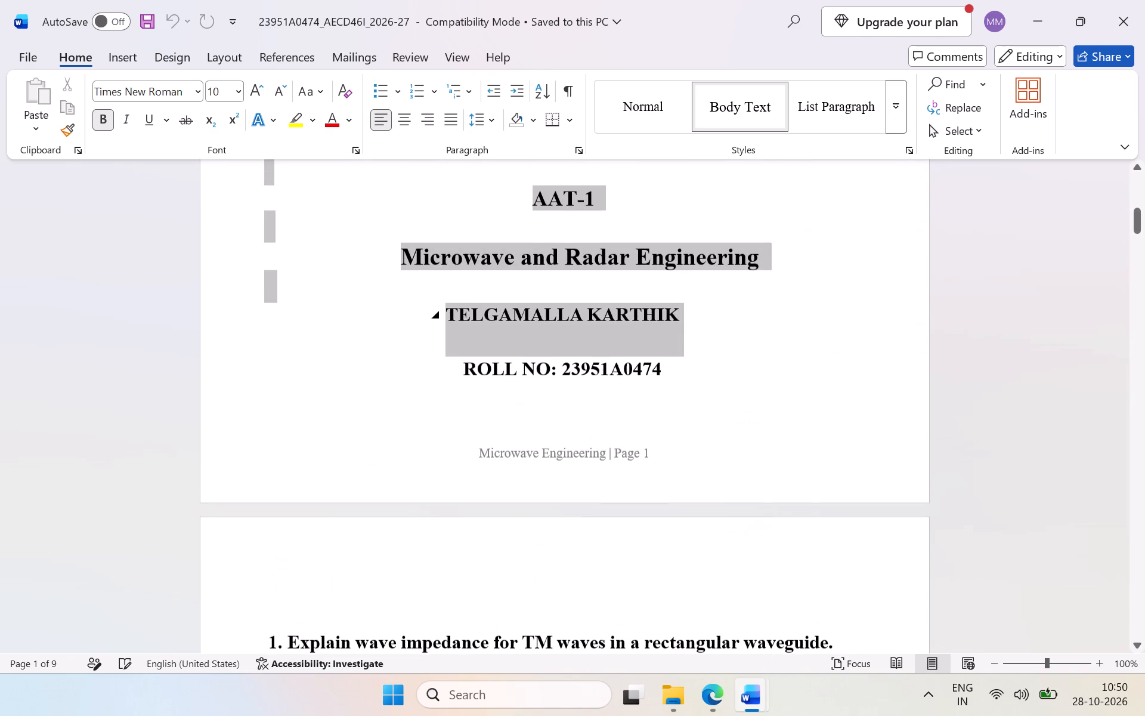
pyautogui.moveTo(628, 341); pyautogui.dragTo(676, 394)
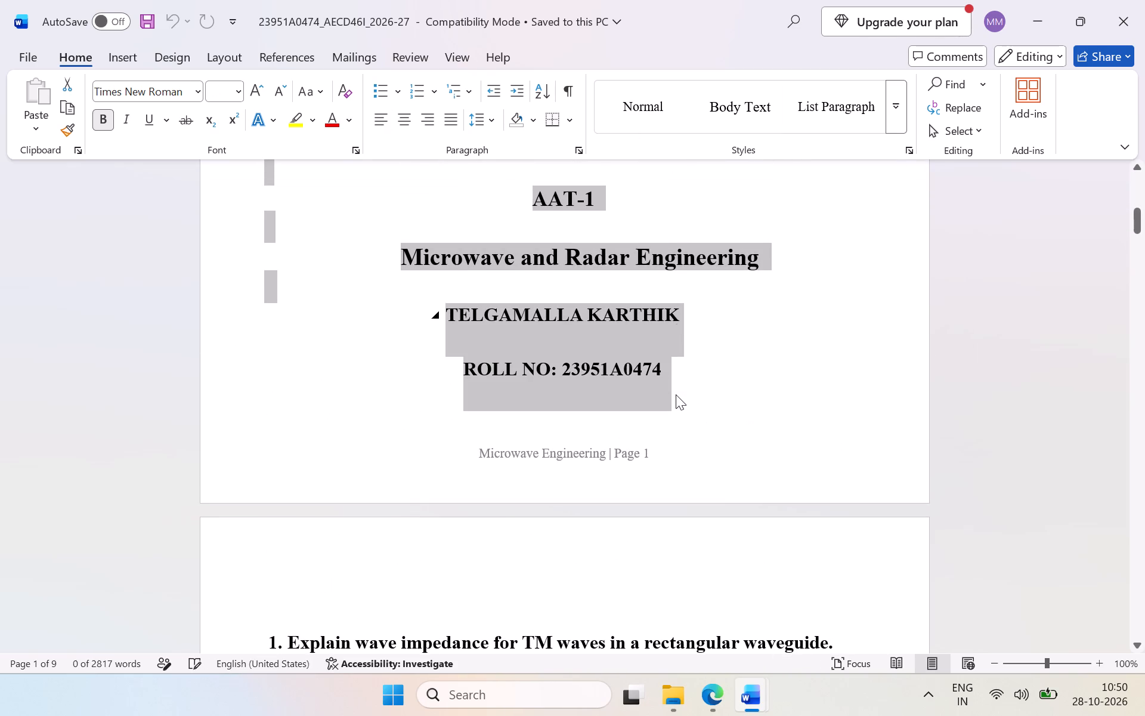
pyautogui.hotkey('ctrl', 'c')
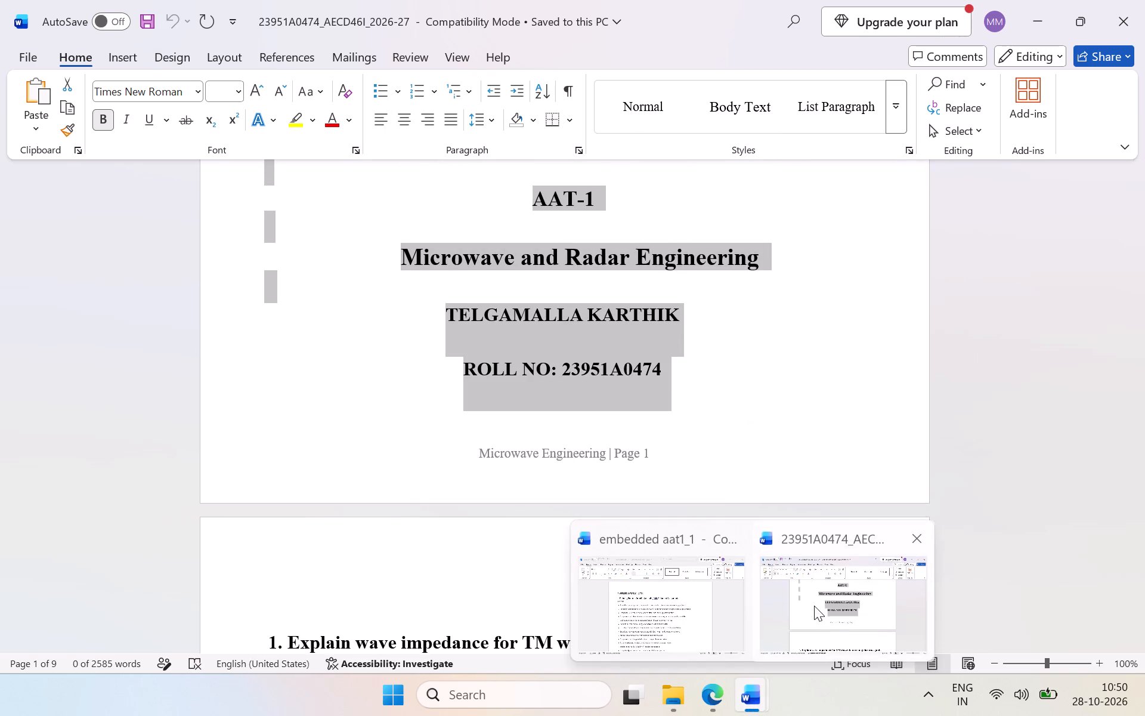
# Paste the copied cover page at the start of the embedded aat1_1 document and push its original title onto the following page.
pyautogui.click(655, 604)
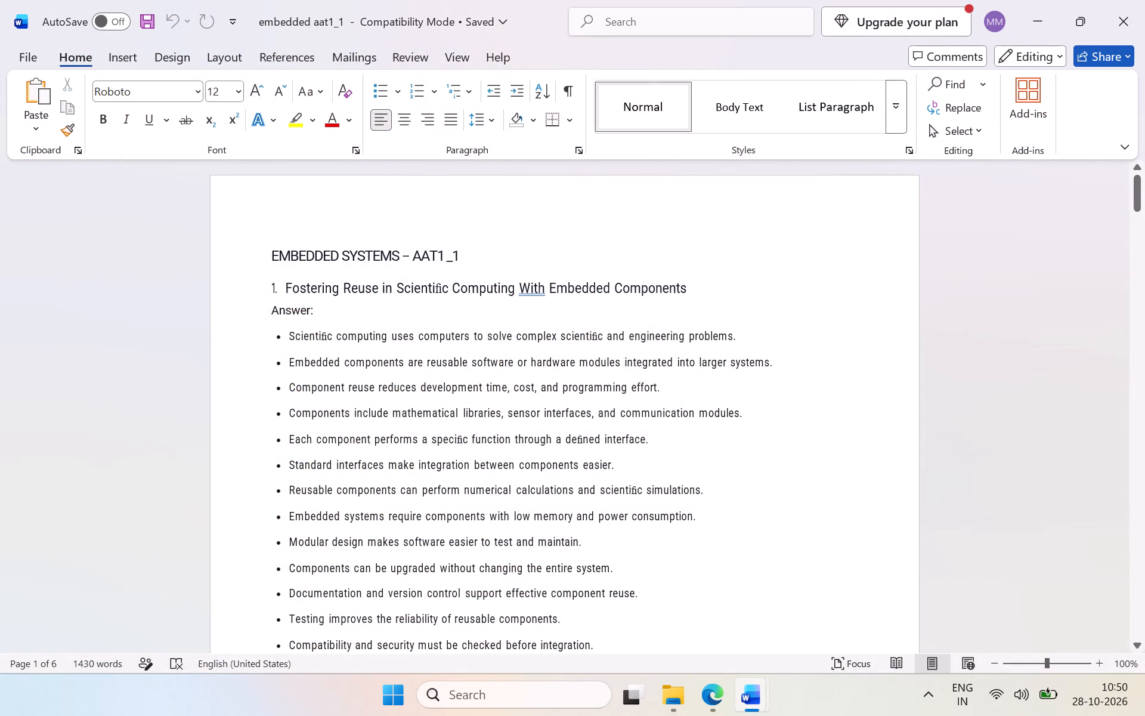
pyautogui.hotkey('ctrl', 'v')
pyautogui.scroll(-1, 400, 356)
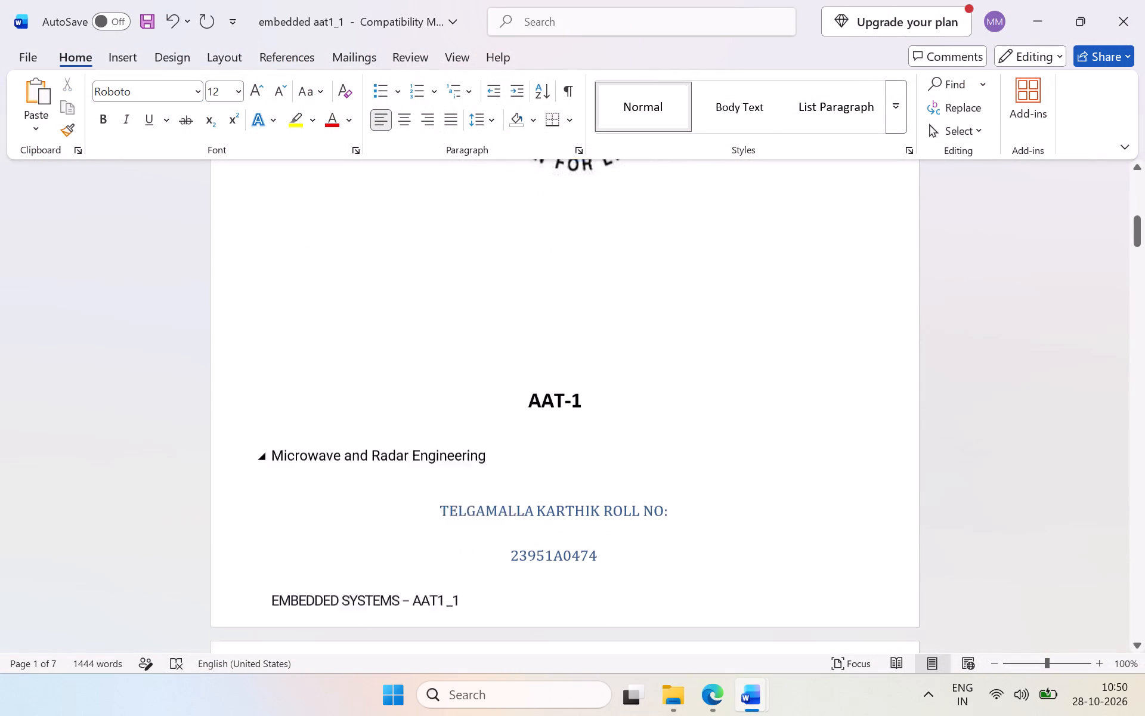
pyautogui.scroll(-2, 400, 356)
pyautogui.press('Return')
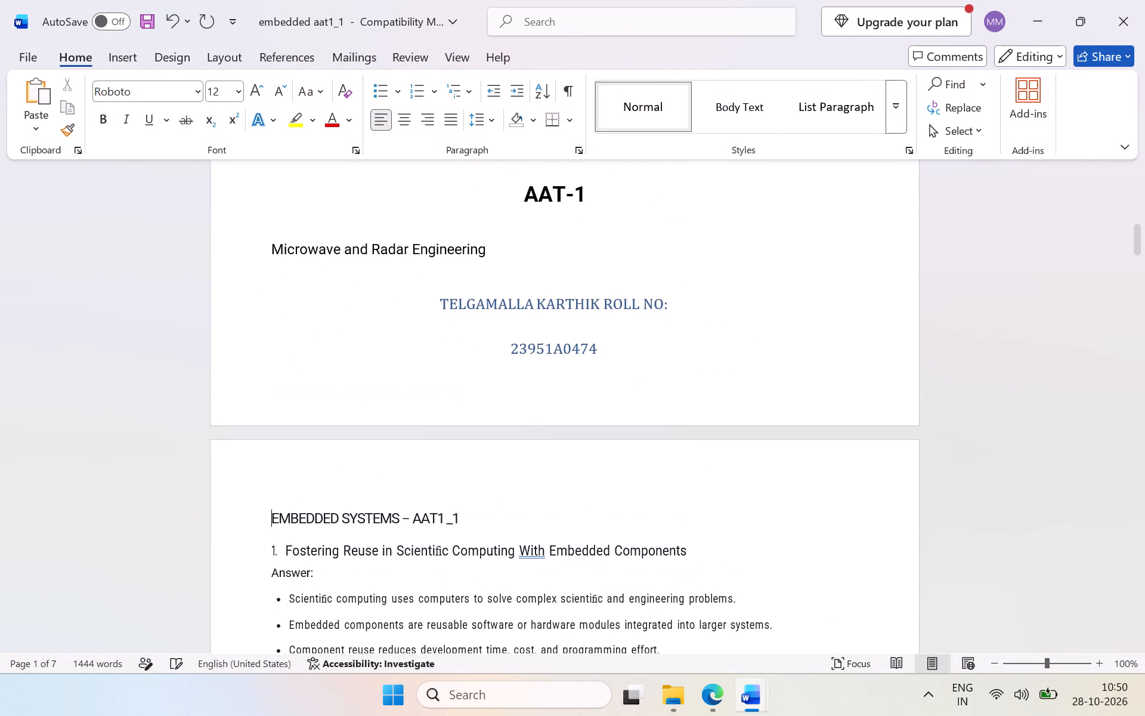
# Delete the "EMBEDDED SYSTEMS – AAT1_1" title text above the first question.
pyautogui.press('Delete')
pyautogui.press('Delete')
pyautogui.press('Delete')
pyautogui.press('Delete')
pyautogui.press('Delete')
pyautogui.press('Delete')
pyautogui.press('Delete')
pyautogui.press('Delete')
pyautogui.press('Delete')
pyautogui.press('Delete')
pyautogui.press('Delete')
pyautogui.press('Delete')
pyautogui.press('Delete')
pyautogui.press('Delete')
pyautogui.press('Delete')
pyautogui.press('Delete')
pyautogui.press('Delete')
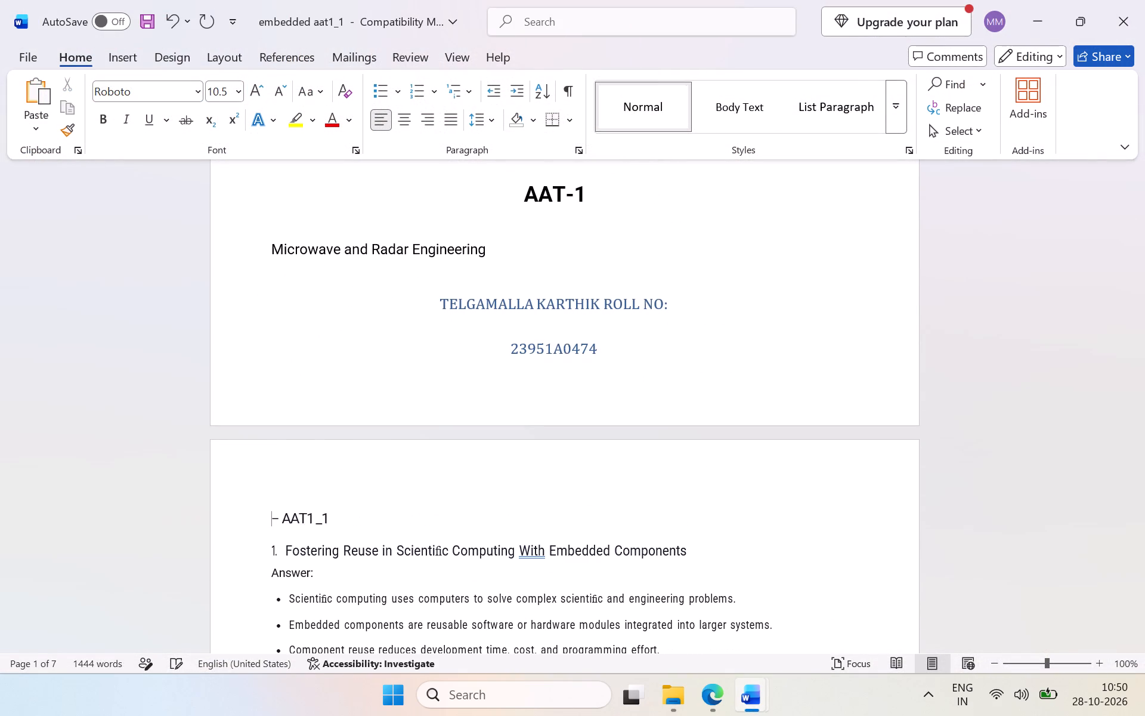
pyautogui.press('Delete')
pyautogui.press('Delete')
pyautogui.press('Delete')
pyautogui.press('Delete')
pyautogui.press('Delete')
pyautogui.press('Delete')
pyautogui.press('Delete')
pyautogui.press('Delete')
pyautogui.press('Delete')
# Make the INSTITUTE OF AERONAUTICAL ENGINEERING heading on the pasted cover page bold and black.
pyautogui.scroll(2, 436, 376)
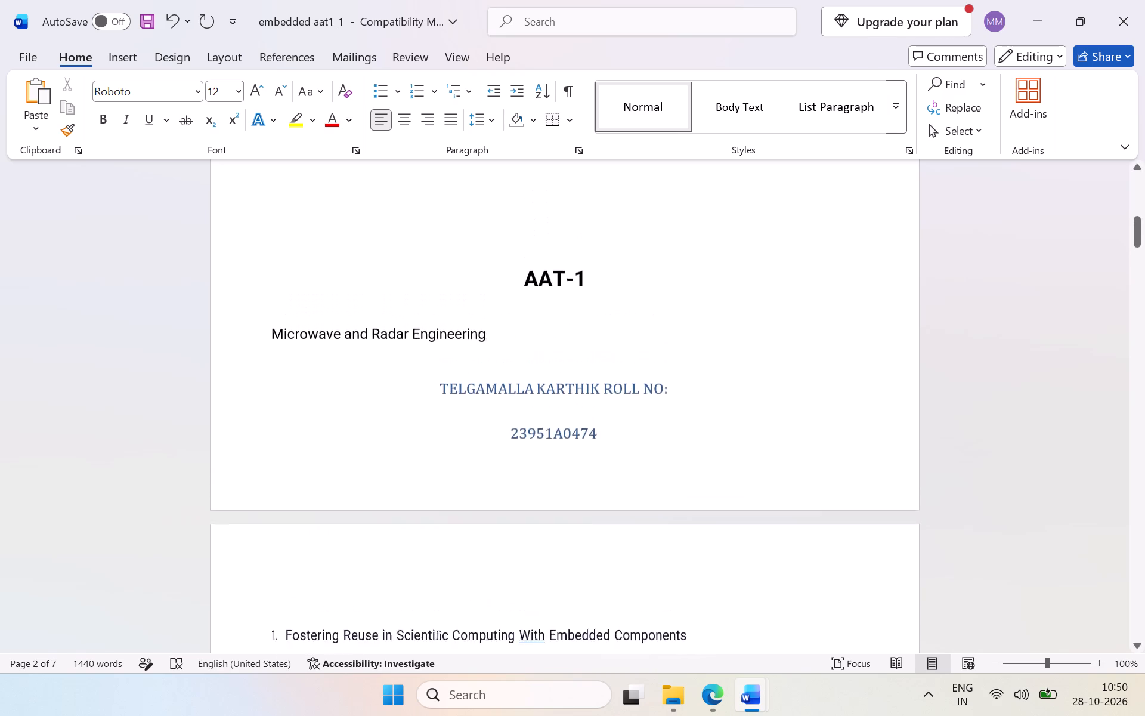
pyautogui.scroll(3, 436, 376)
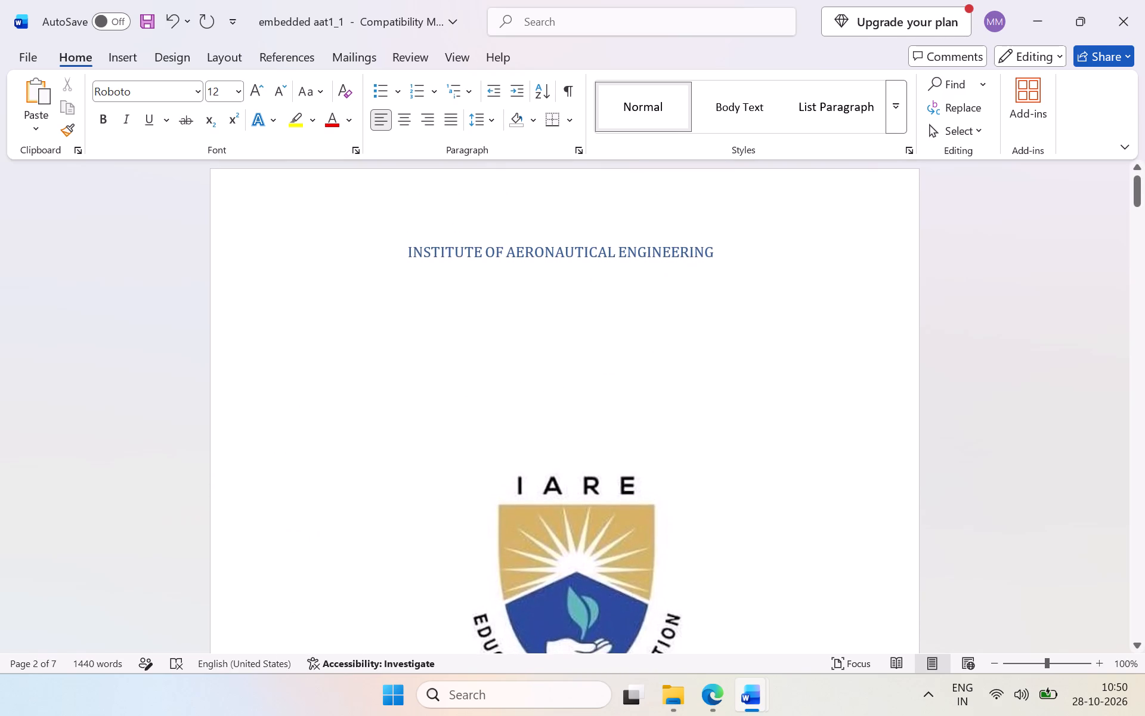
pyautogui.moveTo(409, 252); pyautogui.dragTo(735, 251)
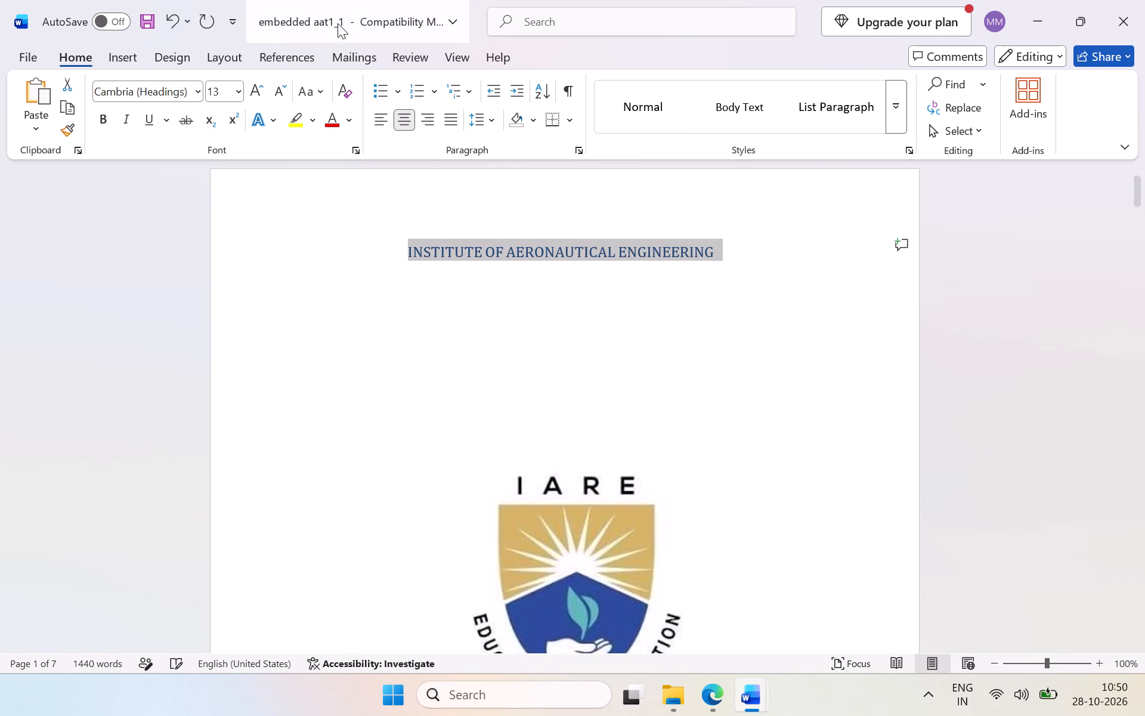
pyautogui.click(110, 115)
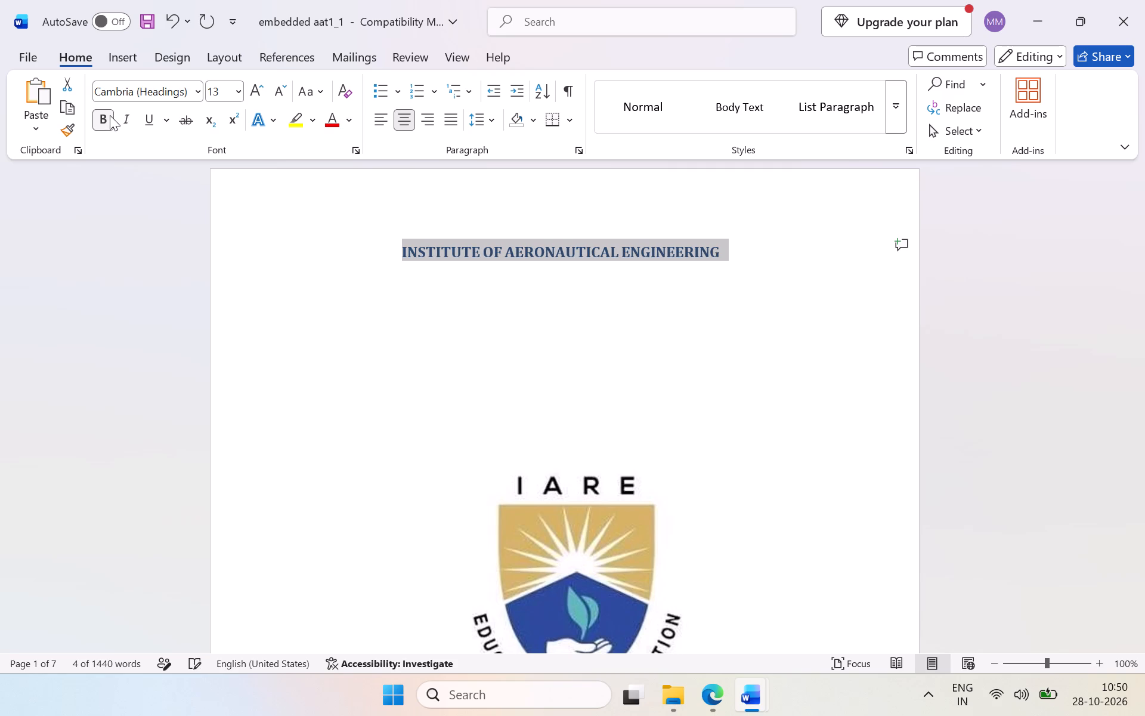
pyautogui.click(345, 122)
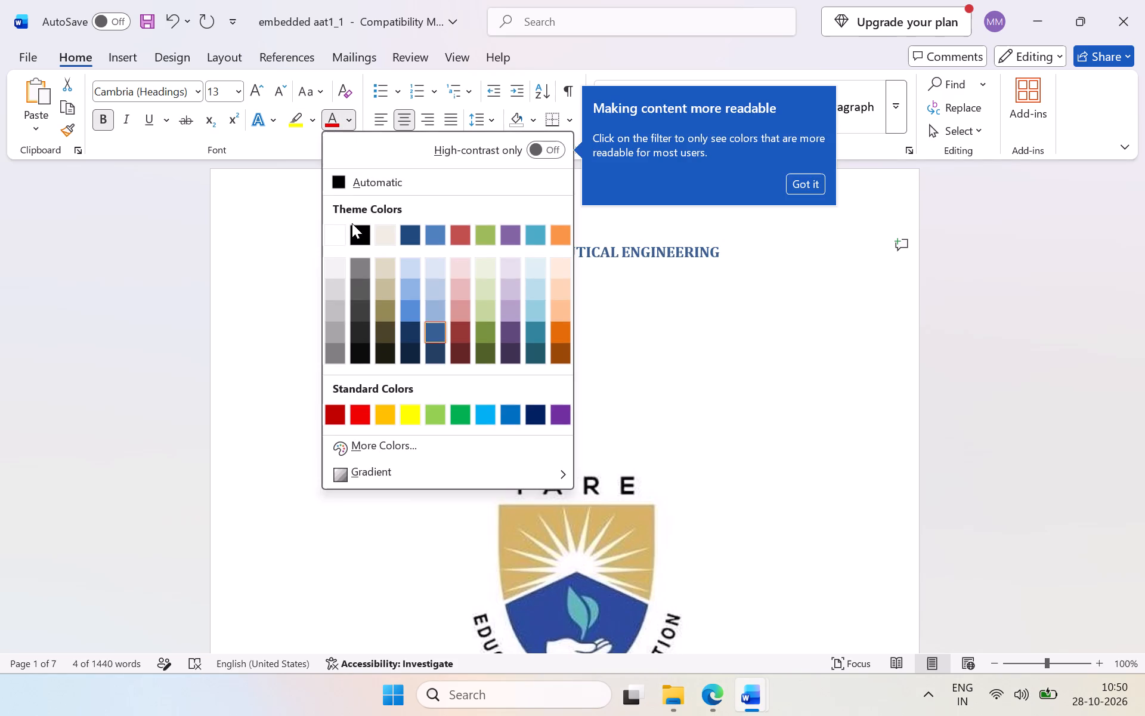
pyautogui.click(356, 228)
pyautogui.click(242, 201)
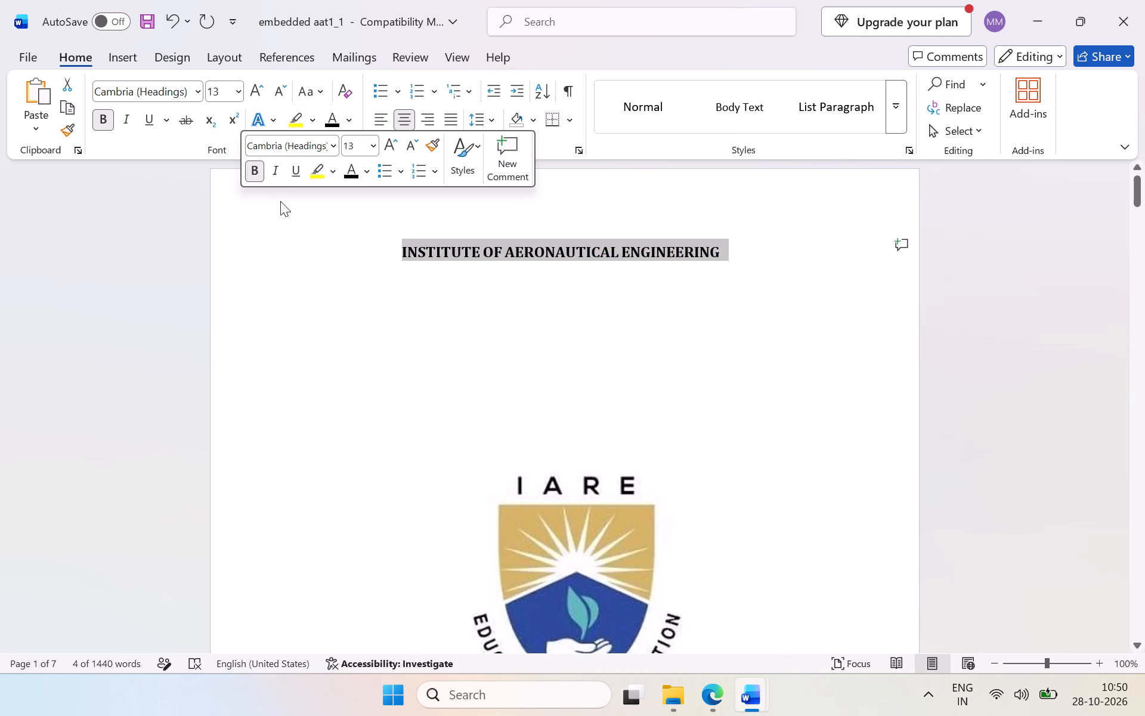
# Set the INSTITUTE OF AERONAUTICAL ENGINEERING heading on the cover page to Times New Roman, size 14.
pyautogui.click(304, 206)
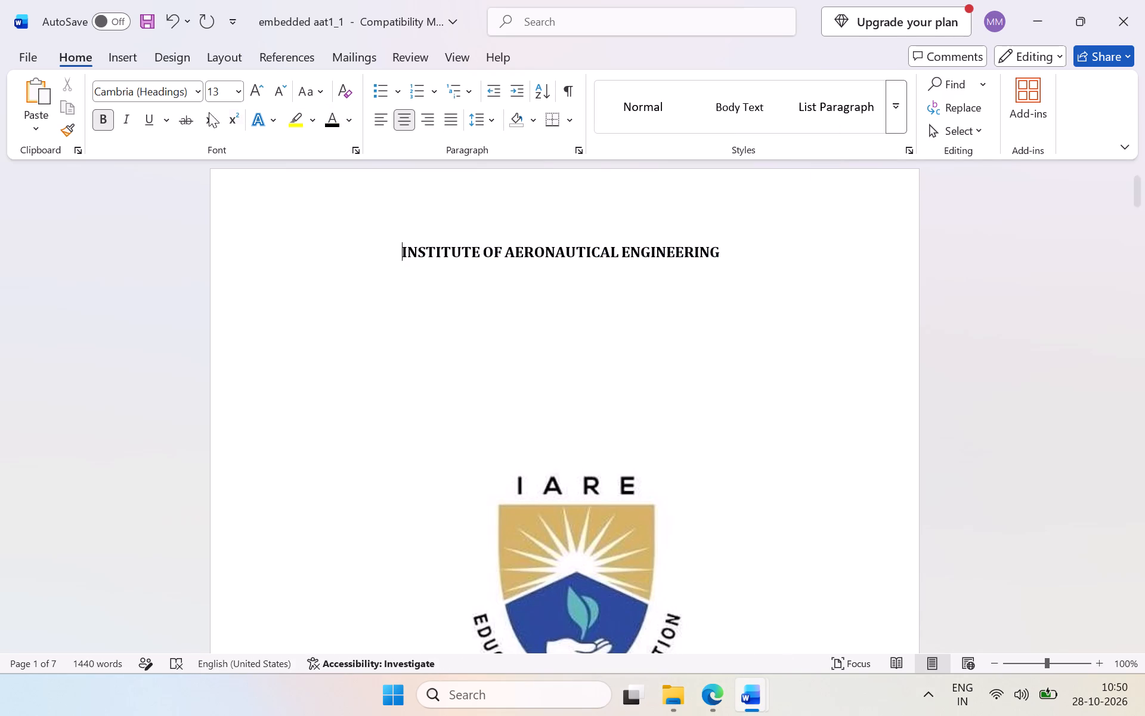
pyautogui.doubleClick(180, 92)
pyautogui.click(180, 92)
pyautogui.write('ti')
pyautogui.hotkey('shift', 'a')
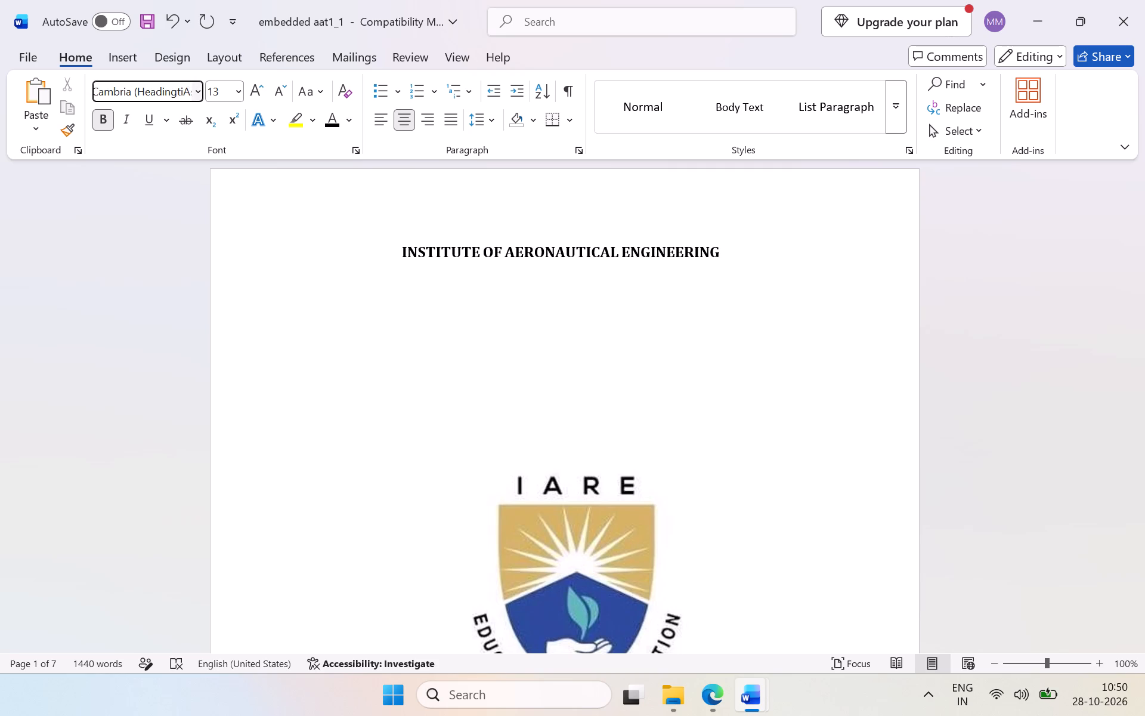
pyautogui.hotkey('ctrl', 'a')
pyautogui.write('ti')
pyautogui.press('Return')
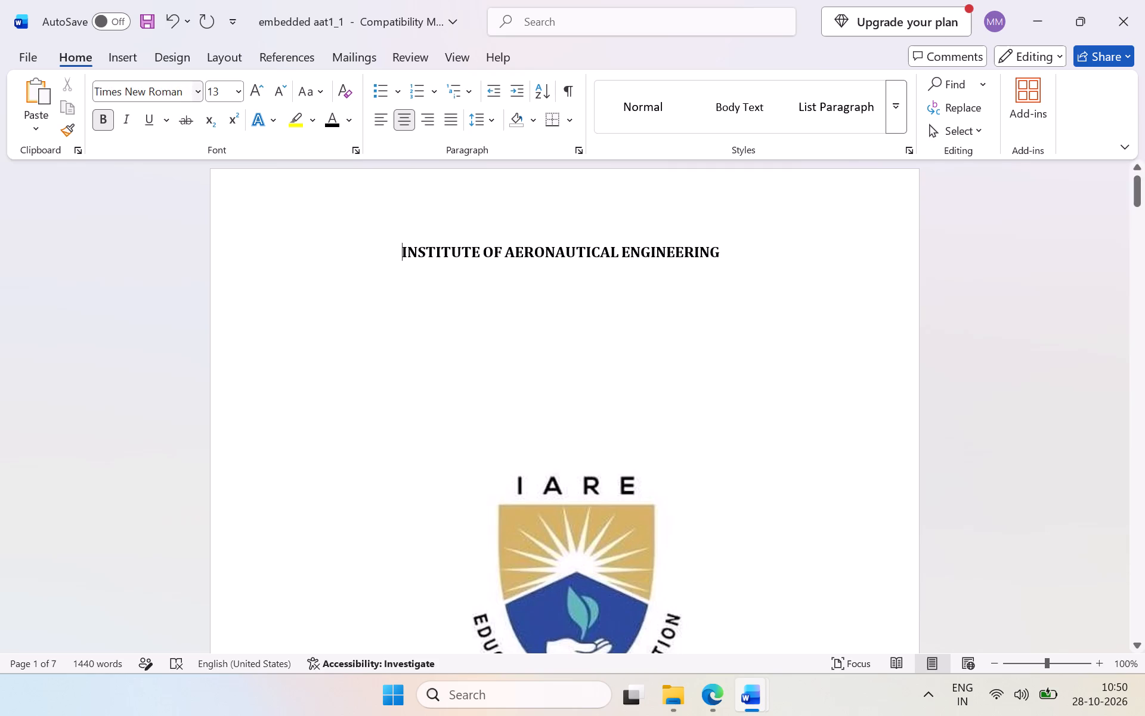
pyautogui.moveTo(401, 247); pyautogui.dragTo(714, 262)
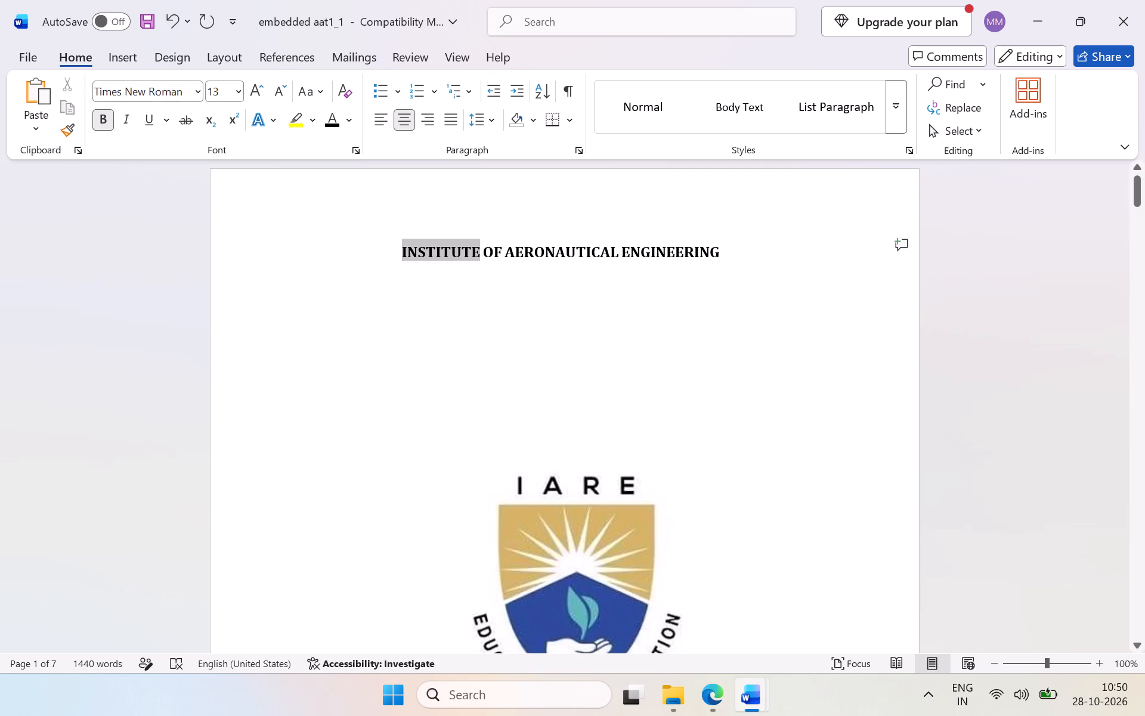
pyautogui.moveTo(714, 262); pyautogui.dragTo(714, 261)
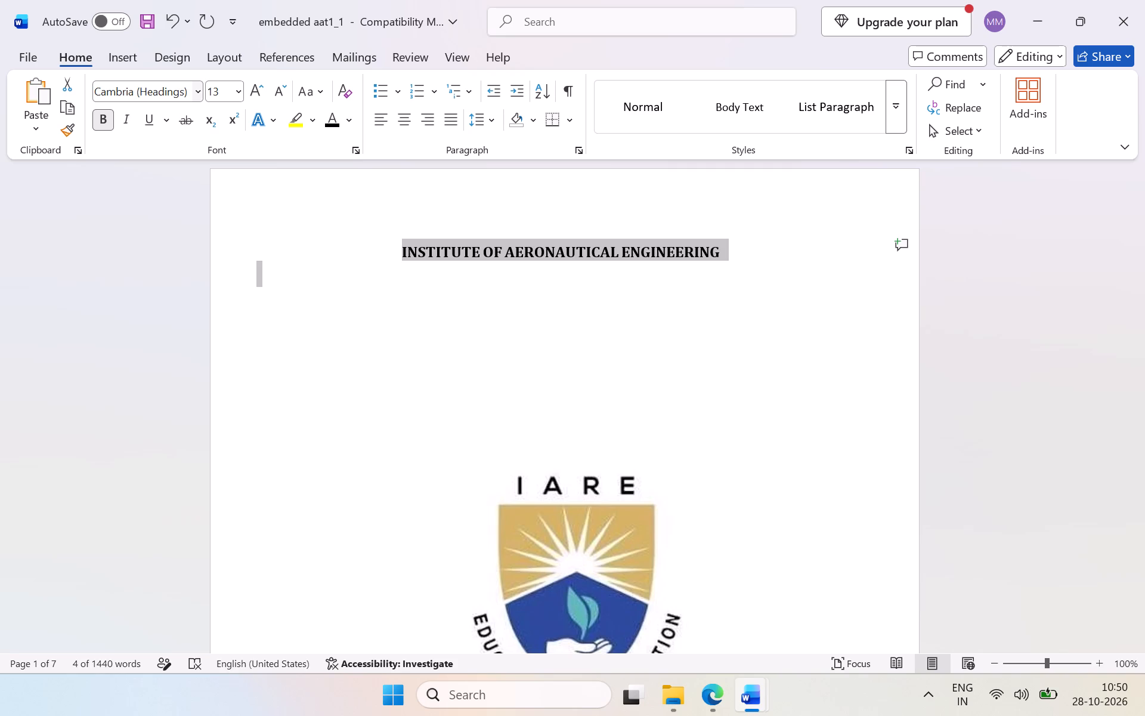
pyautogui.click(168, 91)
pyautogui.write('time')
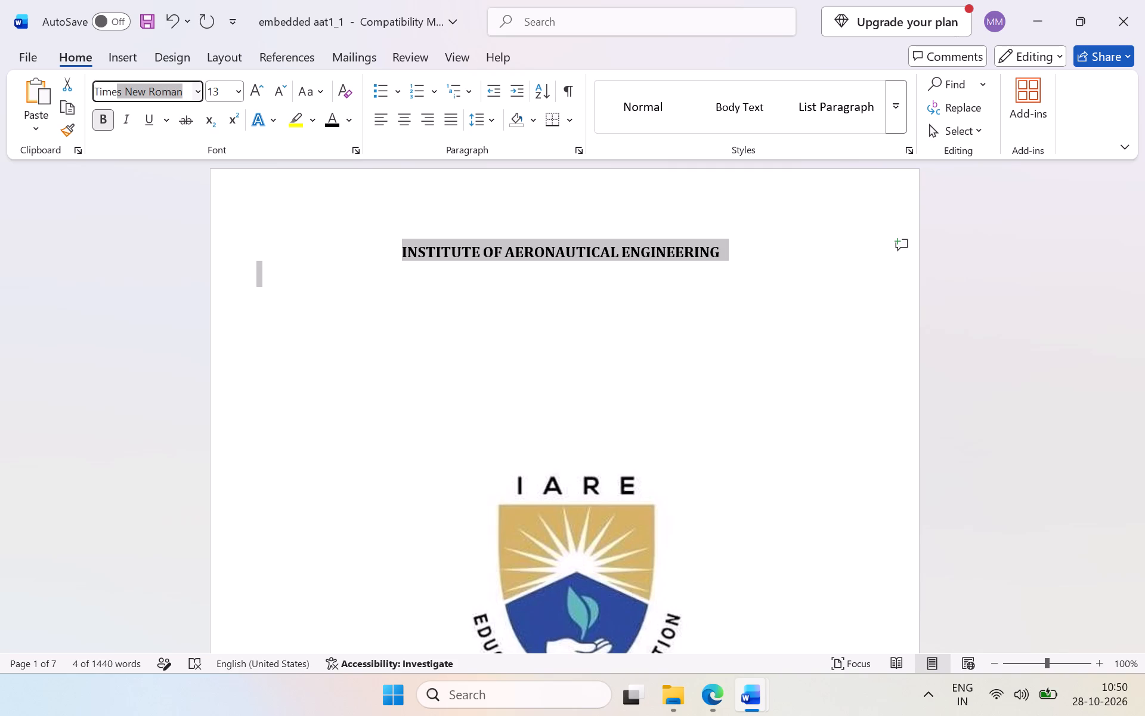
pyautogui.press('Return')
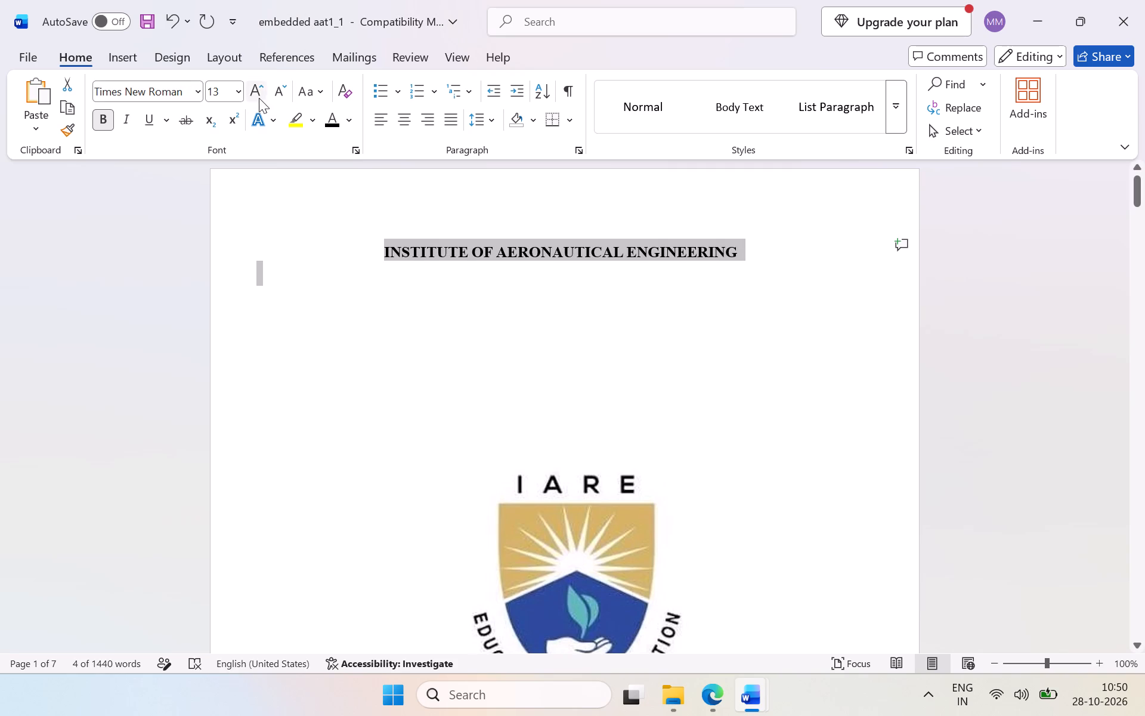
pyautogui.click(255, 93)
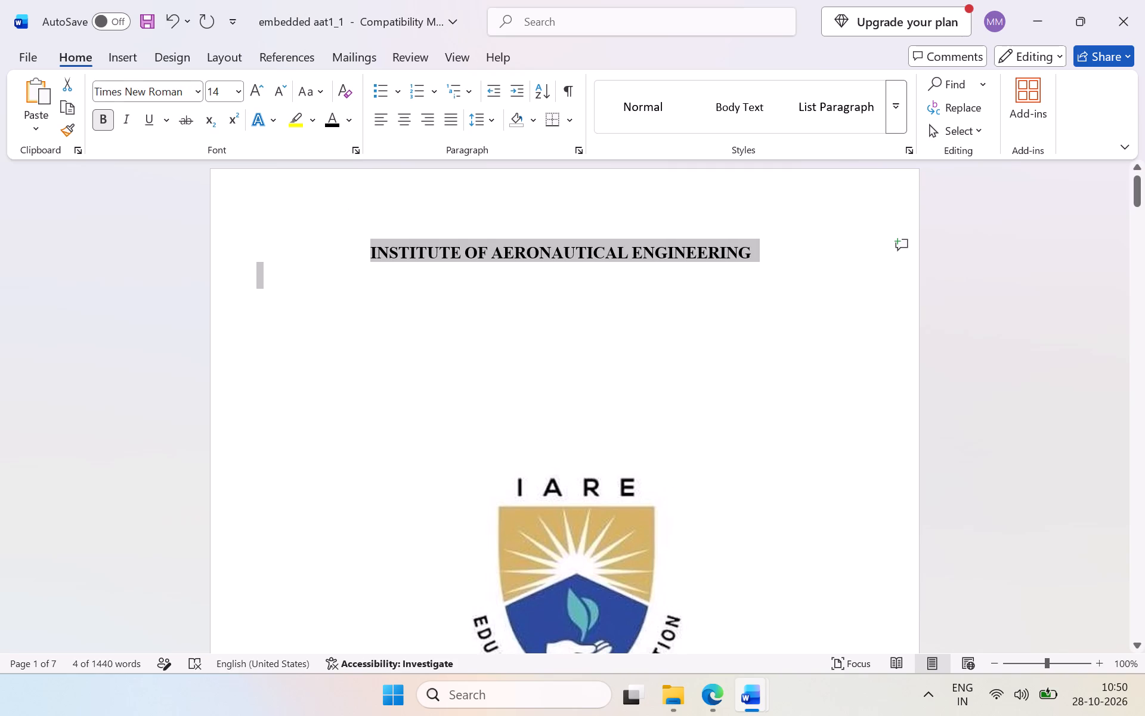
# Remove surplus blank lines above the institute logo and between the logo and the AAT-1 heading.
pyautogui.click(491, 314)
pyautogui.press('BackSpace')
pyautogui.press('BackSpace')
pyautogui.press('BackSpace')
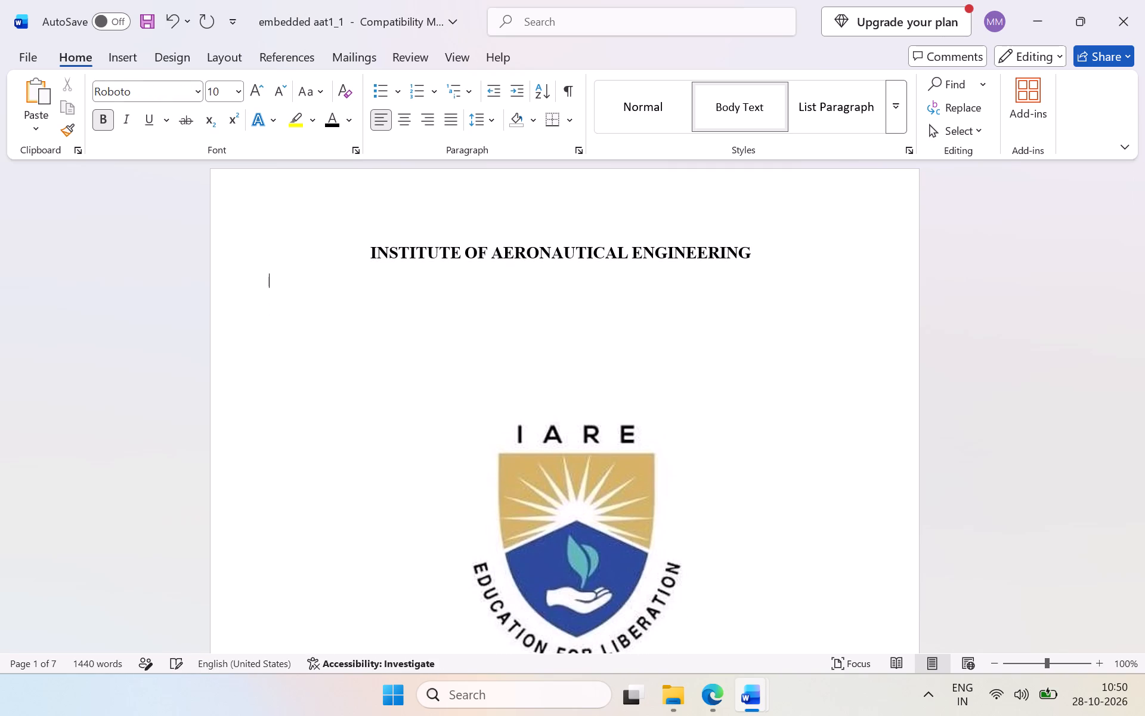
pyautogui.scroll(-3, 491, 314)
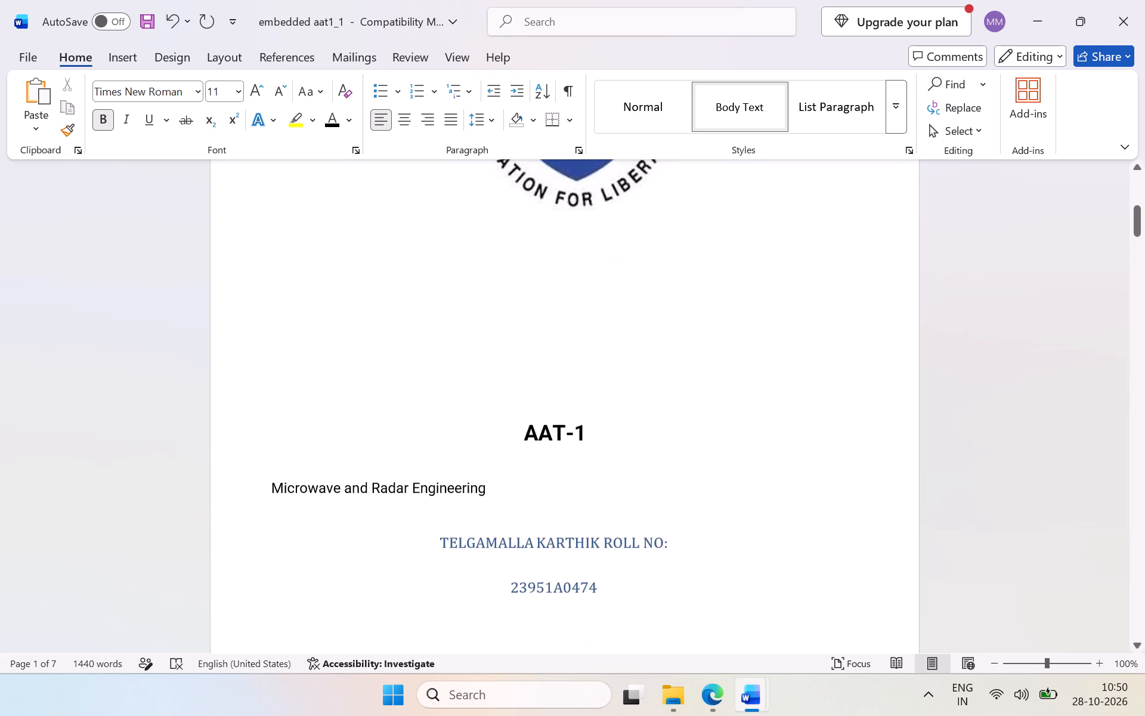
pyautogui.click(670, 354)
pyautogui.press('BackSpace')
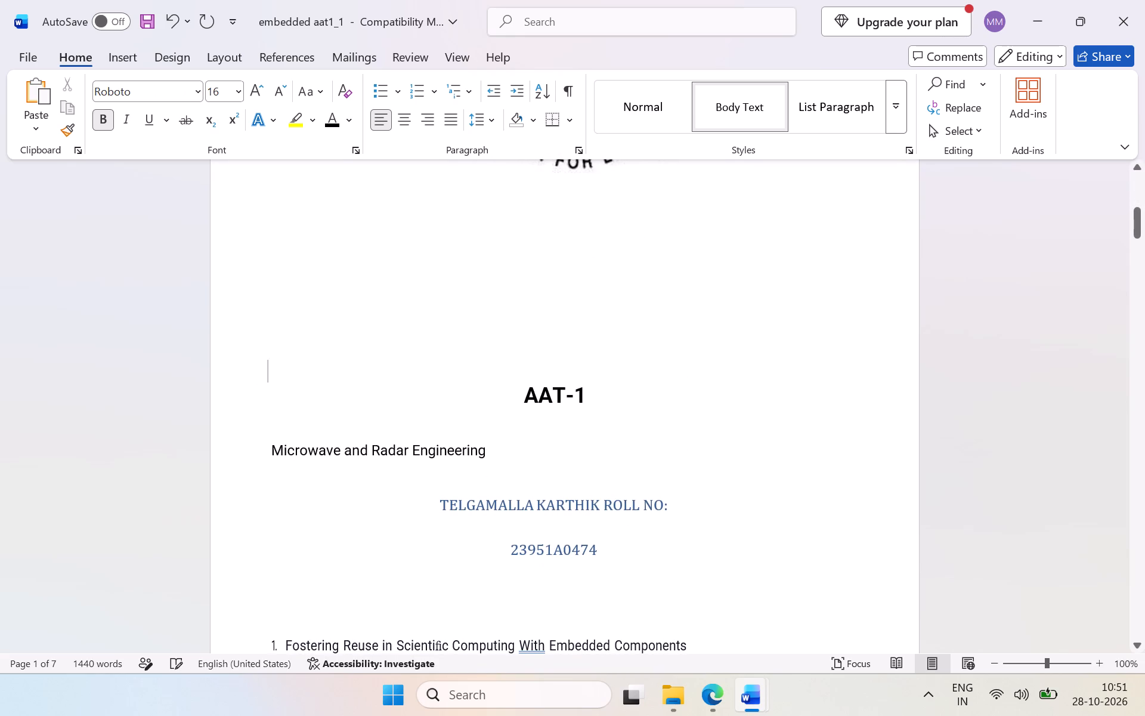
pyautogui.press('BackSpace')
pyautogui.press('BackSpace')
pyautogui.press('BackSpace')
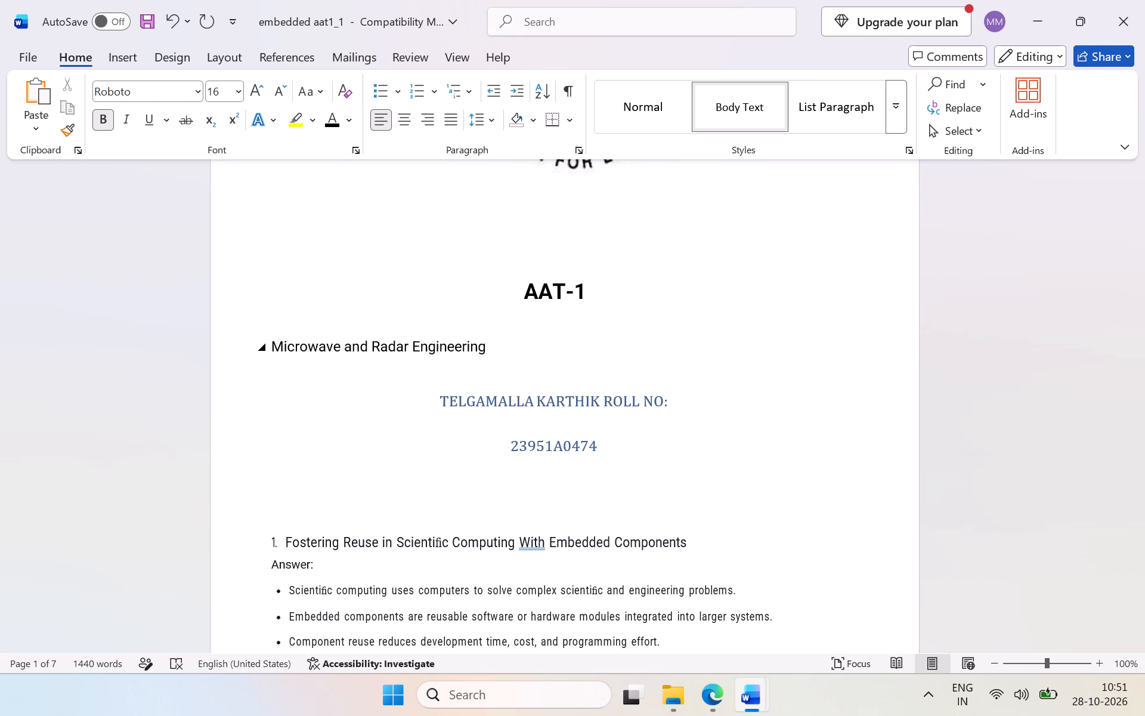
# Shift the "Microwave and Radar Engineering" line to sit centred under the AAT-1 heading by adding leading spaces.
pyautogui.click(270, 341)
pyautogui.click(273, 342)
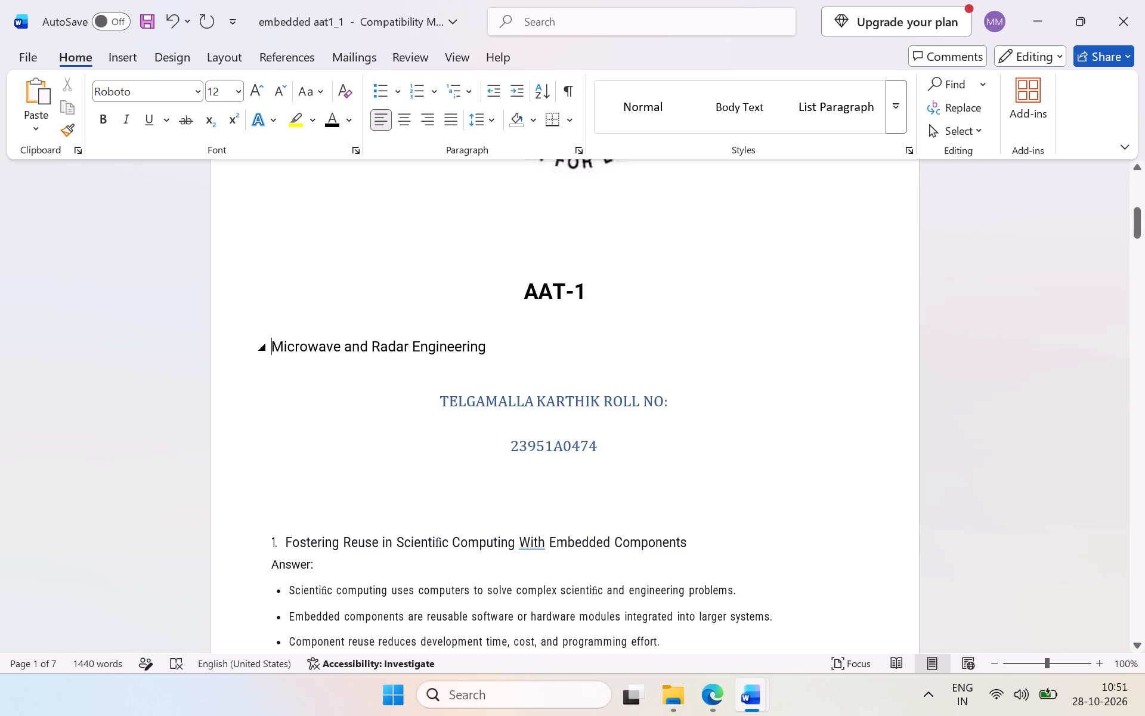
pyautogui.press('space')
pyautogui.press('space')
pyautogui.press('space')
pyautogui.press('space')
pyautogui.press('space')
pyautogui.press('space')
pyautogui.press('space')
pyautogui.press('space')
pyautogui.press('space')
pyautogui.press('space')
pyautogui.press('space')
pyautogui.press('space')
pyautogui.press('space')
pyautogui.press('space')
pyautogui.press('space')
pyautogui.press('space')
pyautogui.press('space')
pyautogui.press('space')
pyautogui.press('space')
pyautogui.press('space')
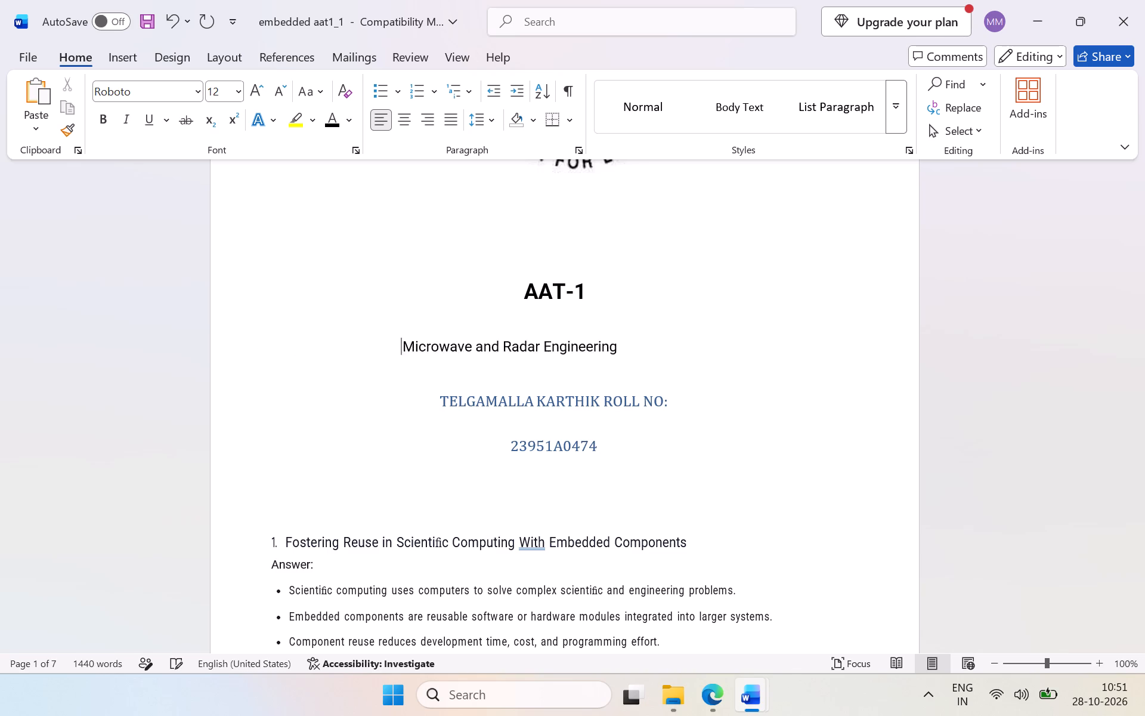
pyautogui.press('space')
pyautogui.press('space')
pyautogui.press('BackSpace')
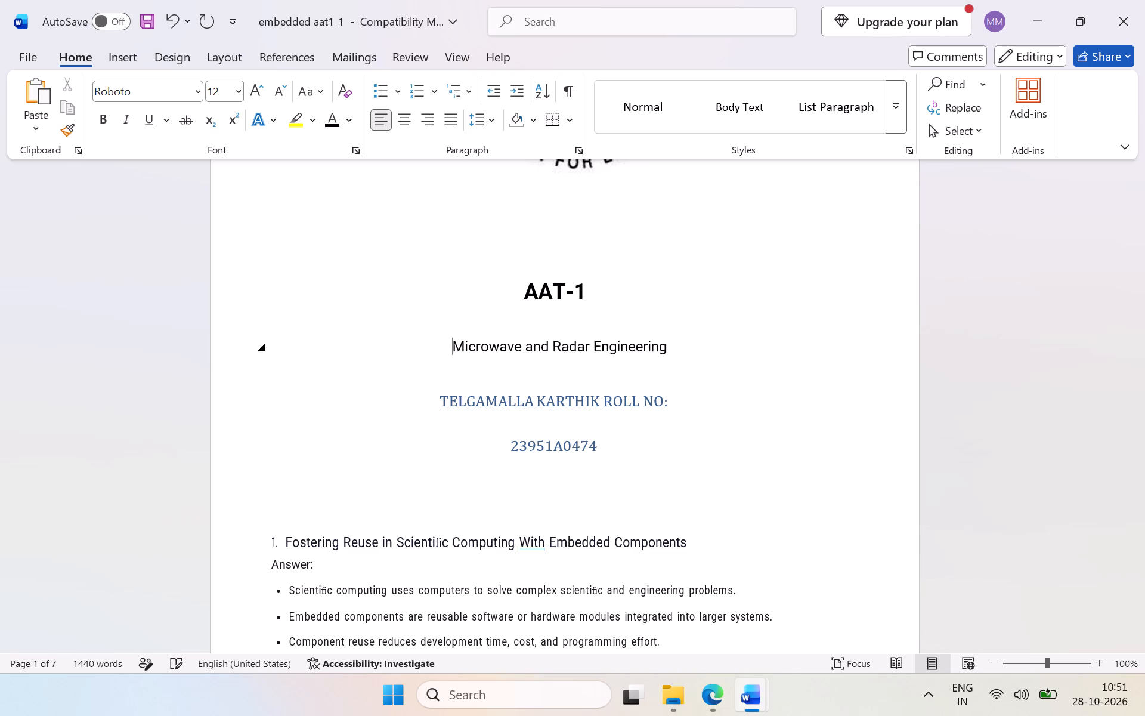
pyautogui.press('BackSpace')
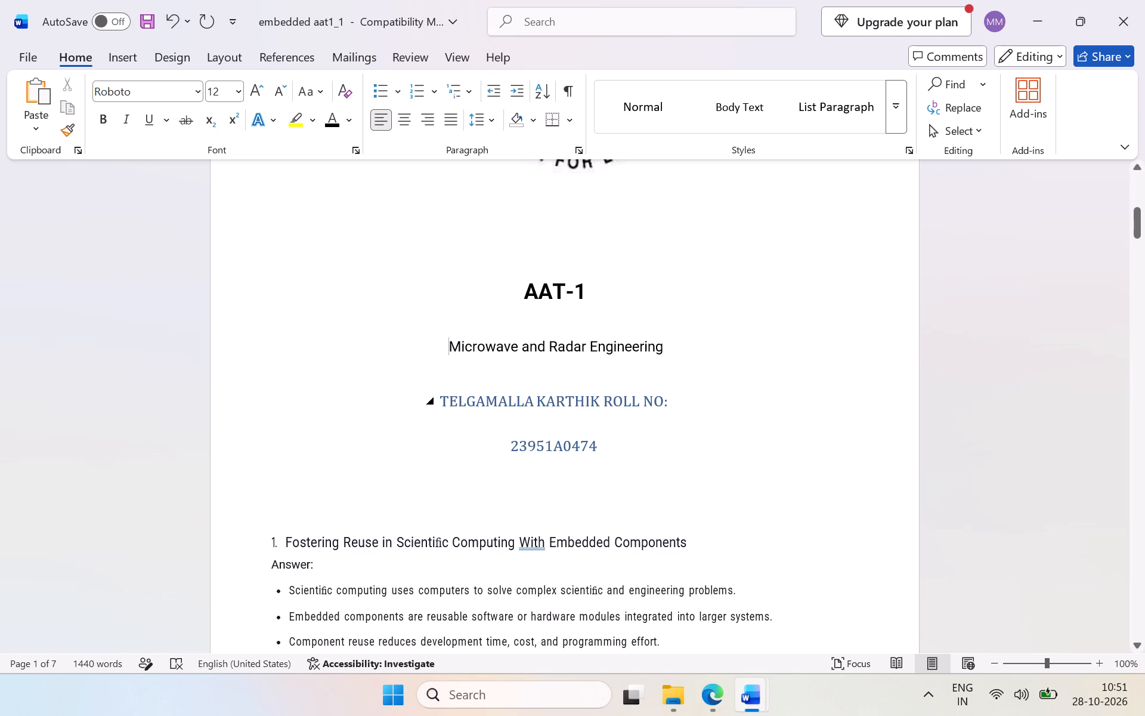
# Break the student name line so that "ROLL NO:" sits on the same line as the roll number.
pyautogui.click(608, 400)
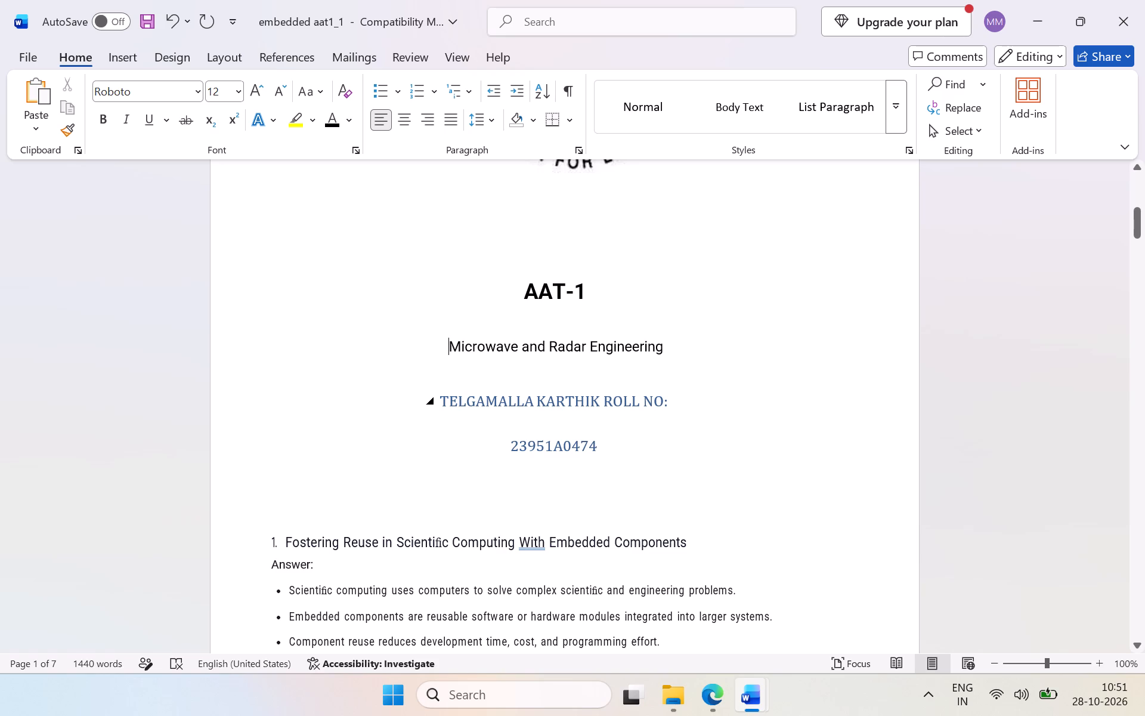
pyautogui.click(602, 399)
pyautogui.press('Return')
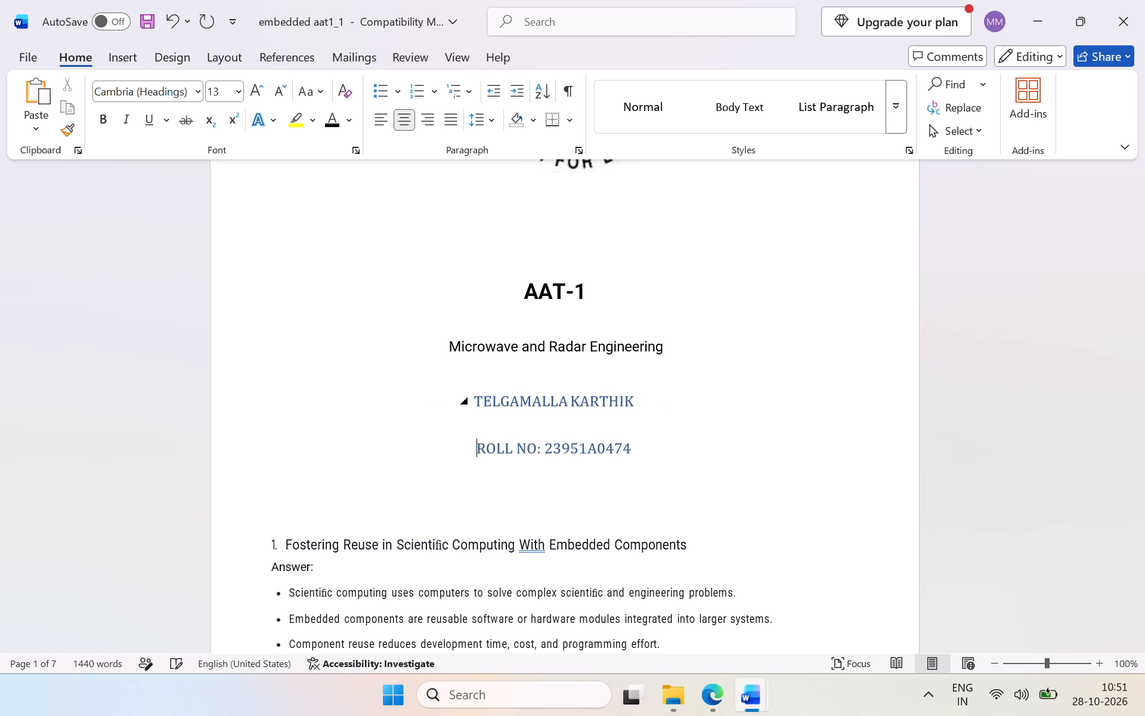
# Replace the student name on the cover page with the document owner's name and correct the last two digits of the roll number.
pyautogui.click(638, 396)
pyautogui.press('BackSpace')
pyautogui.press('BackSpace')
pyautogui.press('BackSpace')
pyautogui.press('BackSpace')
pyautogui.press('BackSpace')
pyautogui.press('BackSpace')
pyautogui.press('BackSpace')
pyautogui.press('BackSpace')
pyautogui.press('BackSpace')
pyautogui.press('BackSpace')
pyautogui.press('BackSpace')
pyautogui.press('BackSpace')
pyautogui.press('BackSpace')
pyautogui.press('BackSpace')
pyautogui.press('BackSpace')
pyautogui.press('BackSpace')
pyautogui.press('BackSpace')
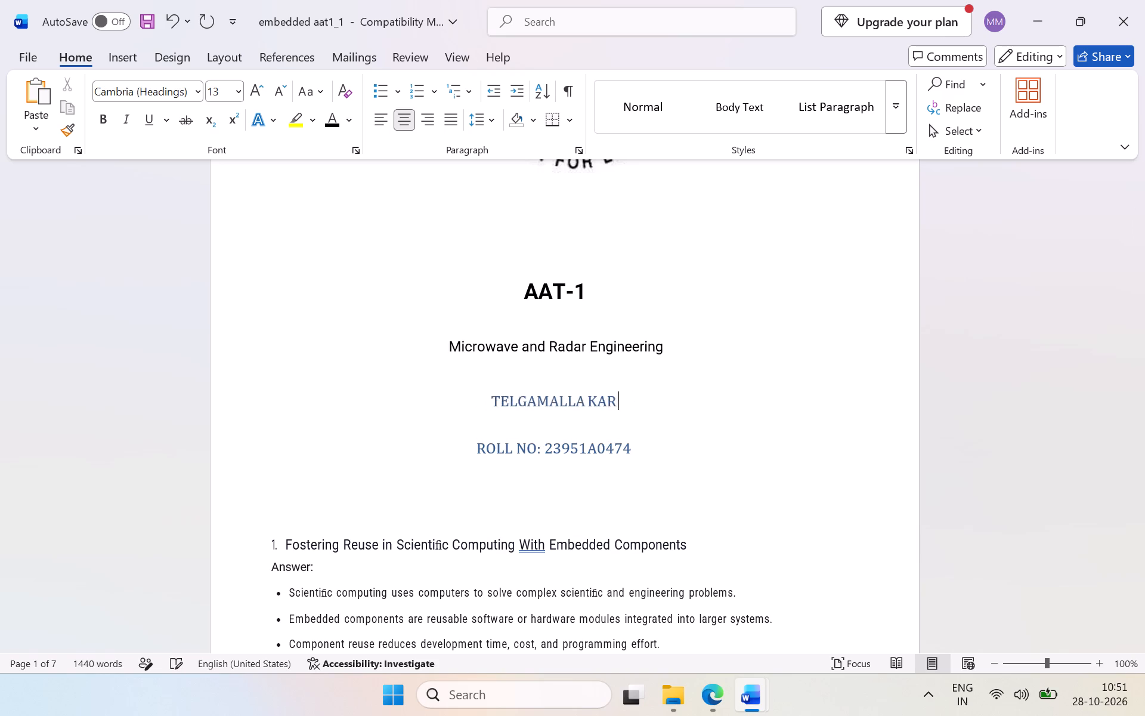
pyautogui.press('BackSpace')
pyautogui.press('BackSpace')
pyautogui.press('shift+less')
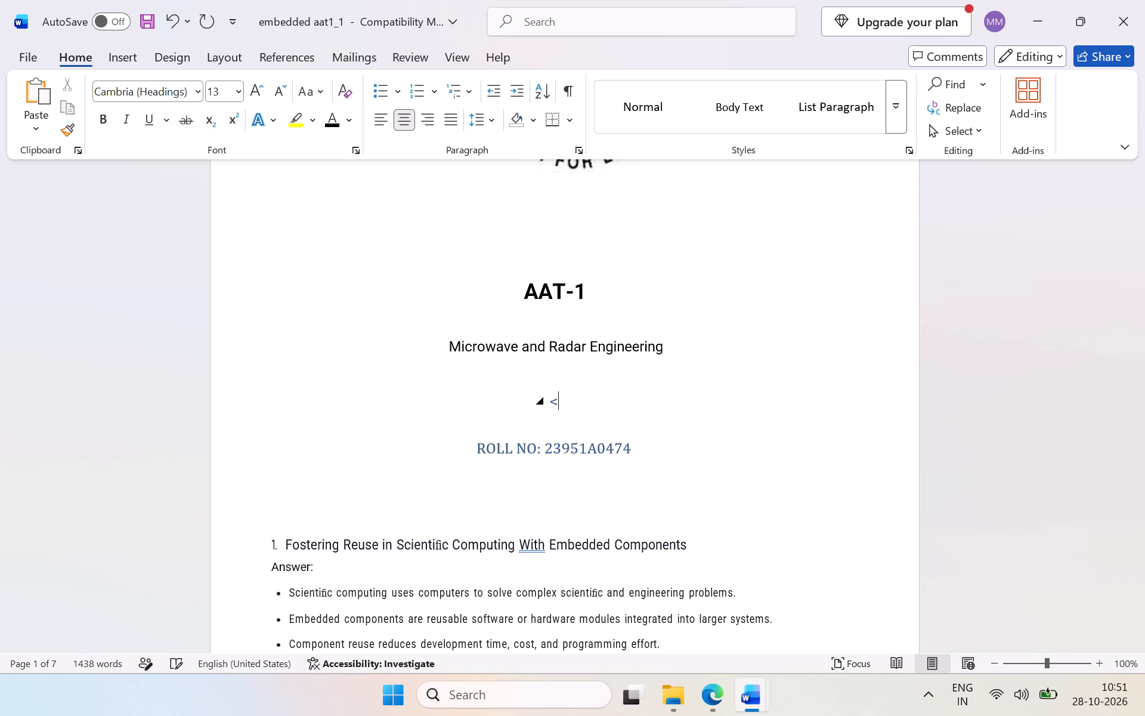
pyautogui.hotkey('shift', 'BackSpace')
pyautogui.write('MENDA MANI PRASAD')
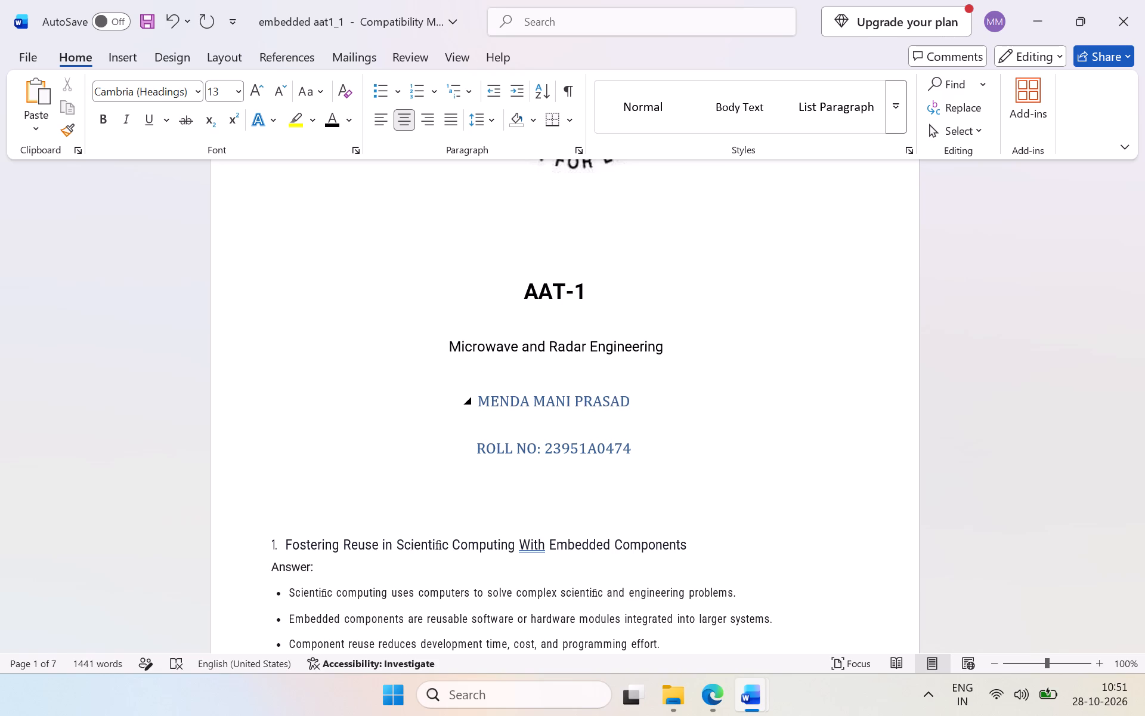
pyautogui.click(645, 449)
pyautogui.press('BackSpace')
pyautogui.press('BackSpace')
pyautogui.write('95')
# Change the font colour of the student name and roll number lines to black.
pyautogui.moveTo(645, 455); pyautogui.dragTo(486, 395)
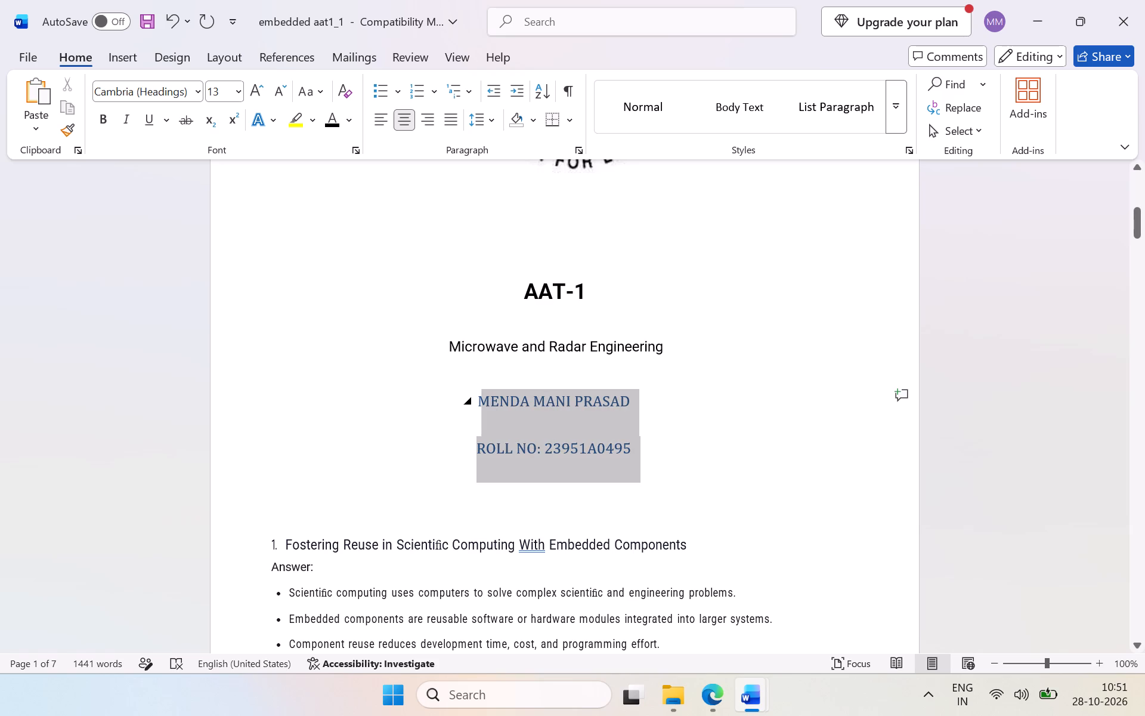
pyautogui.moveTo(486, 395); pyautogui.dragTo(476, 391)
pyautogui.click(326, 121)
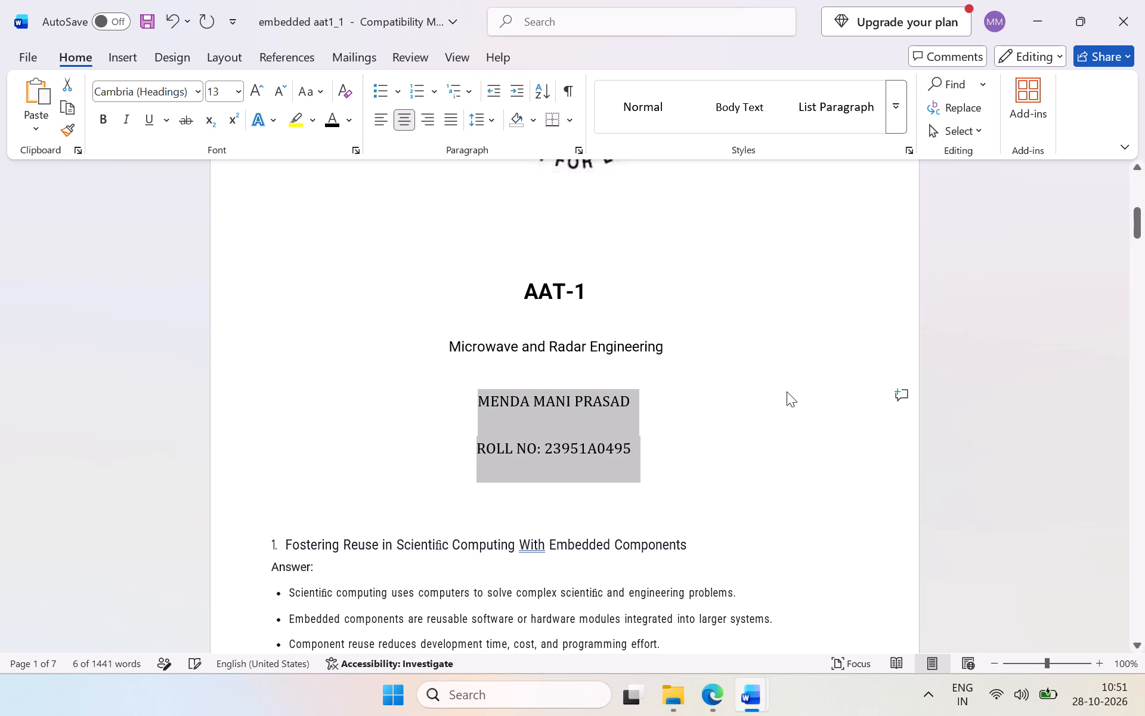
pyautogui.click(790, 392)
# Add blank lines above question 1, "Fostering Reuse in Scientific Computing With Embedded Components", to push it onto the next page.
pyautogui.scroll(-1, 790, 392)
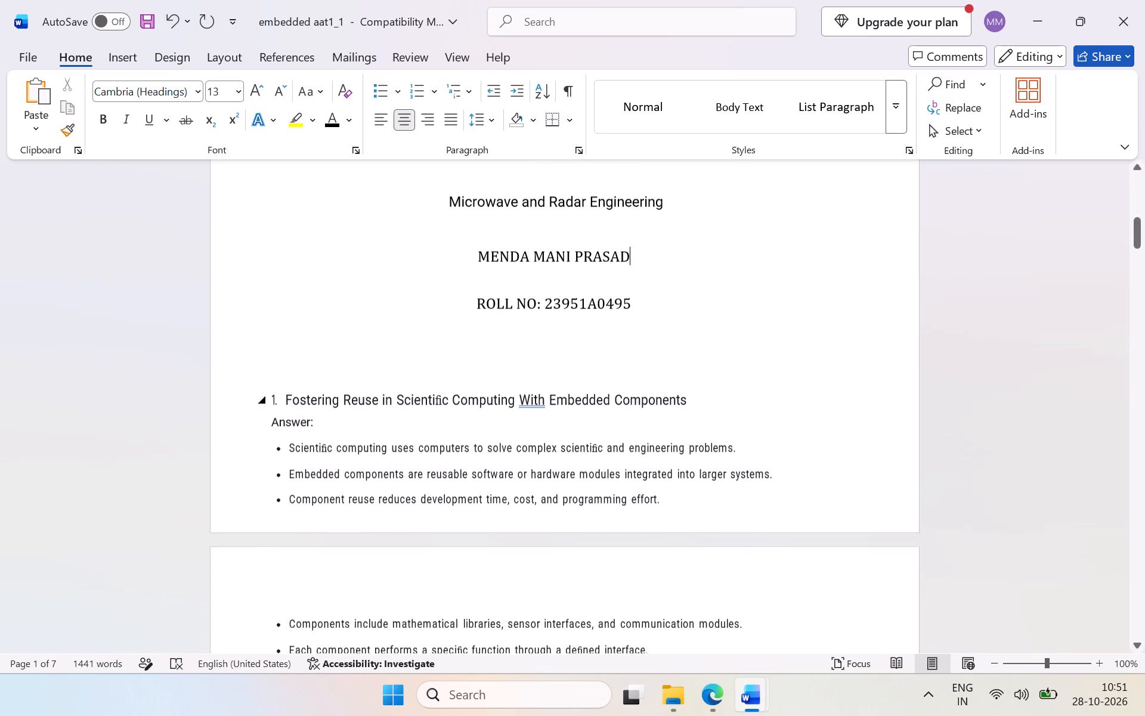
pyautogui.scroll(-1, 790, 392)
pyautogui.click(507, 344)
pyautogui.press('Return')
pyautogui.press('Return')
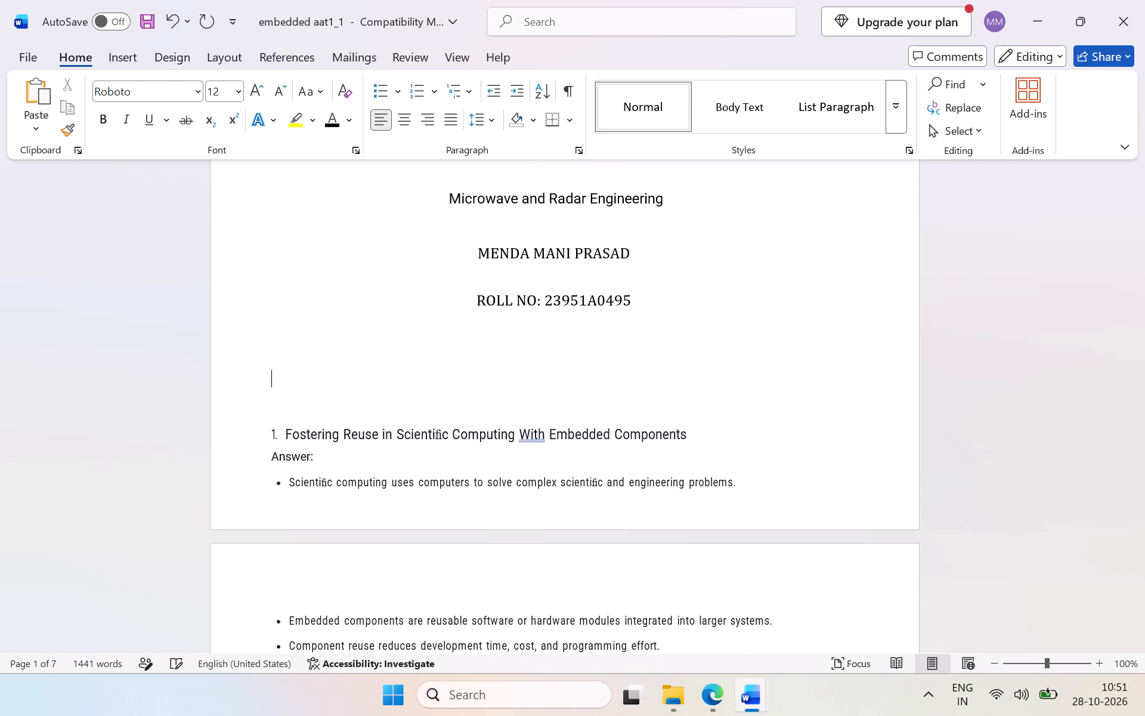
pyautogui.press('Return')
pyautogui.press('Return')
pyautogui.press('Return')
pyautogui.press('Return')
pyautogui.press('Return')
# Review the whole document's page layout, from the answer pages back to the cover page.
pyautogui.scroll(-4, 507, 344)
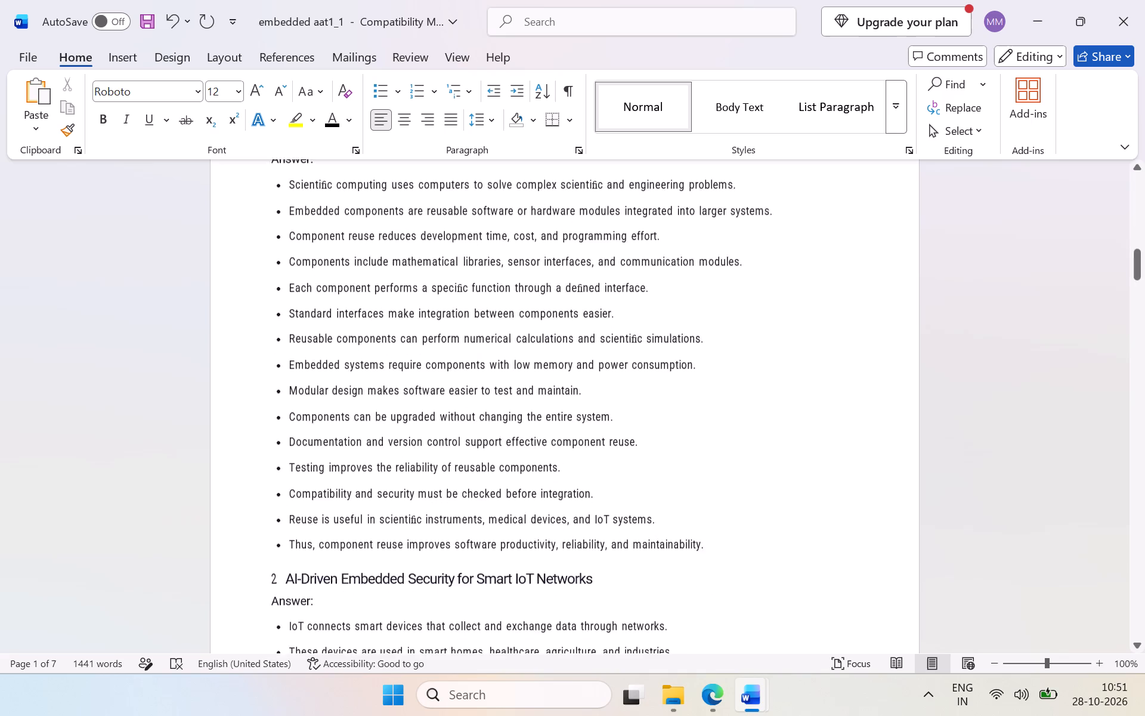
pyautogui.scroll(-9, 507, 344)
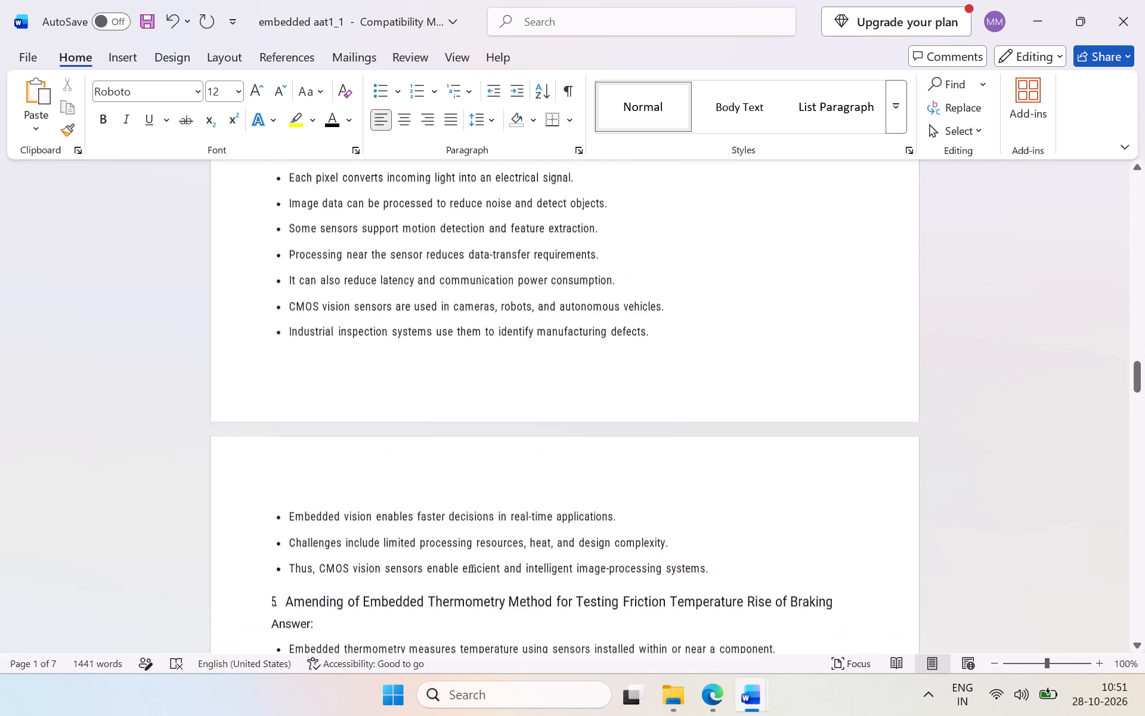
pyautogui.scroll(-18, 507, 344)
pyautogui.scroll(1, 507, 344)
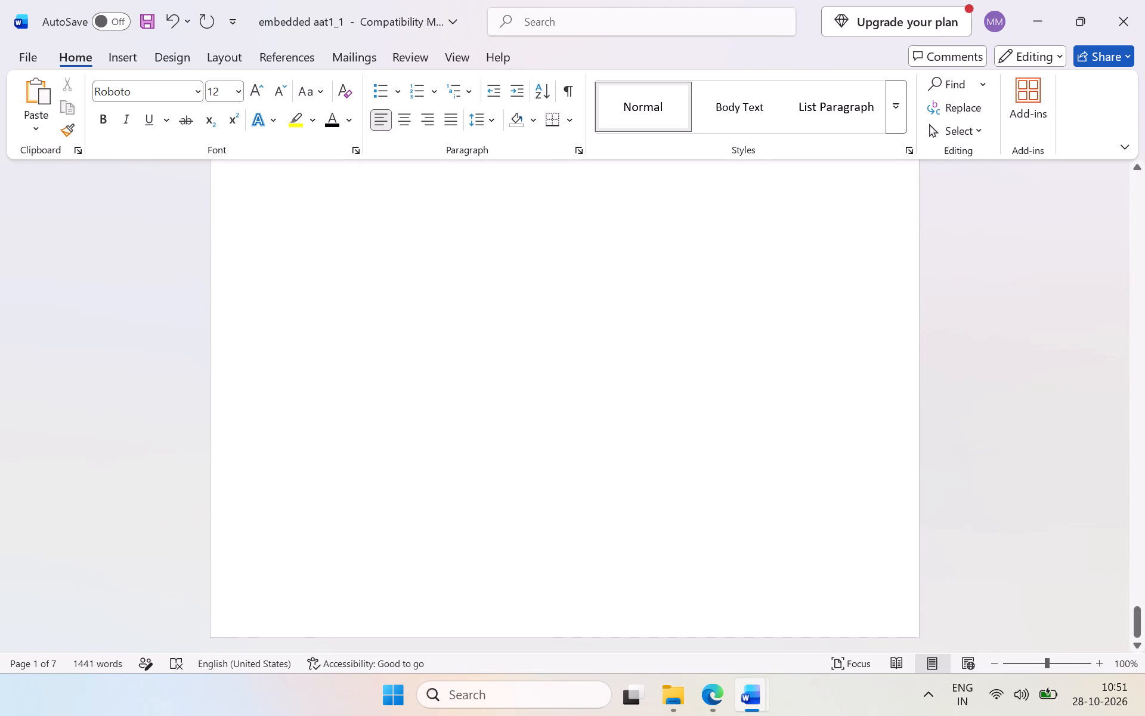
pyautogui.scroll(5, 507, 344)
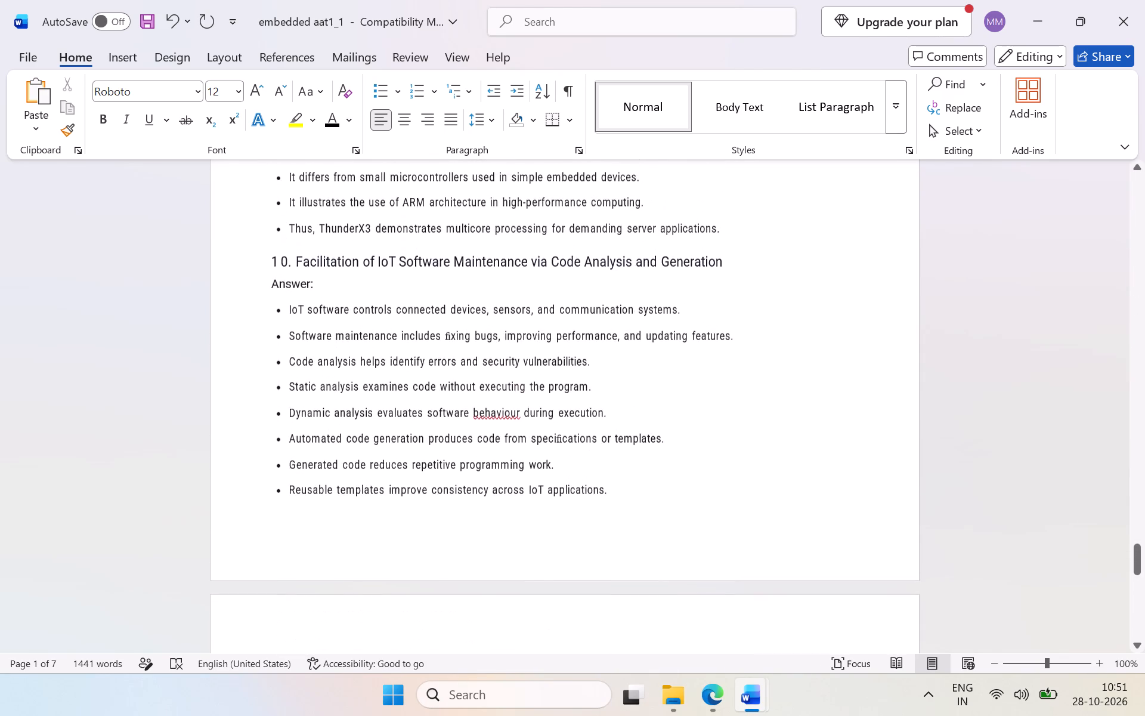
pyautogui.scroll(2, 507, 344)
pyautogui.scroll(20, 507, 344)
pyautogui.scroll(20, 507, 344)
pyautogui.scroll(20, 507, 344)
pyautogui.scroll(-1, 507, 344)
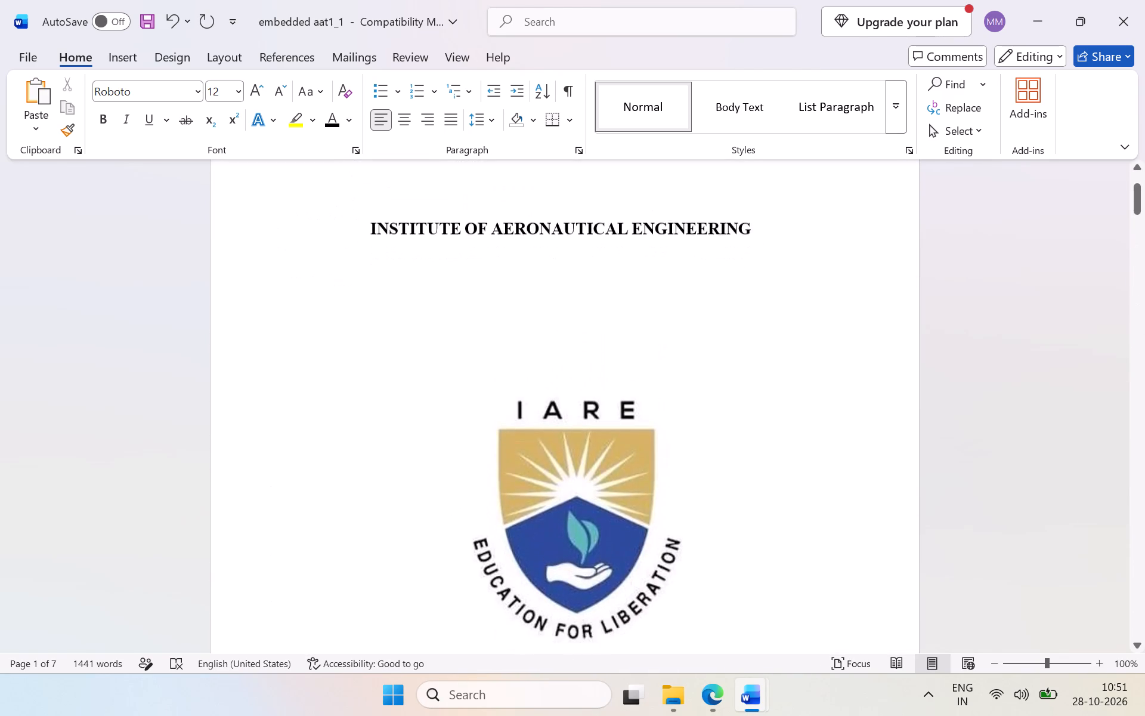
pyautogui.scroll(-1, 507, 344)
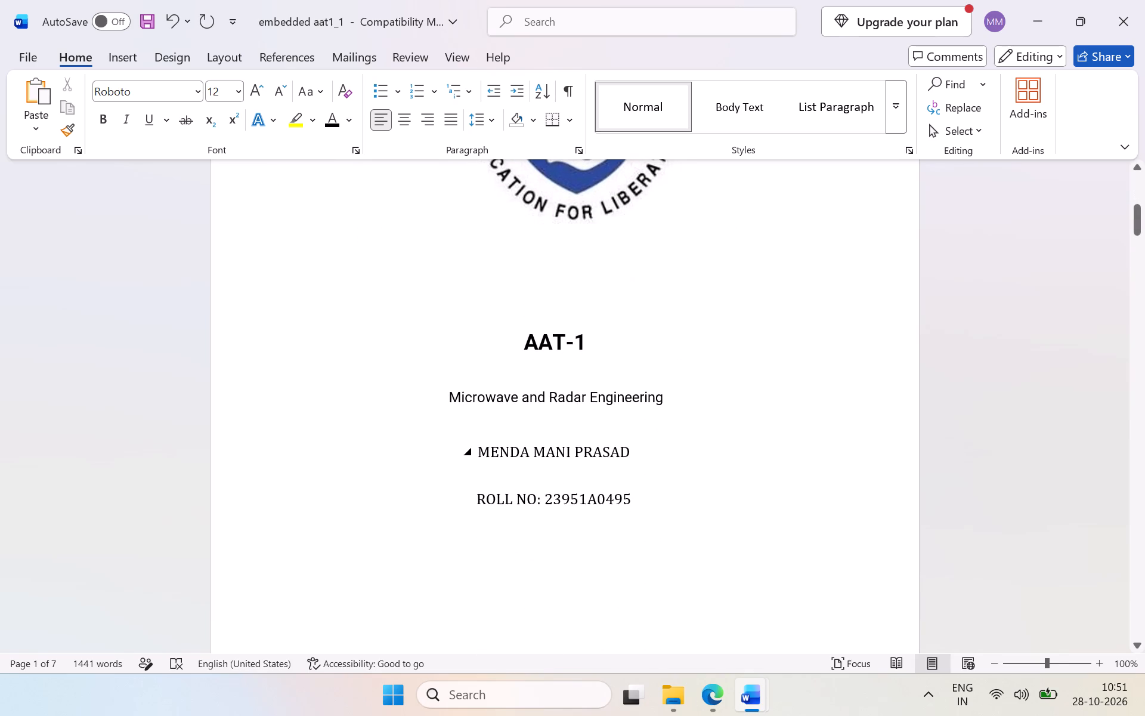
# Switch to the student portal in Edge, open the AAT-I uploads page and get the questions for Embedded System Design and Development.
pyautogui.click(707, 696)
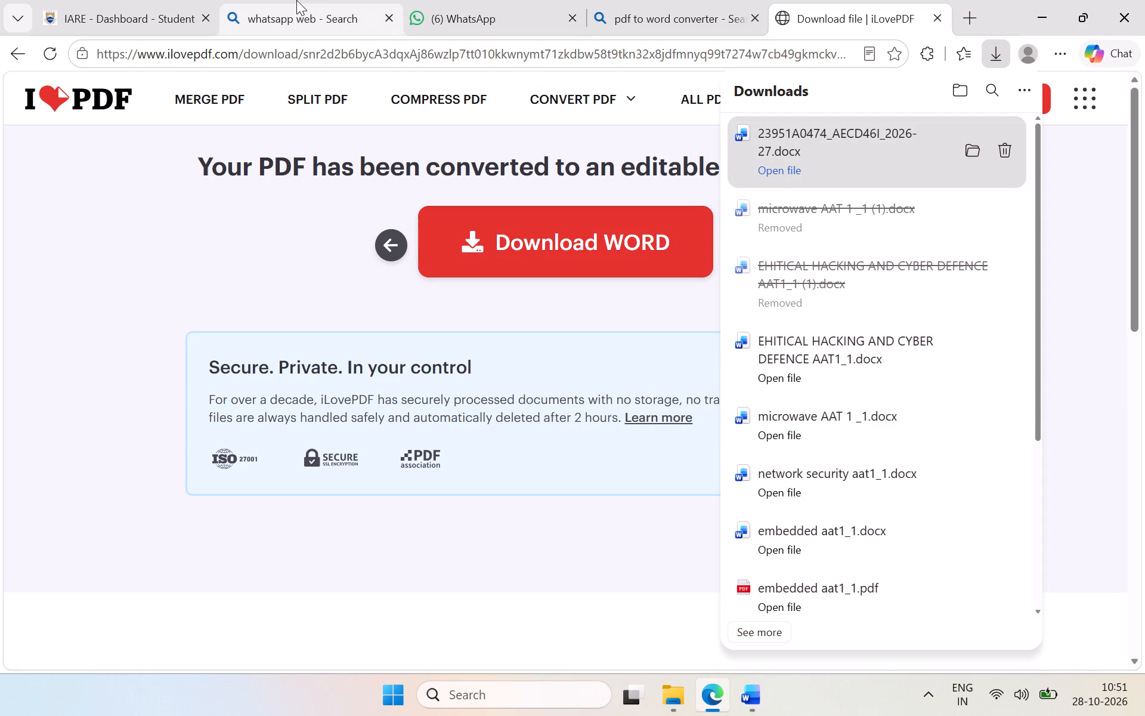
pyautogui.click(99, 1)
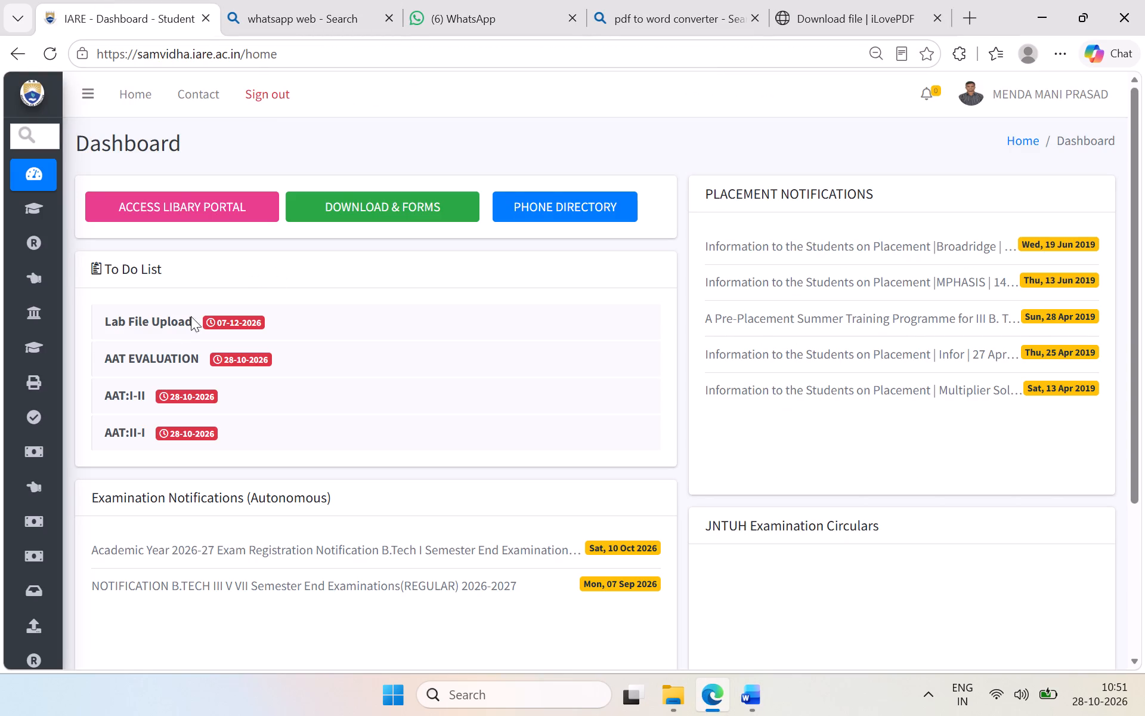
pyautogui.scroll(-5, 8, 544)
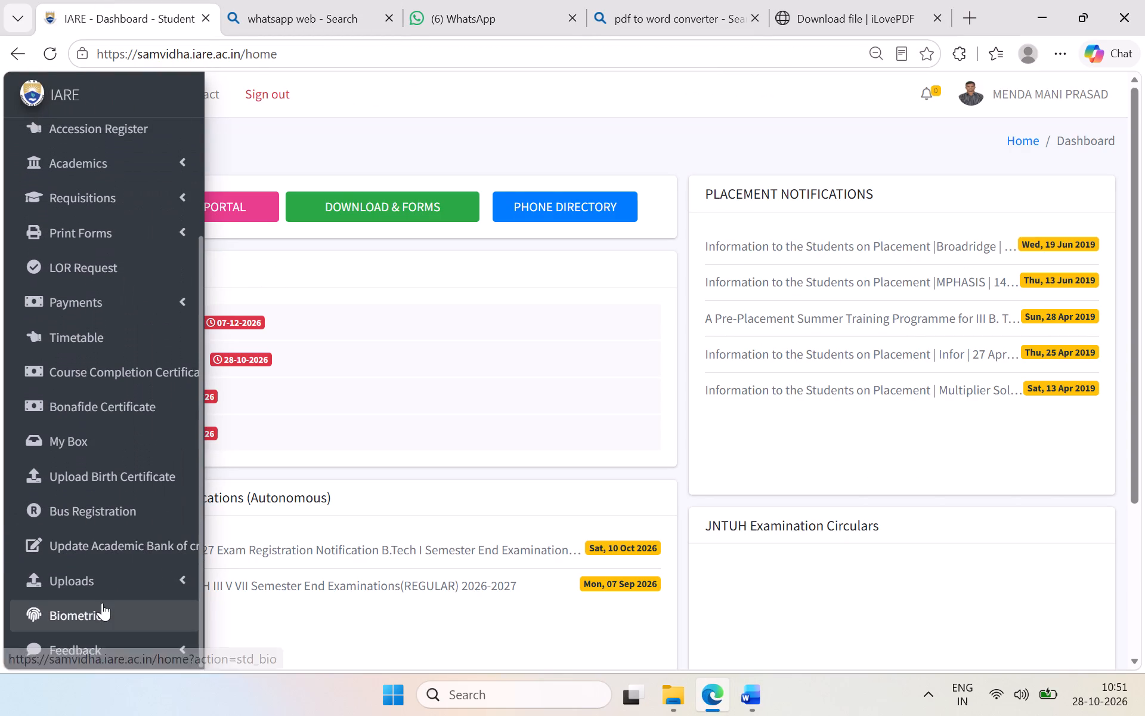
pyautogui.click(102, 578)
pyautogui.scroll(-2, 122, 609)
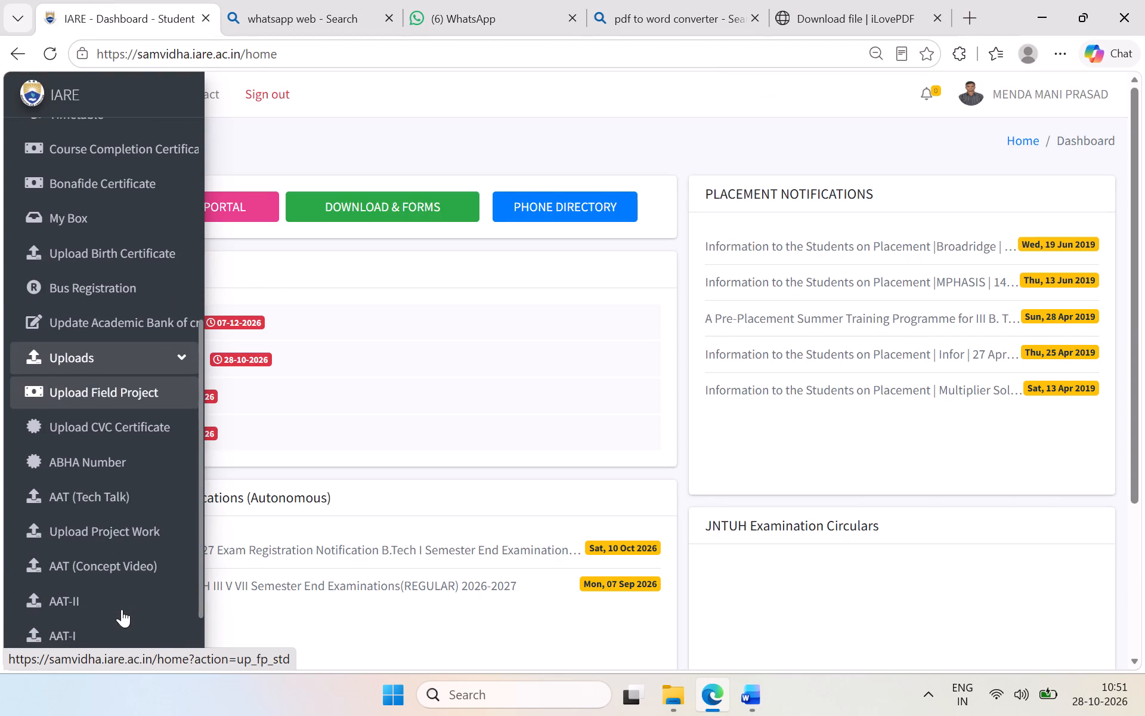
pyautogui.click(114, 631)
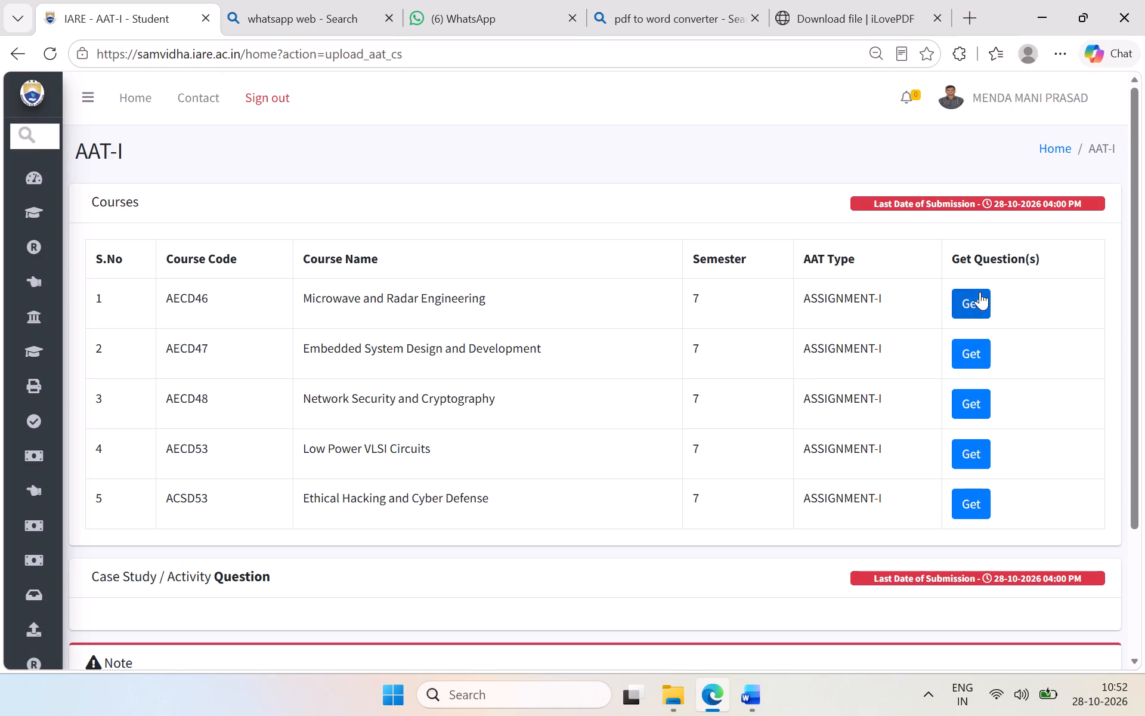
pyautogui.click(965, 341)
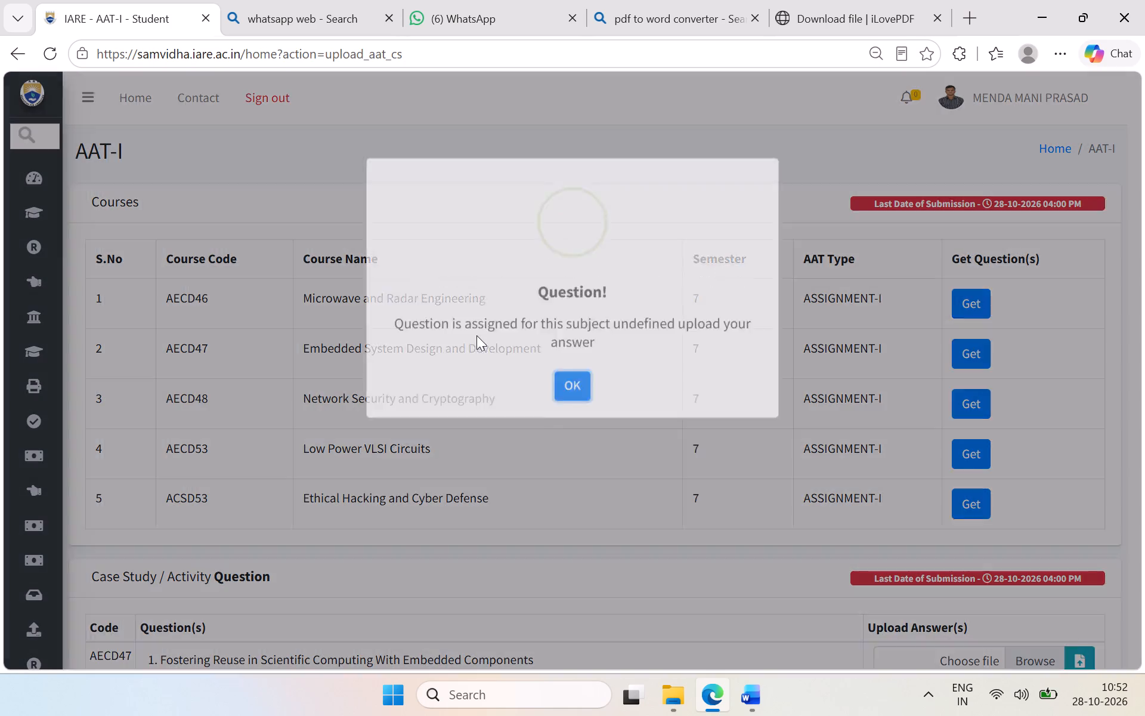
pyautogui.click(570, 480)
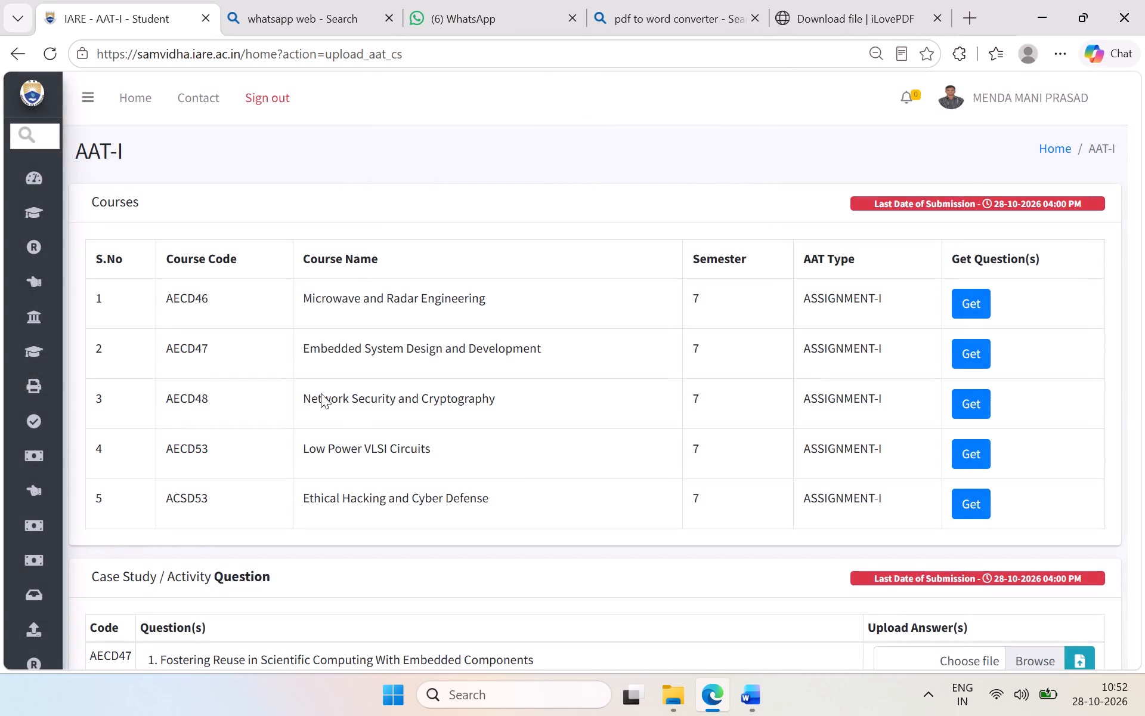
# Replace the cover page's course name in Word with "Embedded System Design and Development" copied from the portal, followed by a blank line.
pyautogui.moveTo(299, 347); pyautogui.dragTo(555, 350)
pyautogui.hotkey('ctrl', 'c')
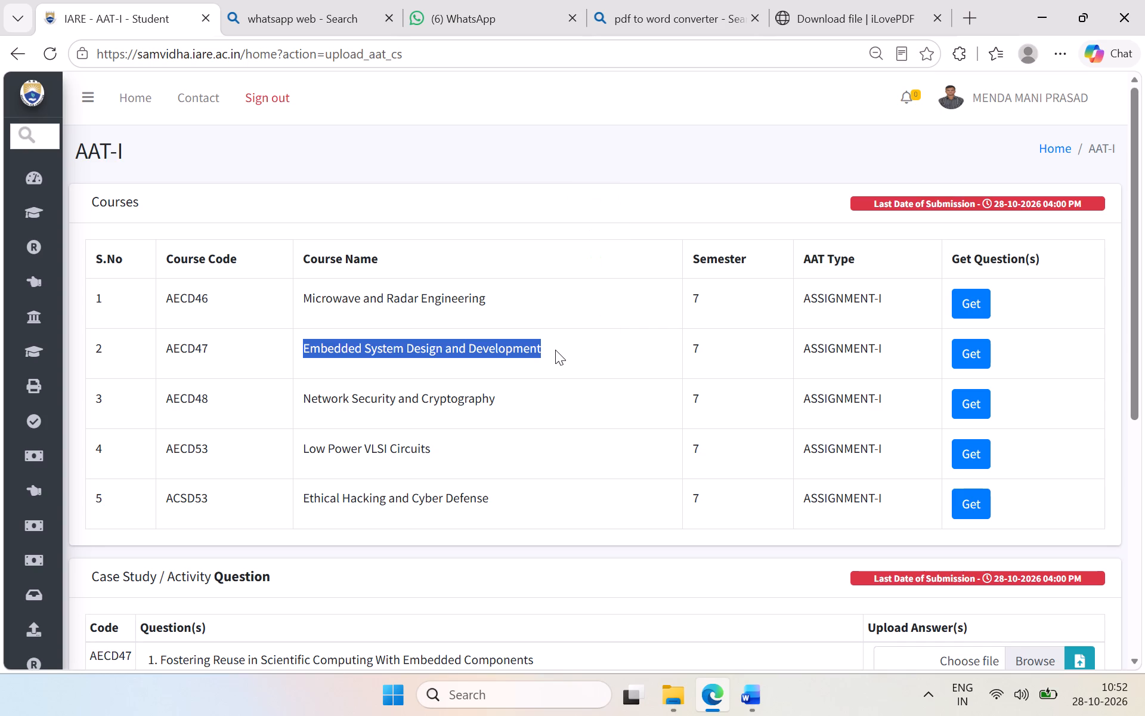
pyautogui.click(756, 684)
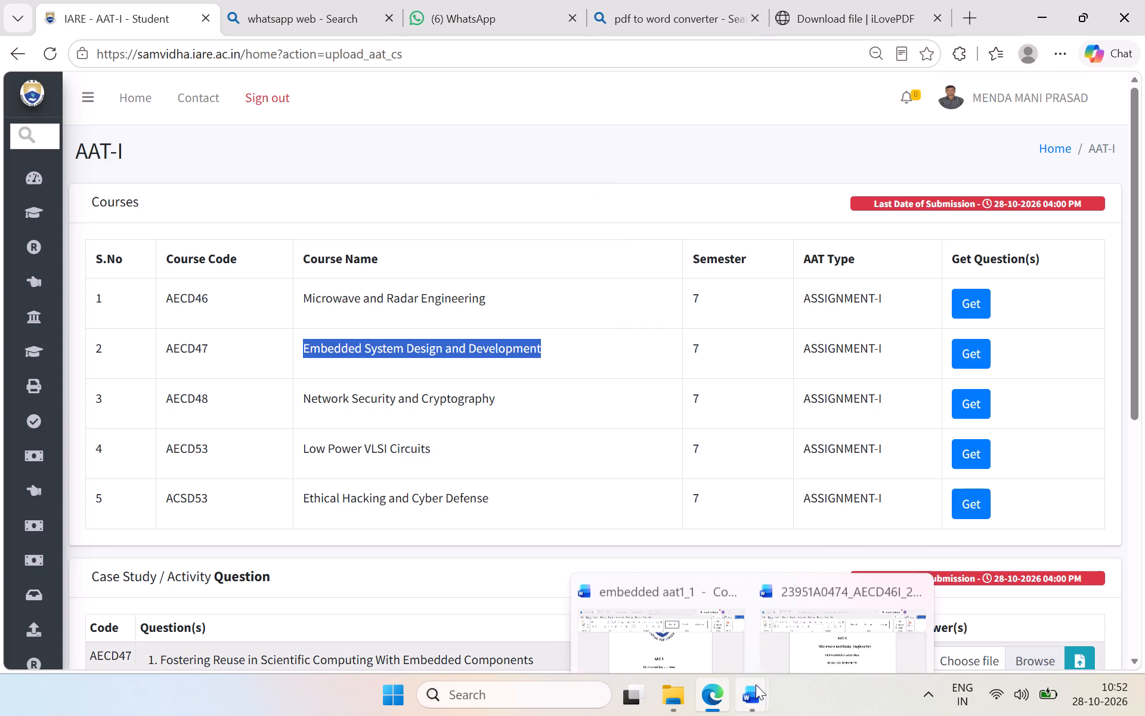
pyautogui.click(708, 610)
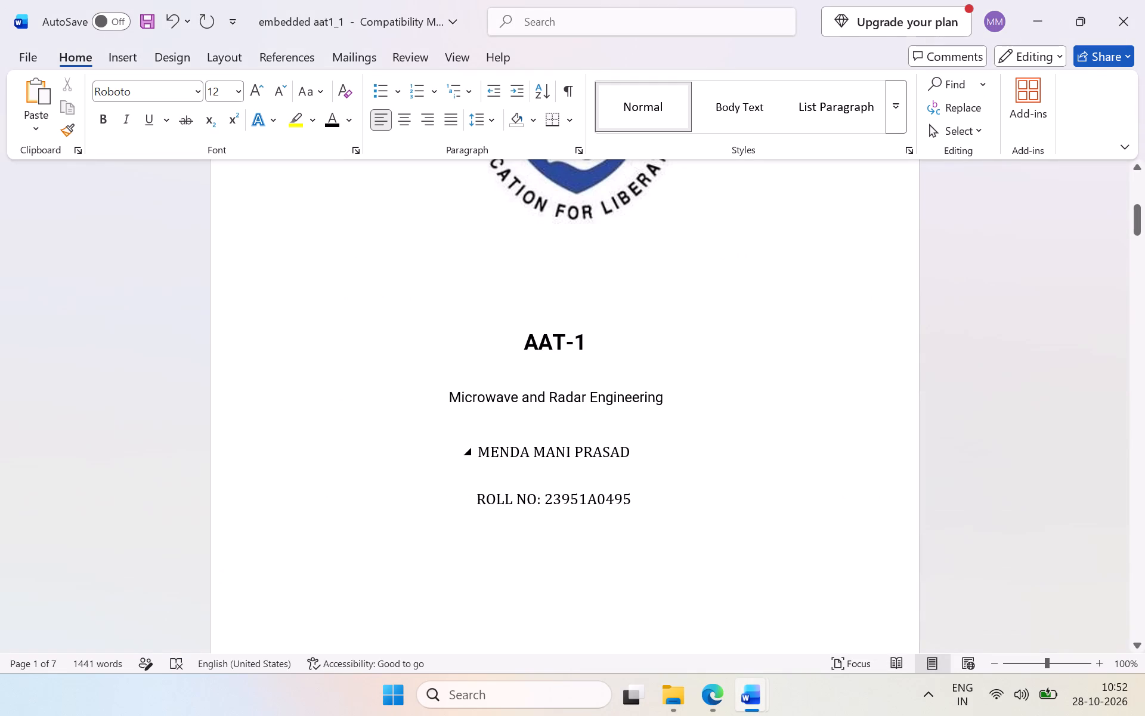
pyautogui.moveTo(664, 400); pyautogui.dragTo(453, 376)
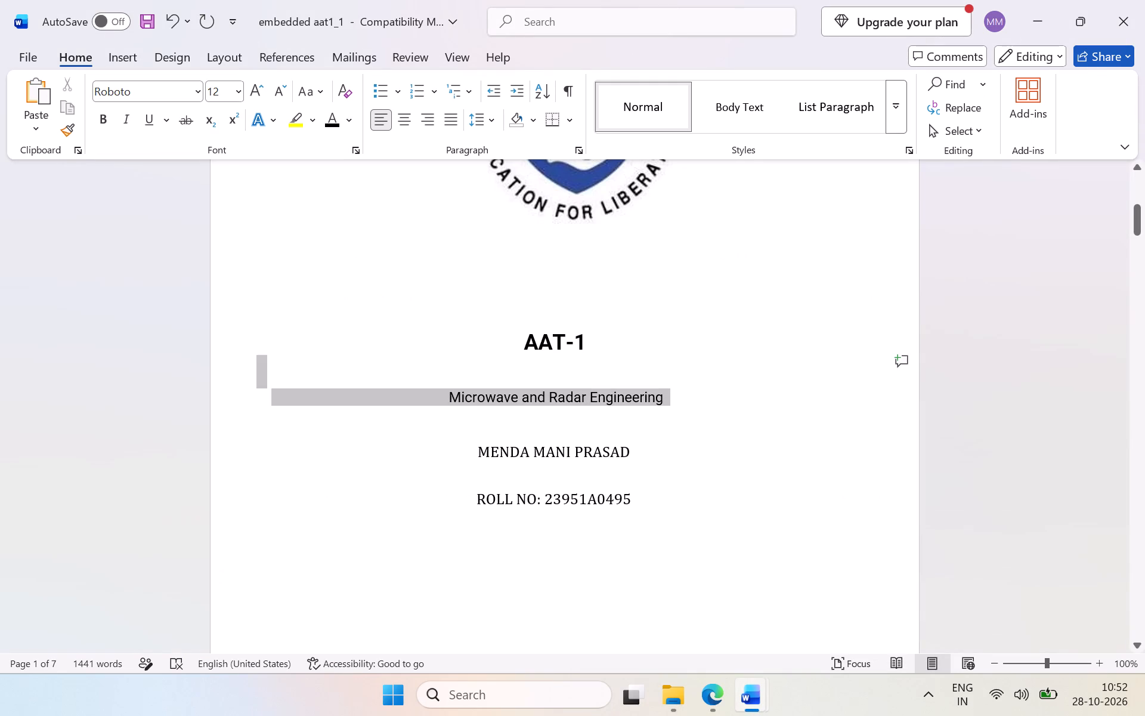
pyautogui.moveTo(453, 376); pyautogui.dragTo(451, 397)
pyautogui.hotkey('ctrl', 'v')
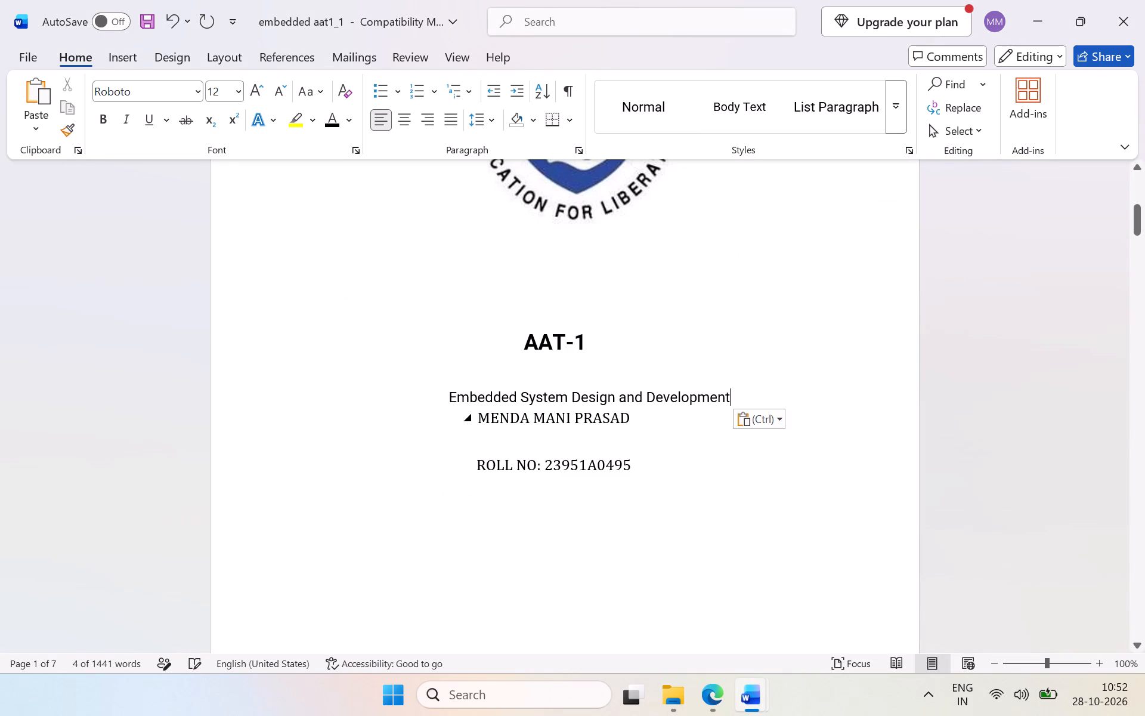
pyautogui.press('Return')
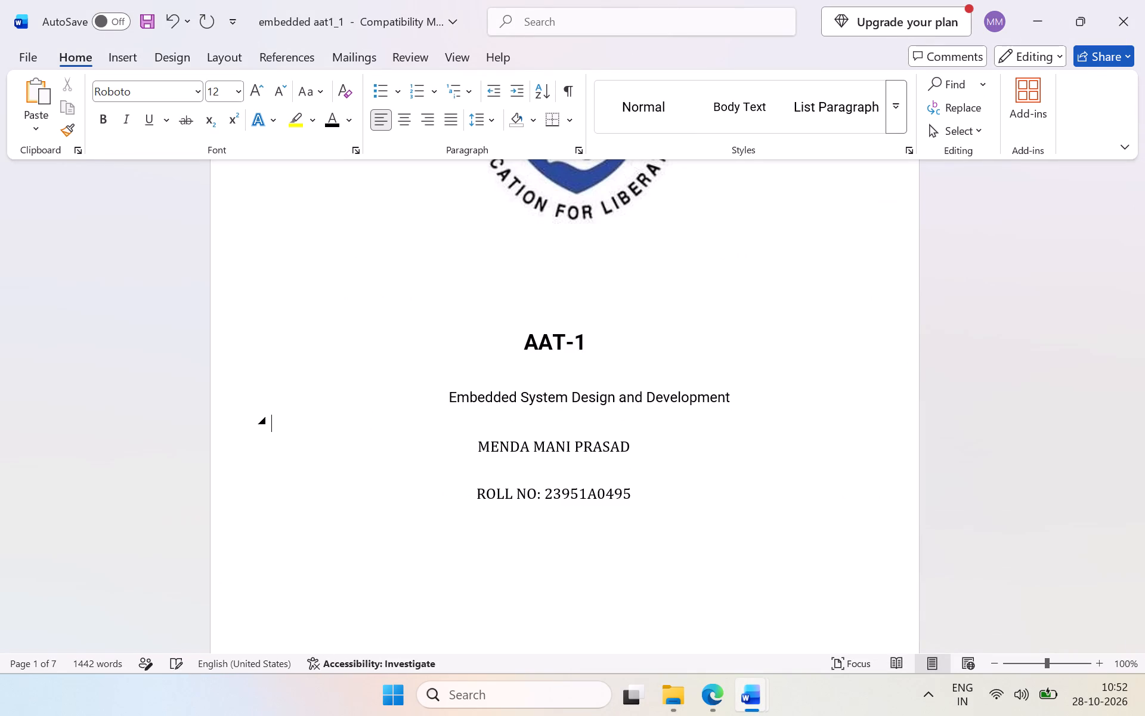
pyautogui.click(985, 449)
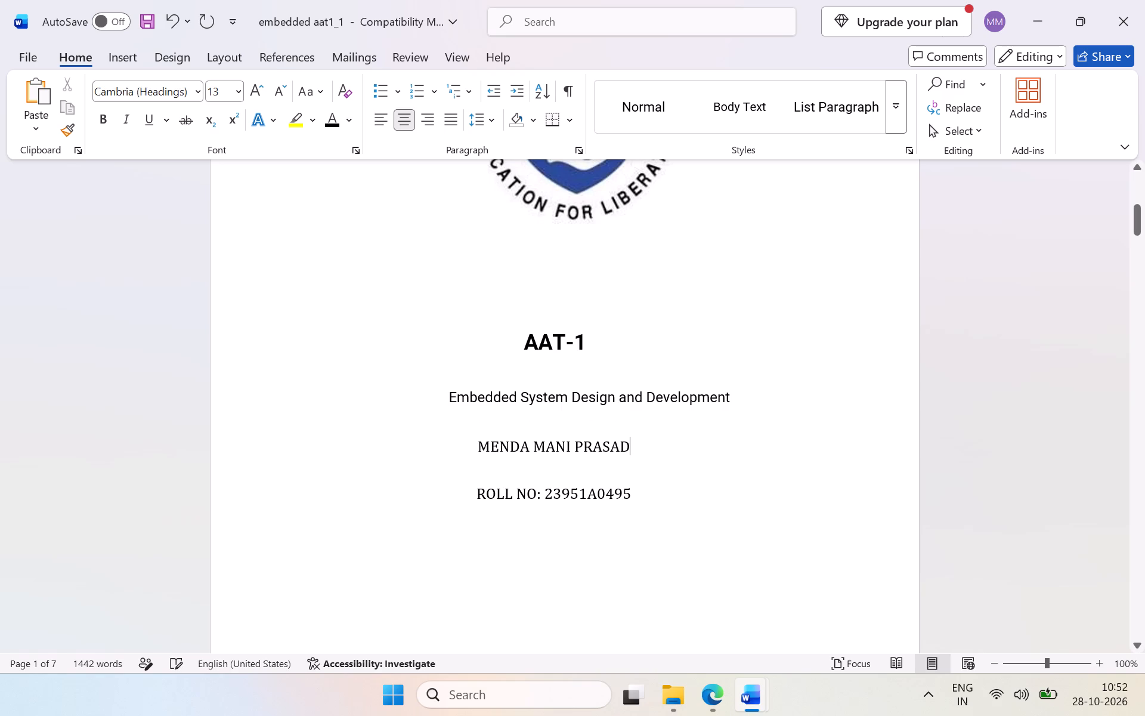
# Remove several leading spaces before the cover page's course name to centre it beneath the AAT-1 heading.
pyautogui.click(445, 391)
pyautogui.press('BackSpace')
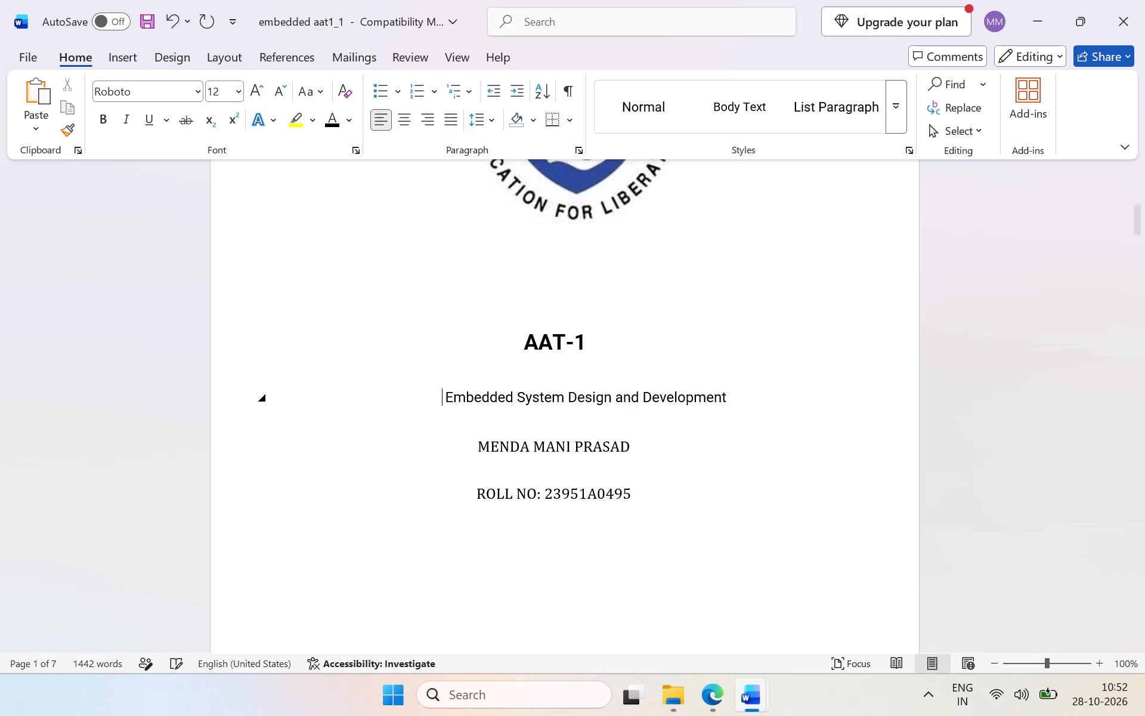
pyautogui.press('BackSpace')
pyautogui.press('BackSpace')
pyautogui.press('BackSpace')
pyautogui.press('BackSpace')
pyautogui.press('BackSpace')
pyautogui.press('BackSpace')
pyautogui.press('BackSpace')
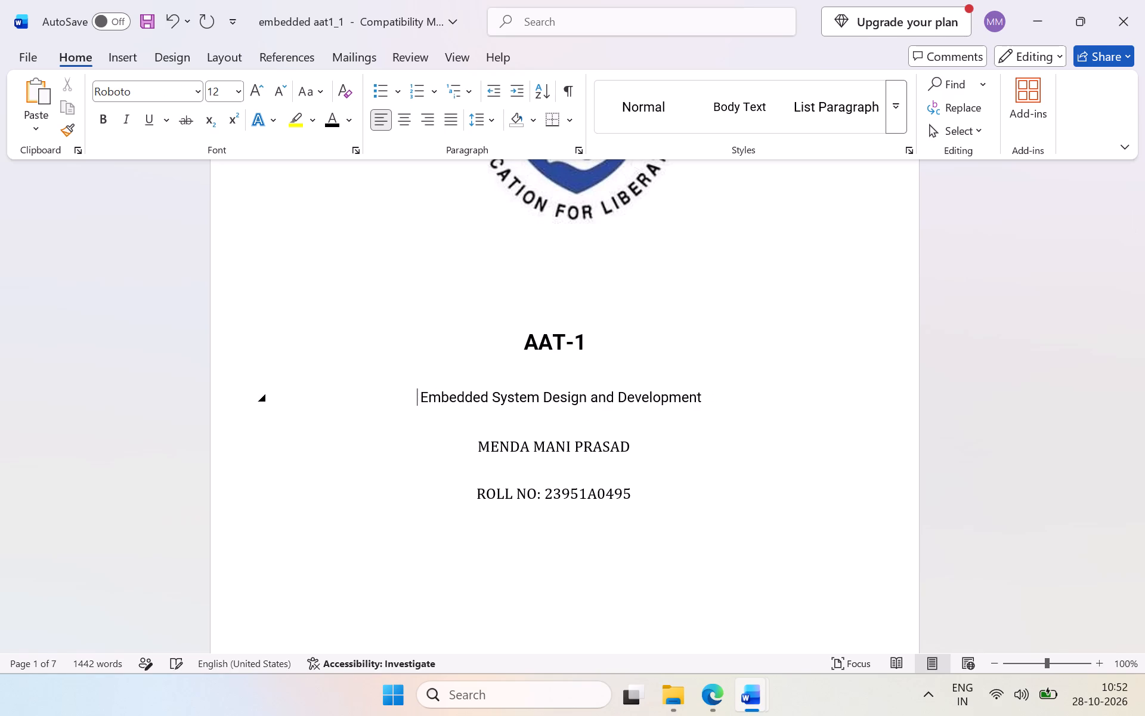
# Review the whole document from the cover page through the last answer and back.
pyautogui.scroll(2, 955, 379)
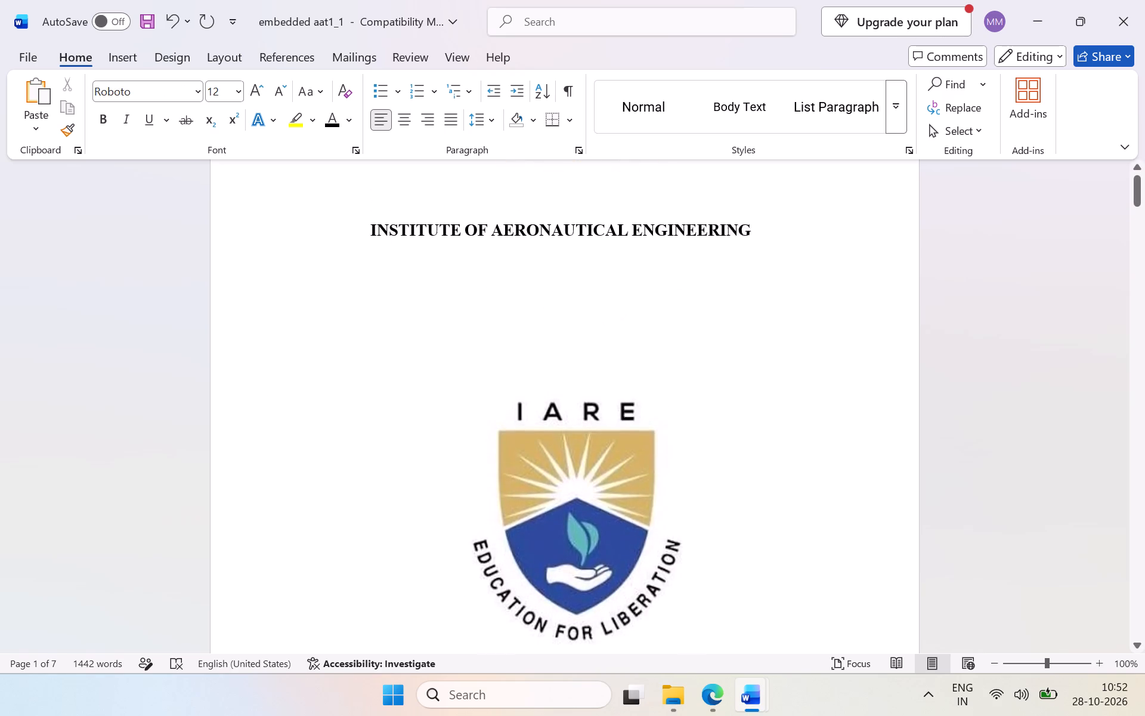
pyautogui.scroll(1, 955, 379)
pyautogui.scroll(-5, 955, 379)
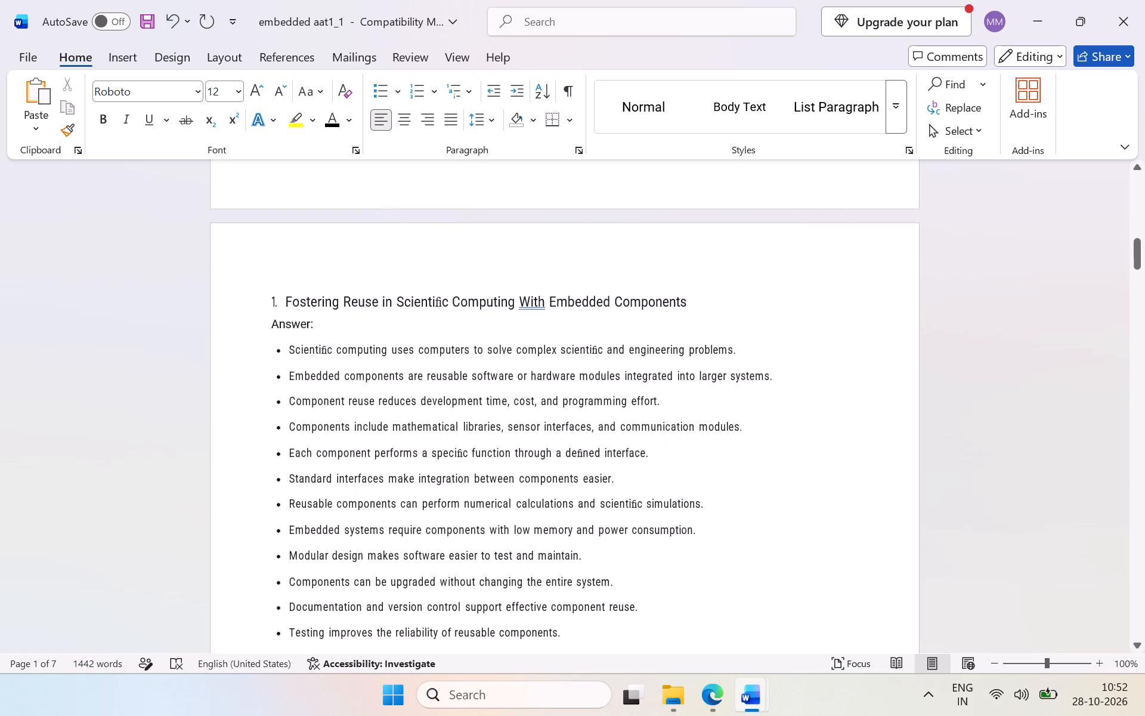
pyautogui.scroll(-4, 955, 379)
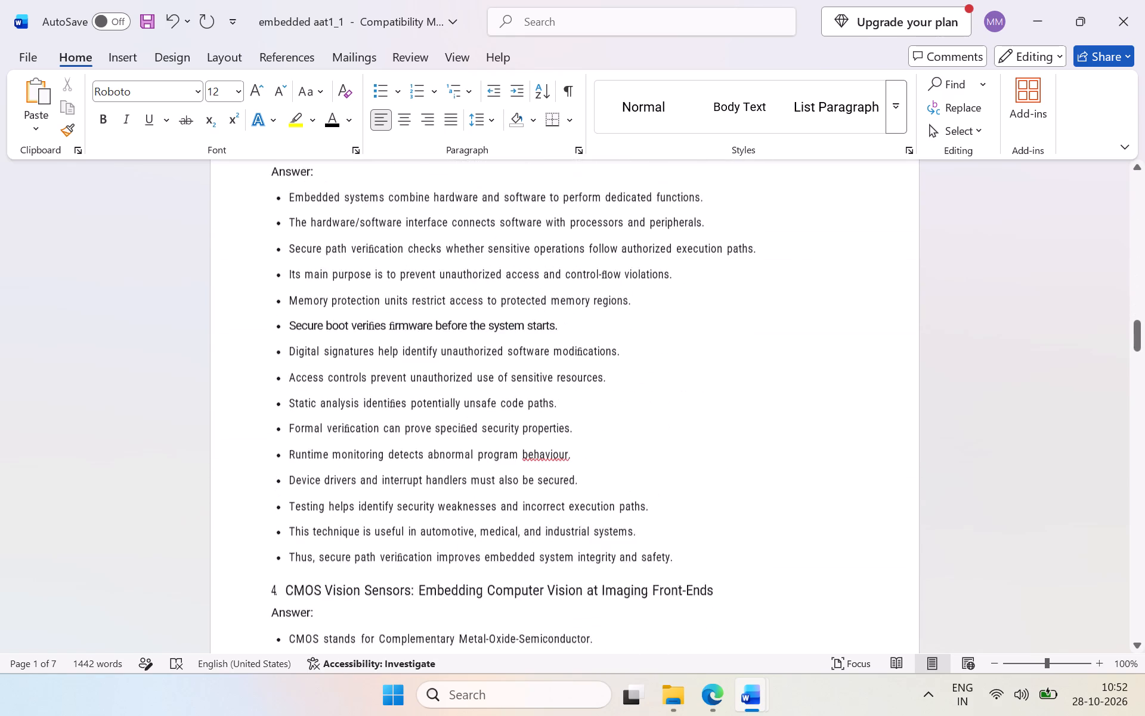
pyautogui.scroll(-5, 955, 379)
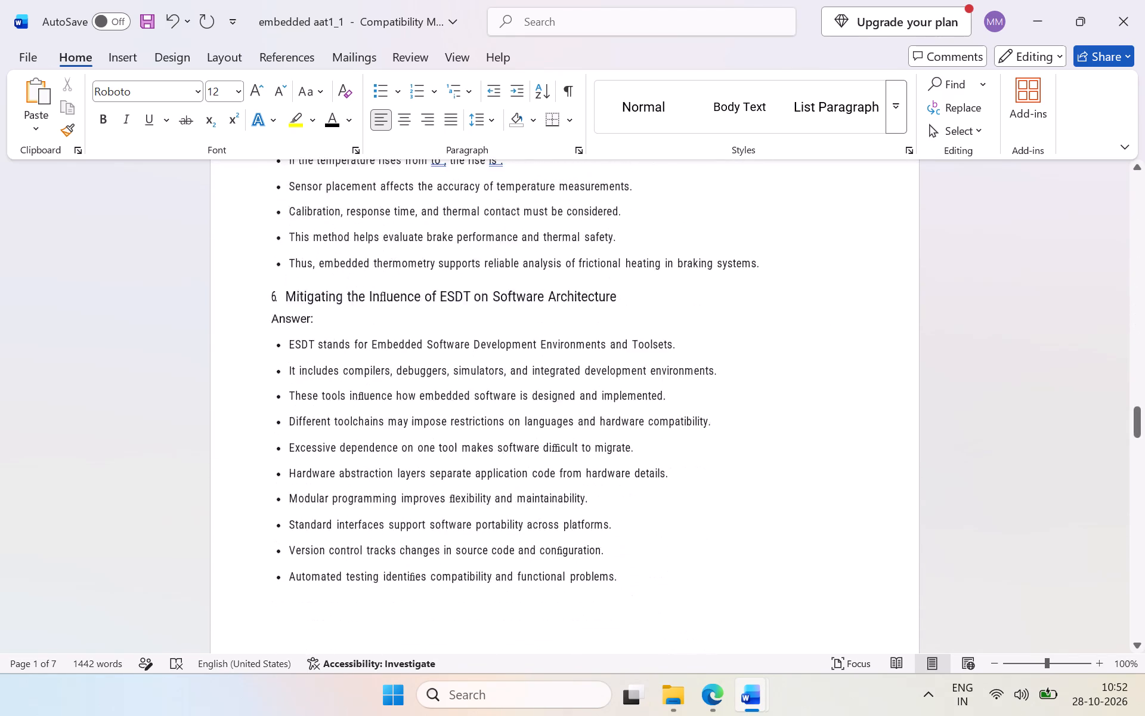
pyautogui.scroll(-5, 955, 379)
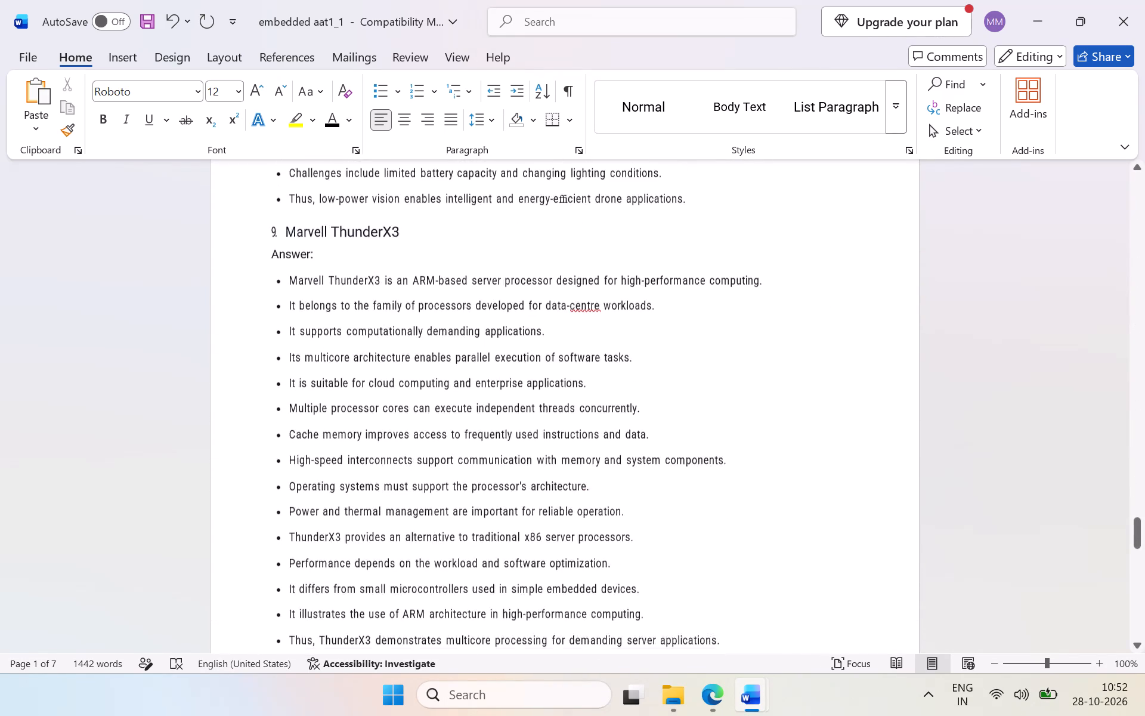
pyautogui.scroll(-4, 955, 379)
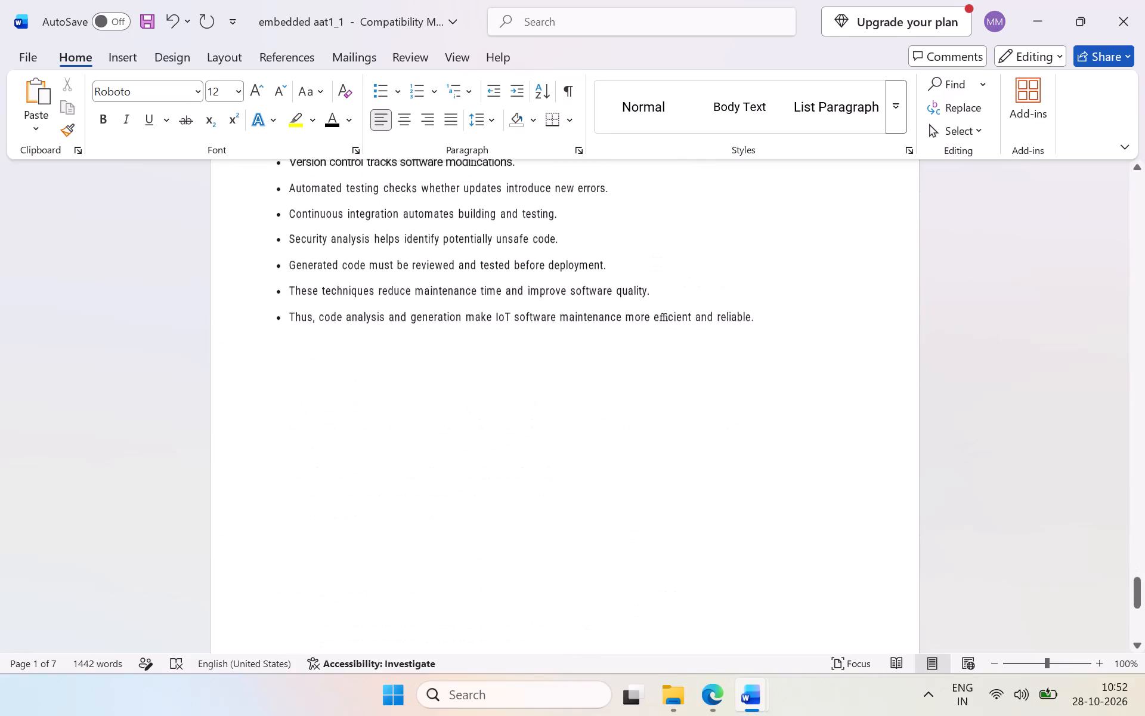
pyautogui.scroll(-1, 955, 379)
pyautogui.scroll(20, 955, 379)
pyautogui.scroll(20, 955, 379)
pyautogui.scroll(20, 955, 379)
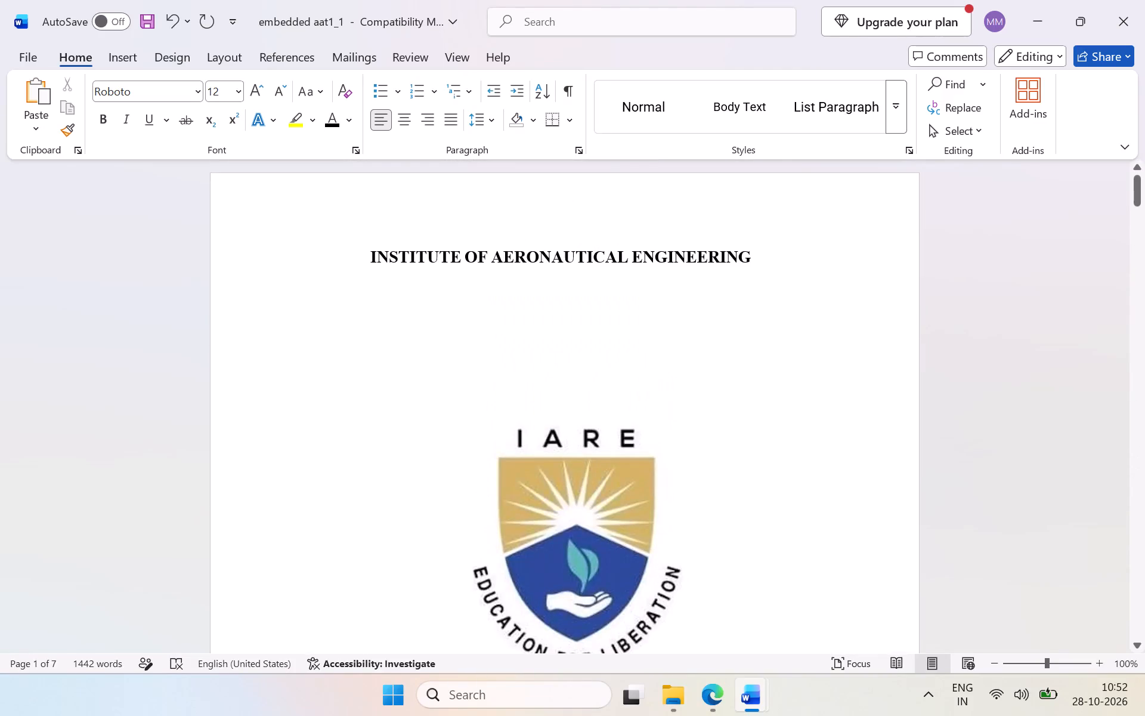
# Save the document as a PDF named "embedded aat1_1" in the Desktop folder.
pyautogui.click(26, 49)
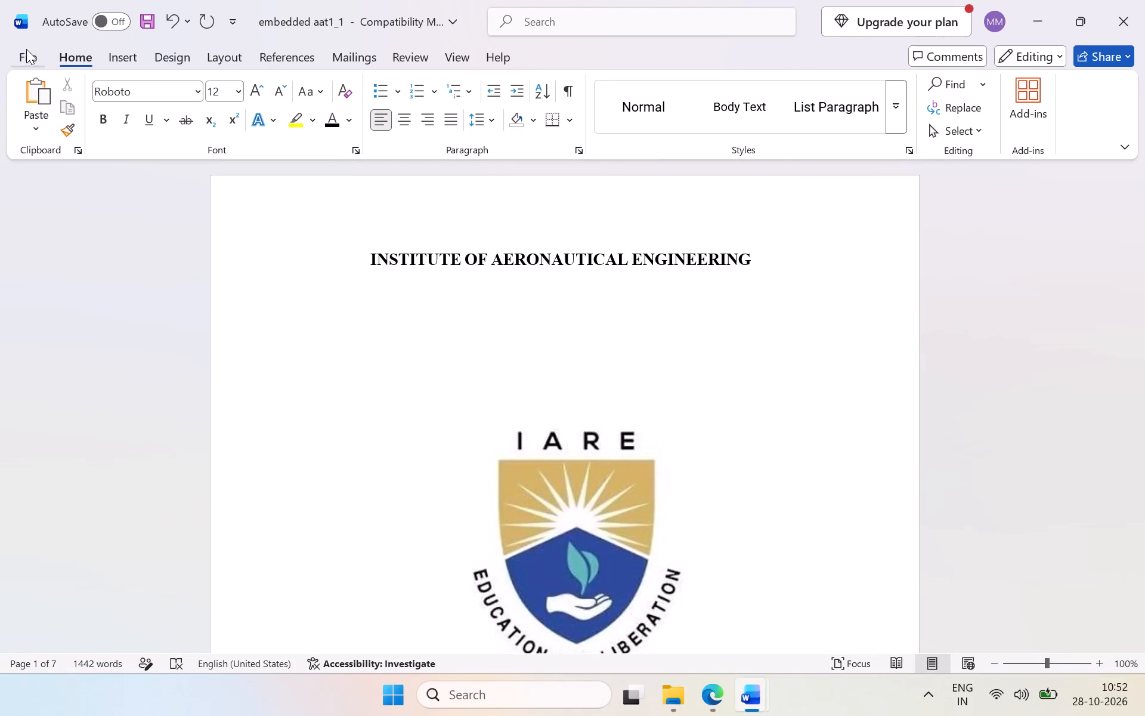
pyautogui.click(65, 323)
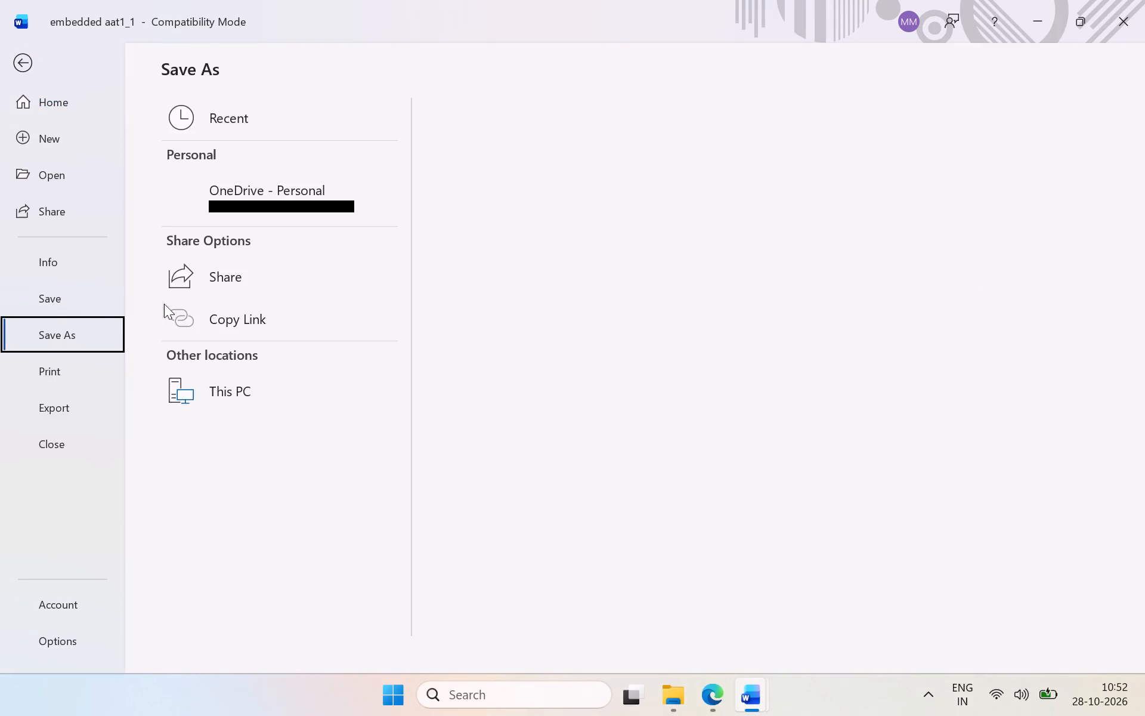
pyautogui.click(533, 399)
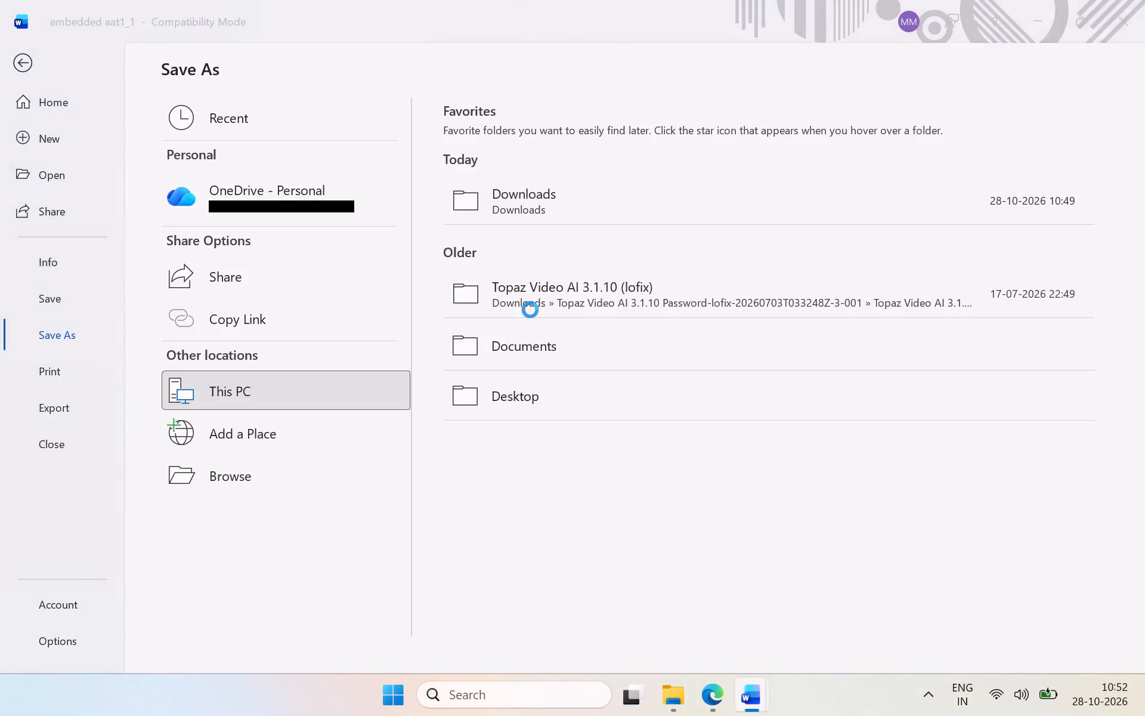
pyautogui.click(242, 314)
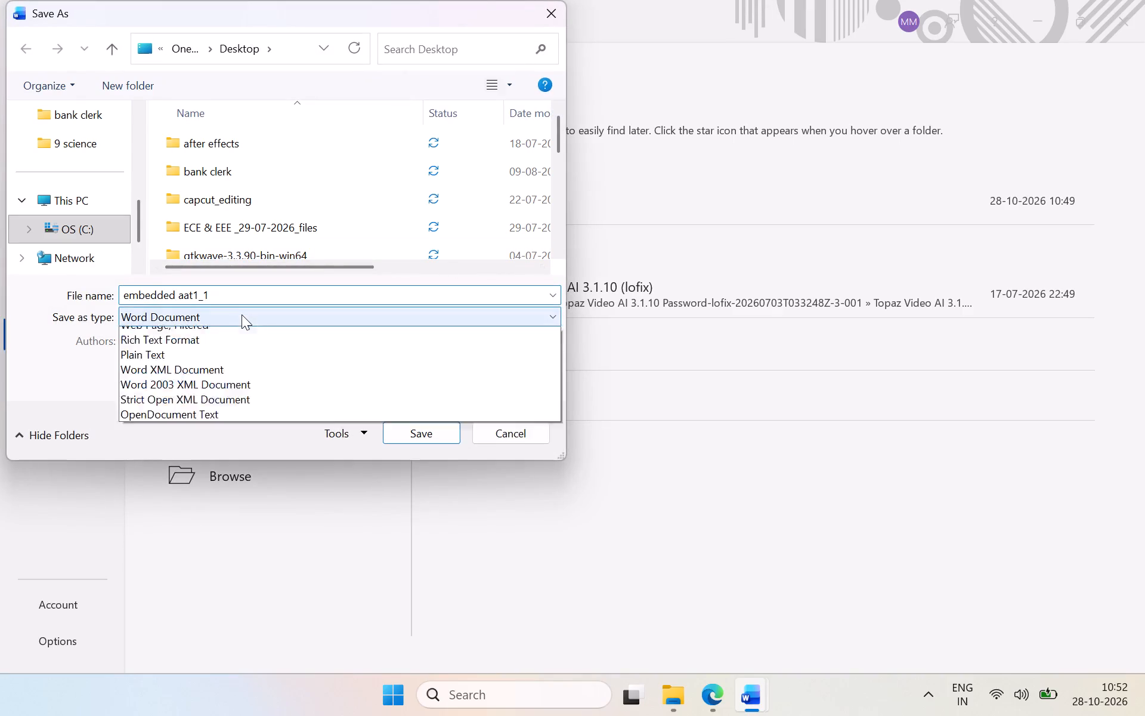
pyautogui.click(225, 423)
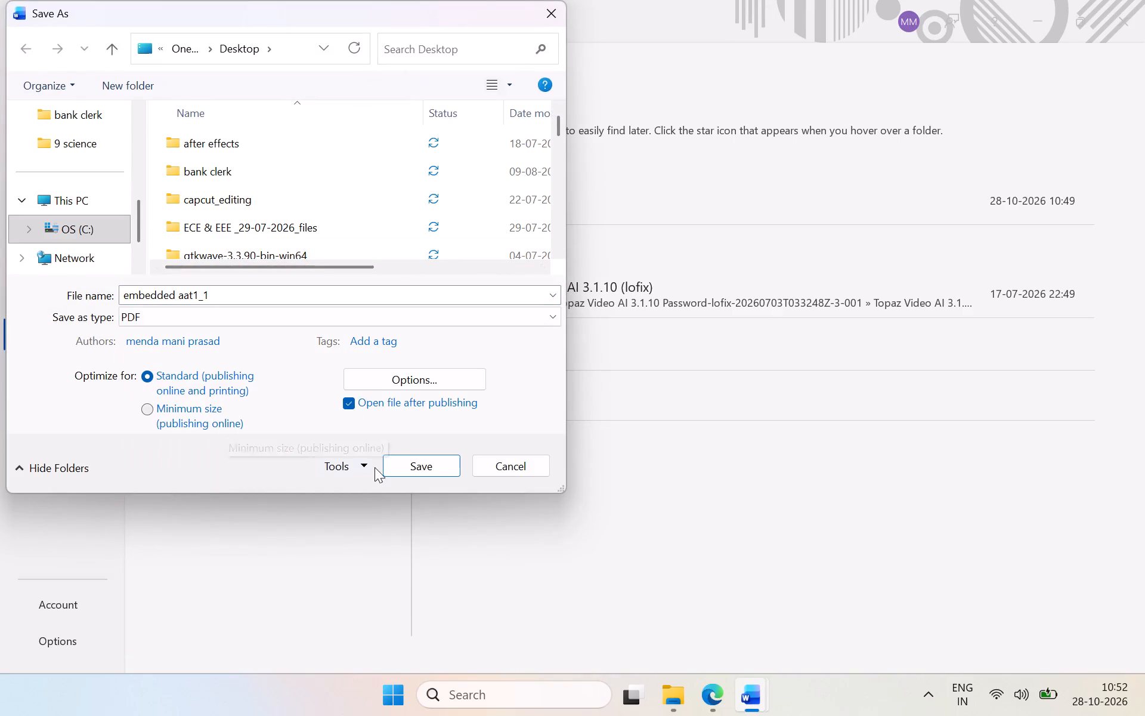
pyautogui.click(424, 470)
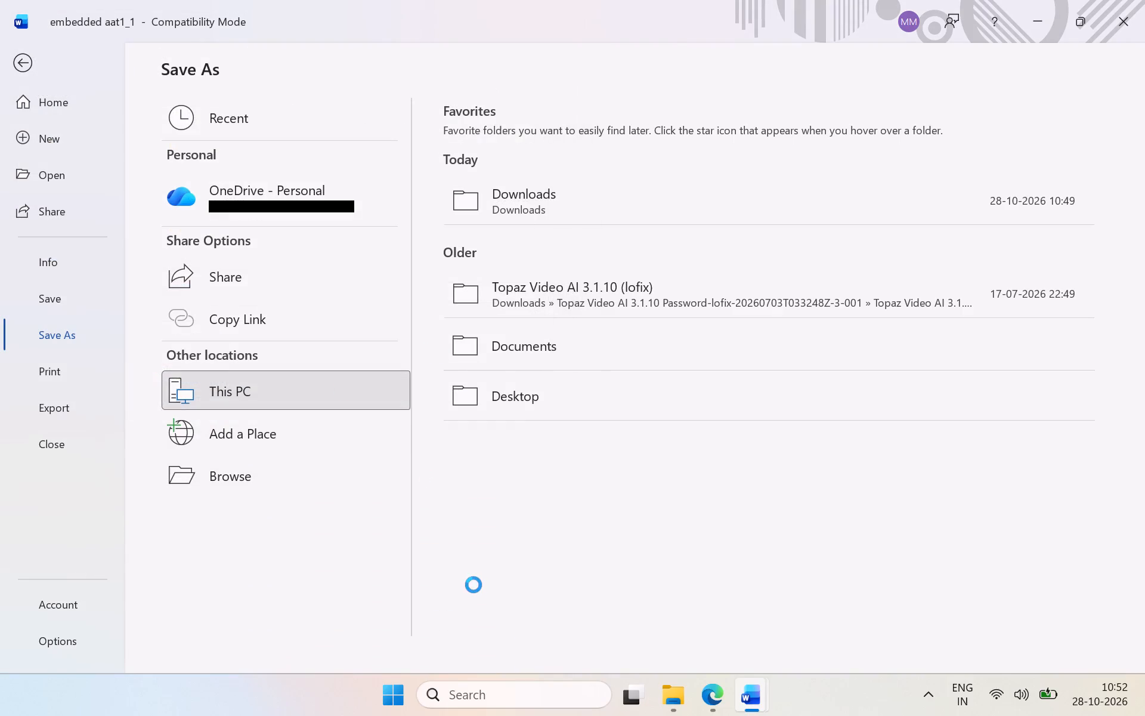
# Check the pages of the exported PDF in Edge.
pyautogui.scroll(-1, 474, 585)
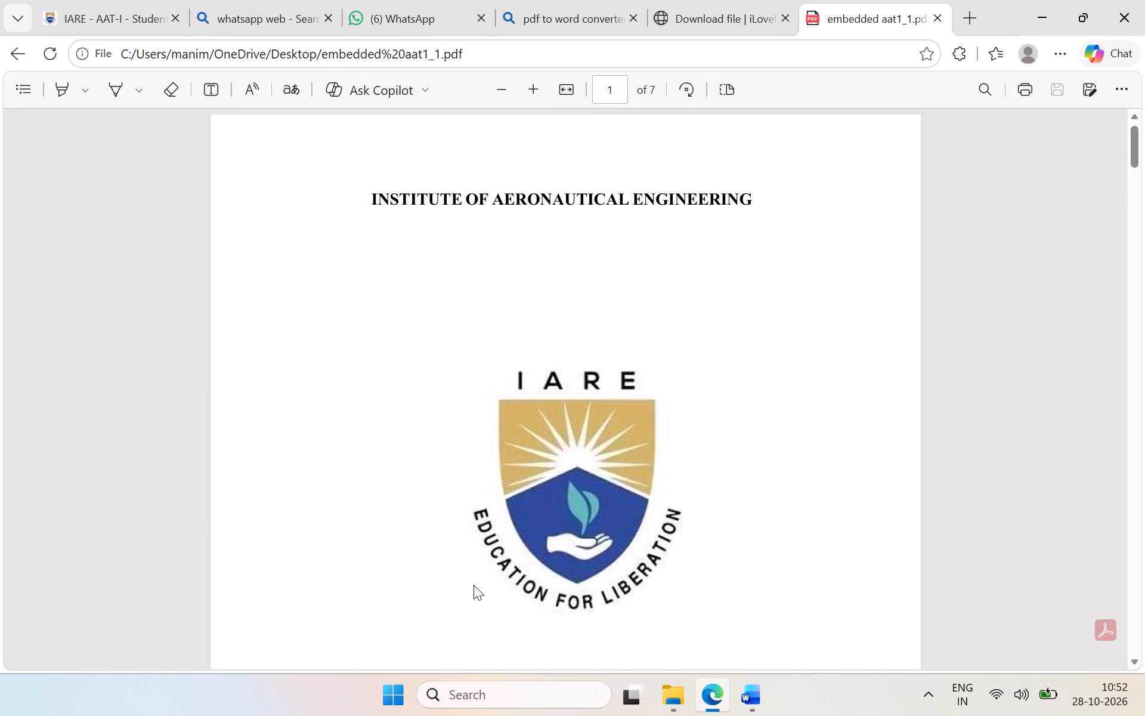
pyautogui.scroll(-16, 474, 585)
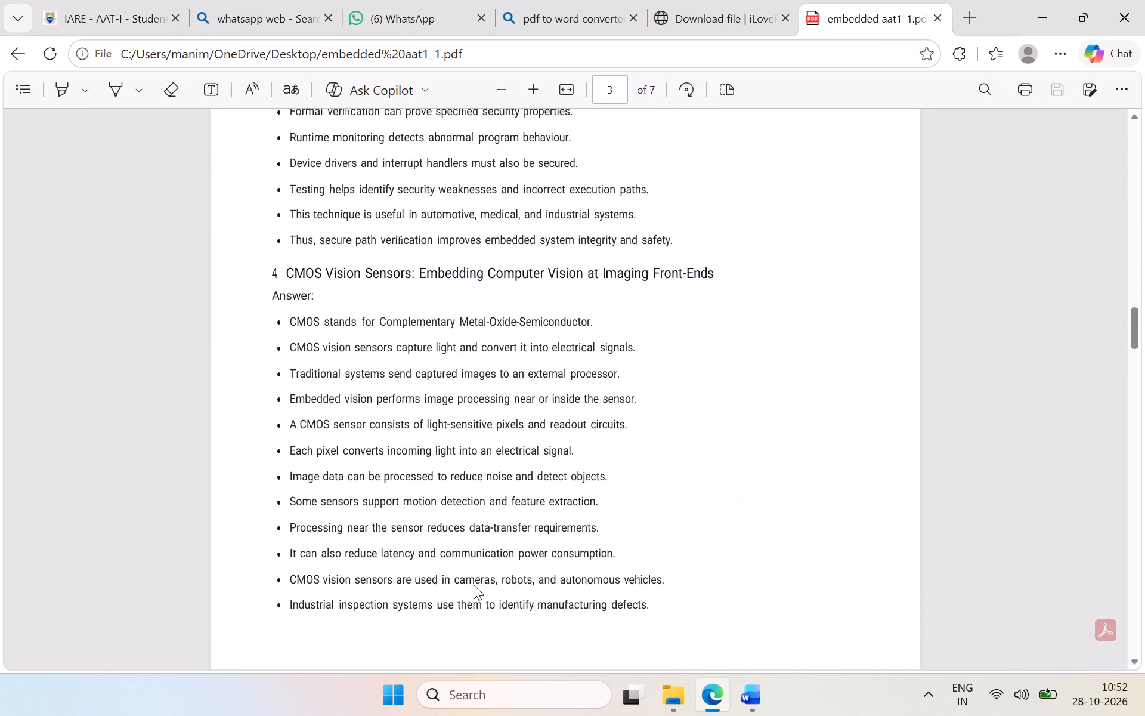
pyautogui.scroll(-5, 474, 585)
pyautogui.scroll(19, 474, 585)
pyautogui.scroll(8, 474, 585)
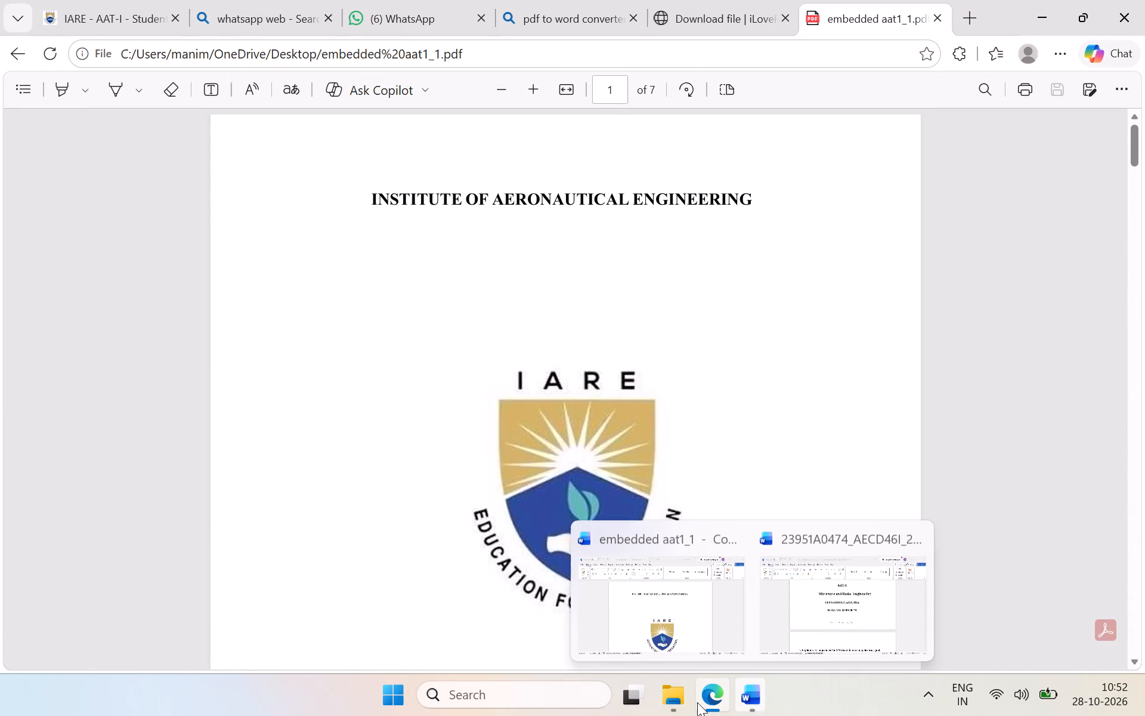
# Upload the "embedded aat1_1" PDF from the Desktop folder as the AECD47 answer on the portal's AAT-I page.
pyautogui.click(107, 0)
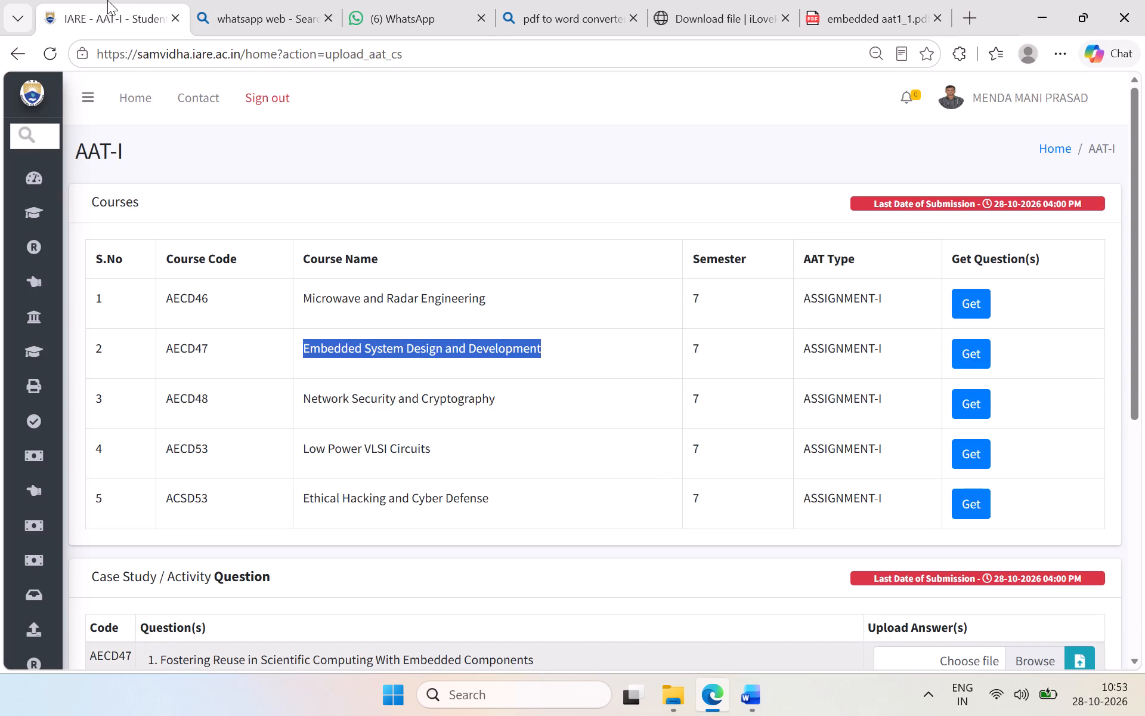
pyautogui.scroll(-1, 961, 351)
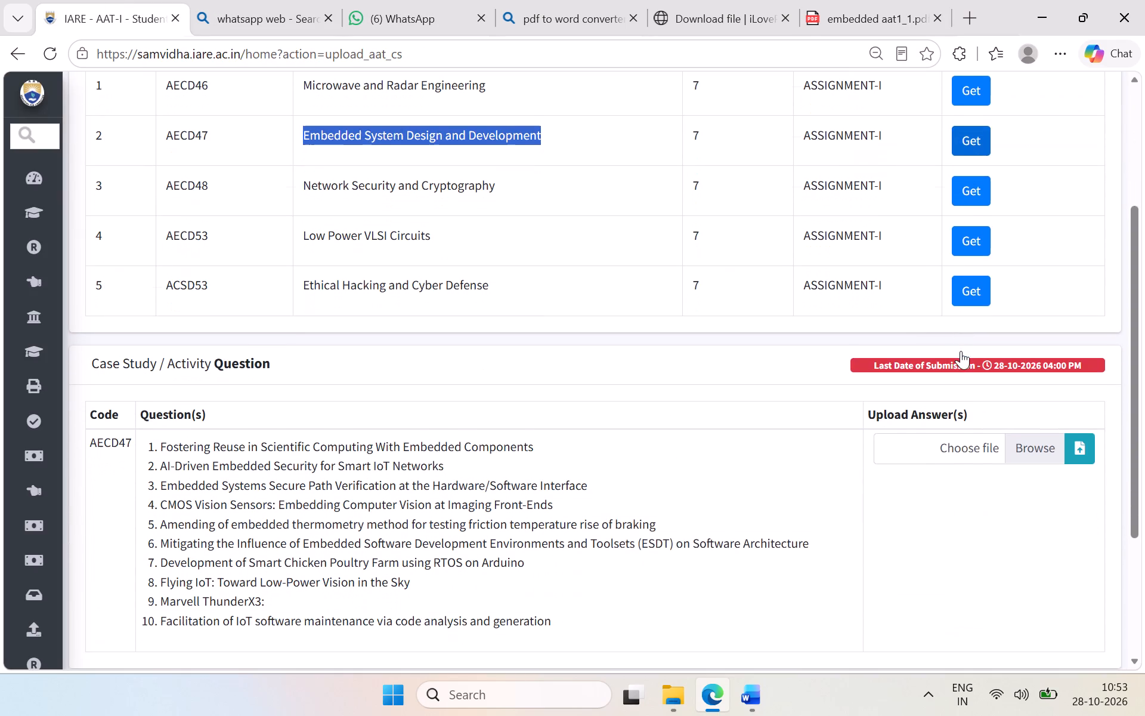
pyautogui.scroll(-2, 961, 351)
pyautogui.click(955, 423)
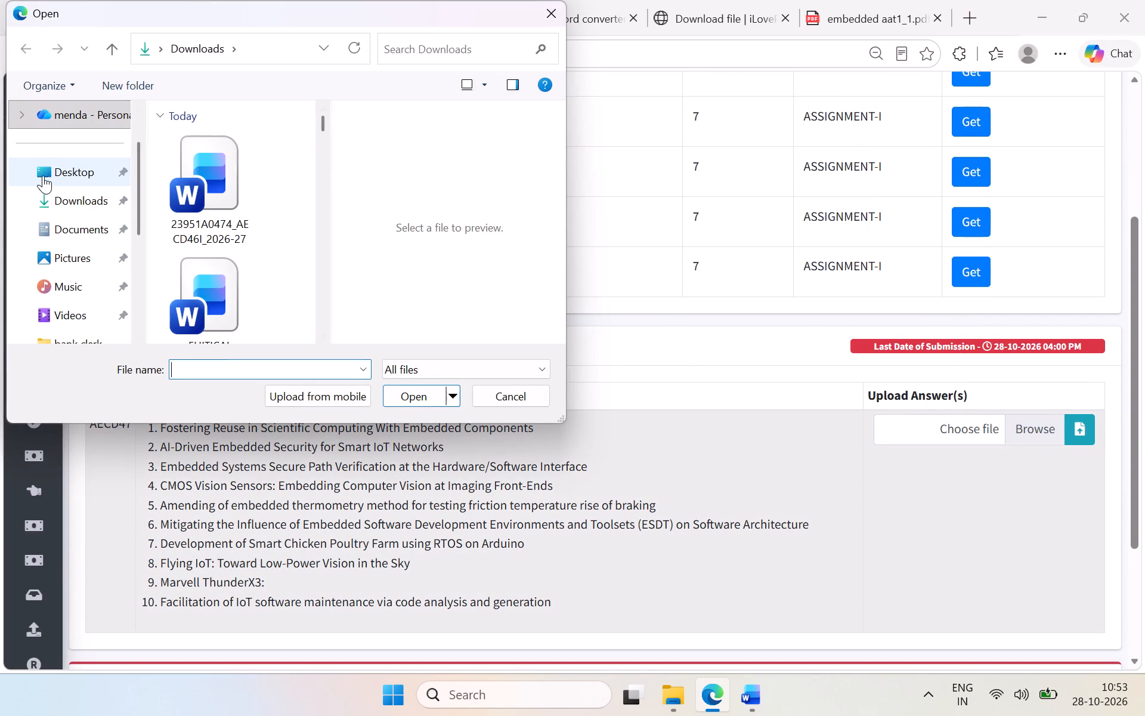
pyautogui.click(43, 175)
pyautogui.scroll(-3, 247, 239)
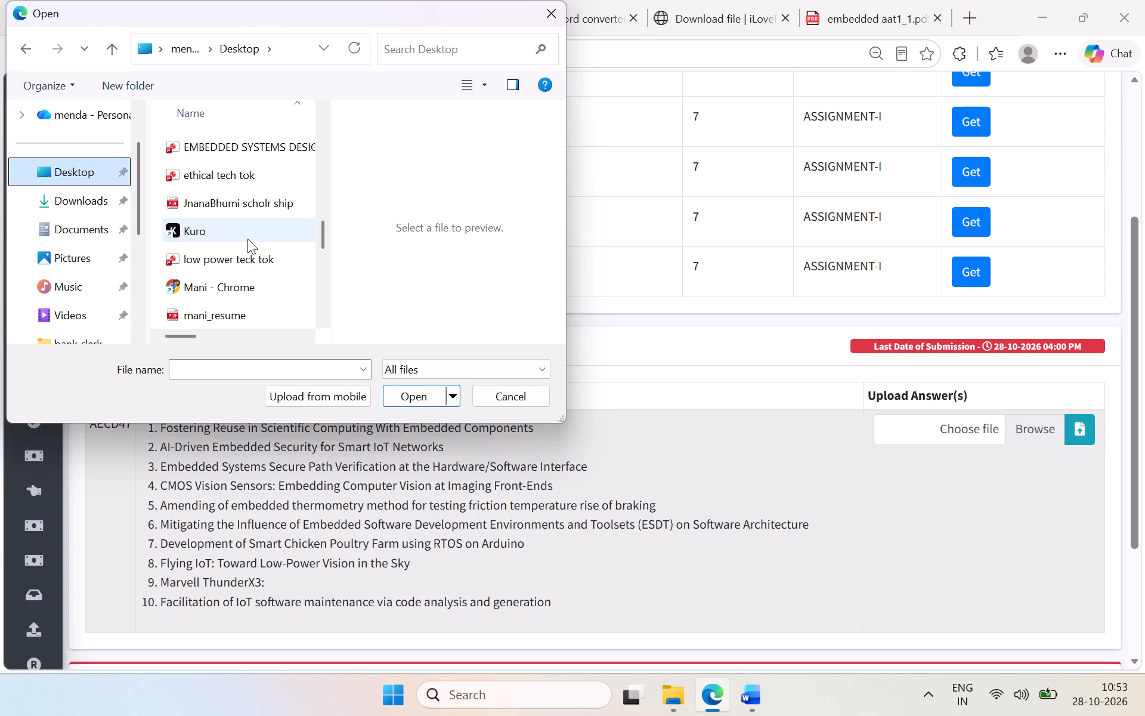
pyautogui.scroll(-2, 247, 239)
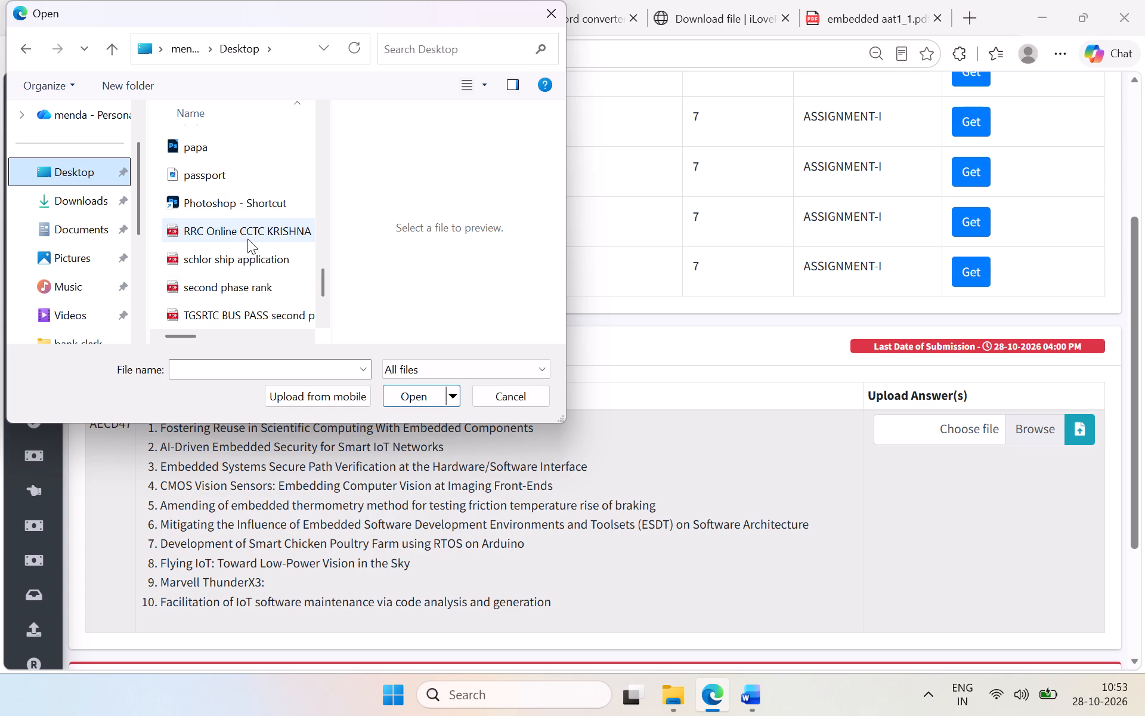
pyautogui.scroll(-3, 247, 239)
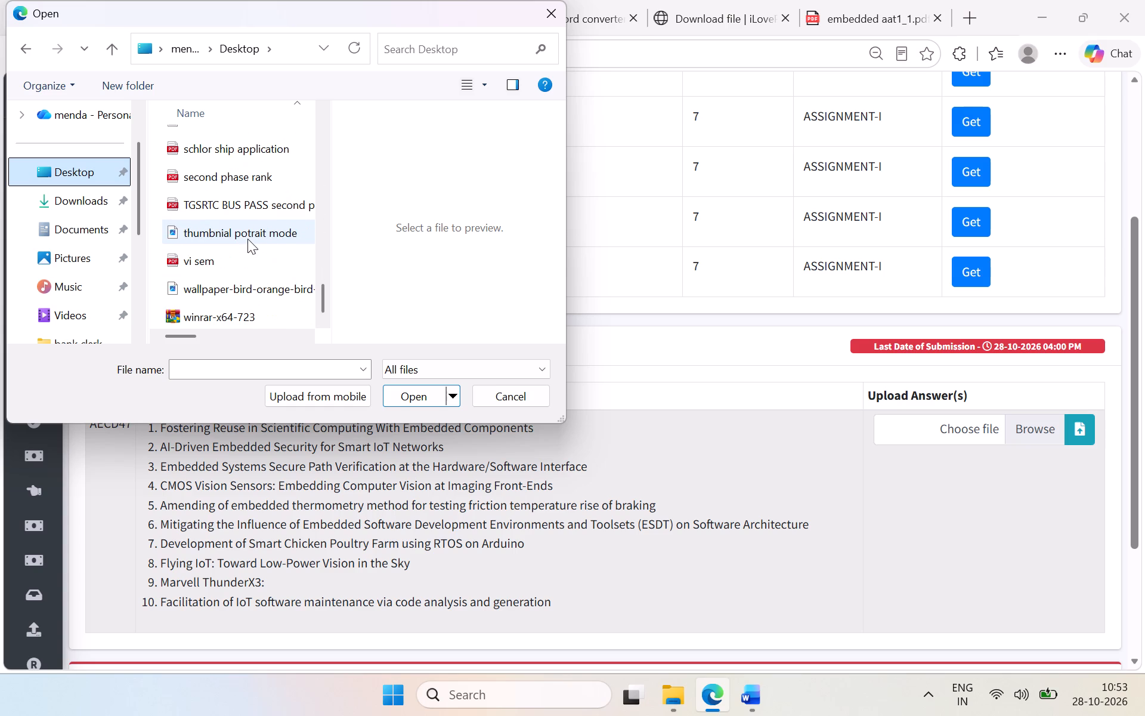
pyautogui.scroll(4, 247, 239)
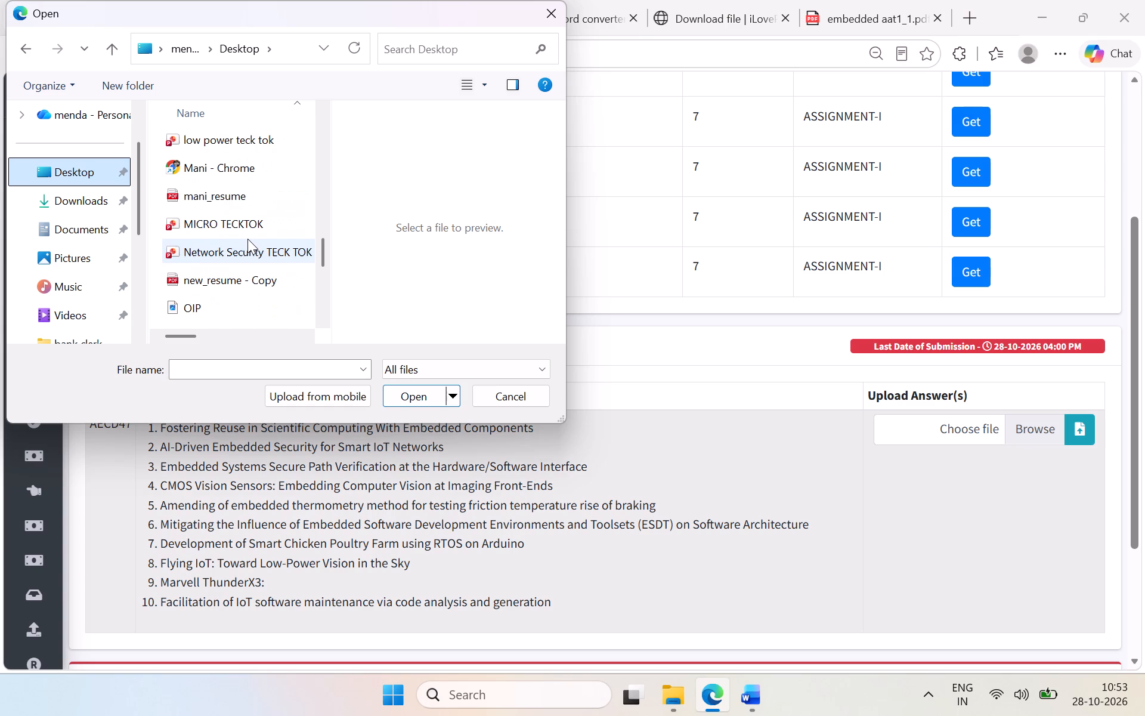
pyautogui.scroll(4, 247, 239)
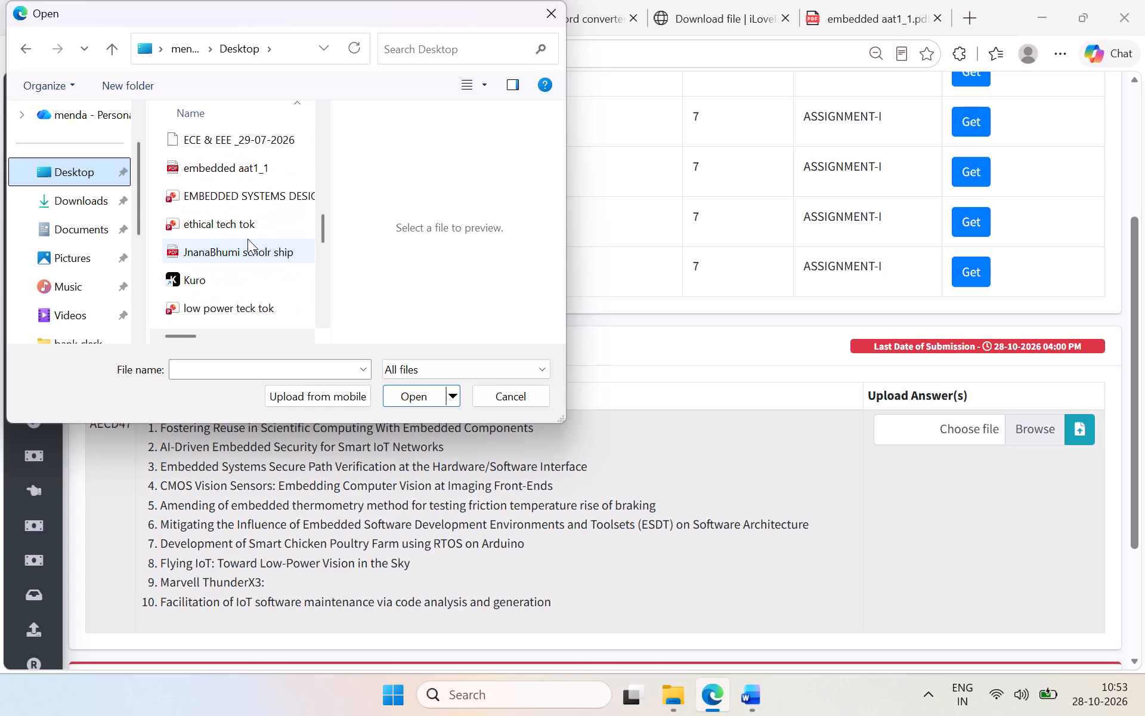
pyautogui.scroll(1, 247, 239)
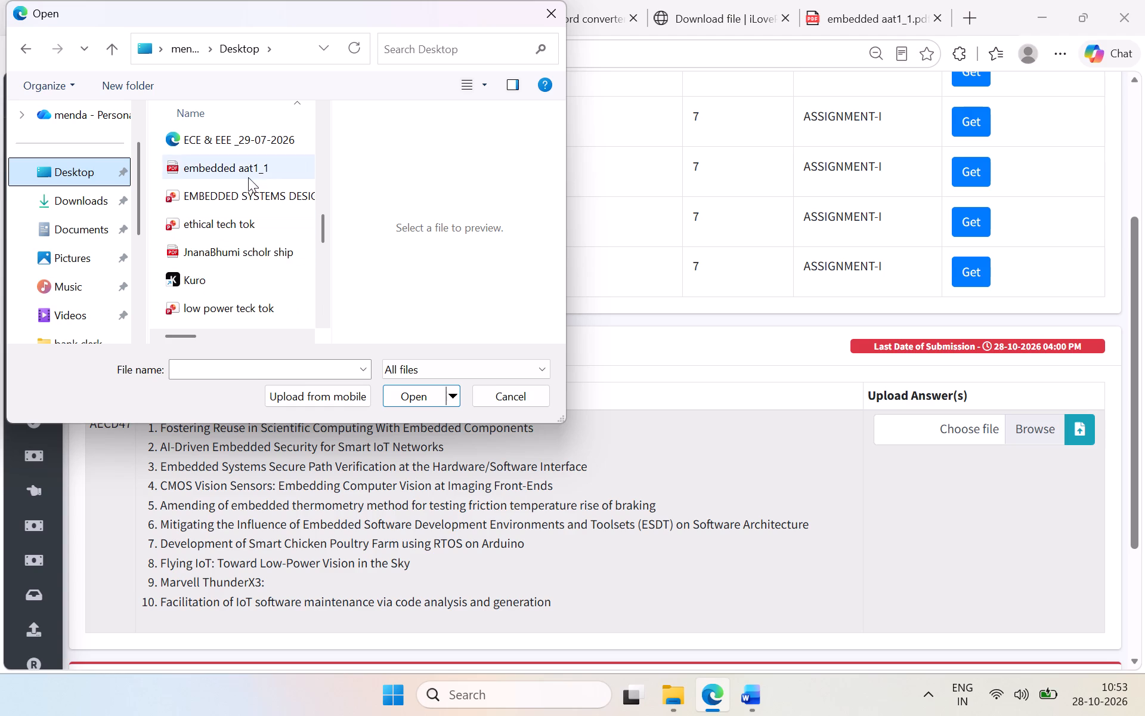
pyautogui.click(248, 177)
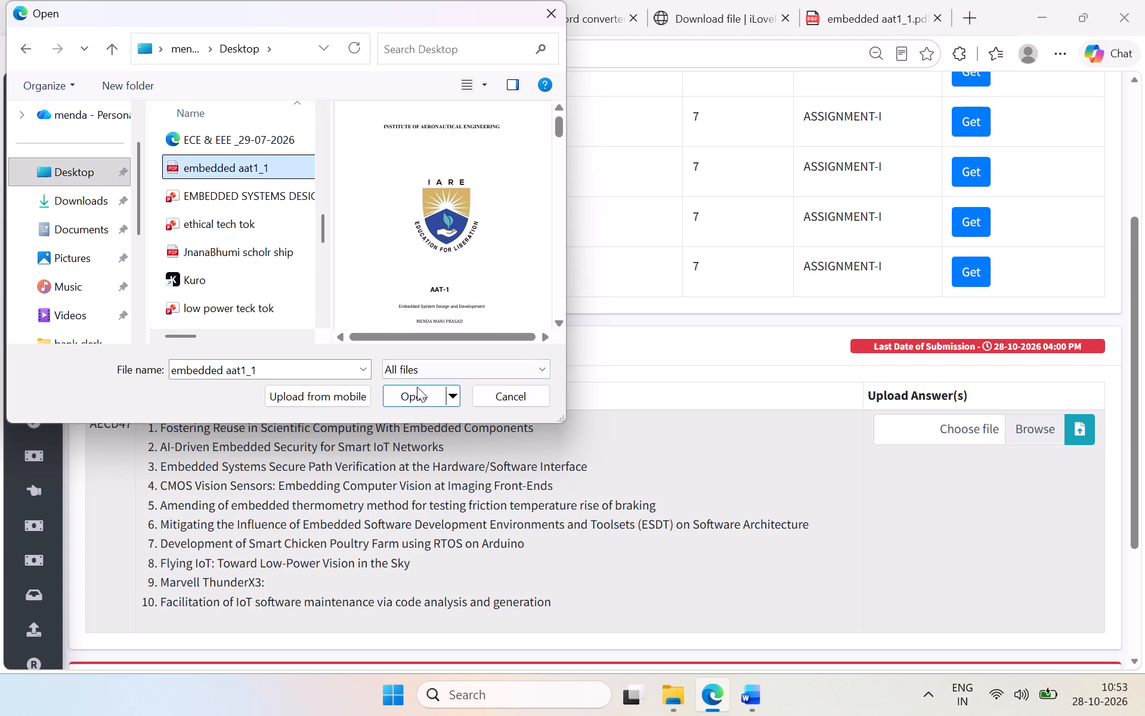
pyautogui.click(418, 397)
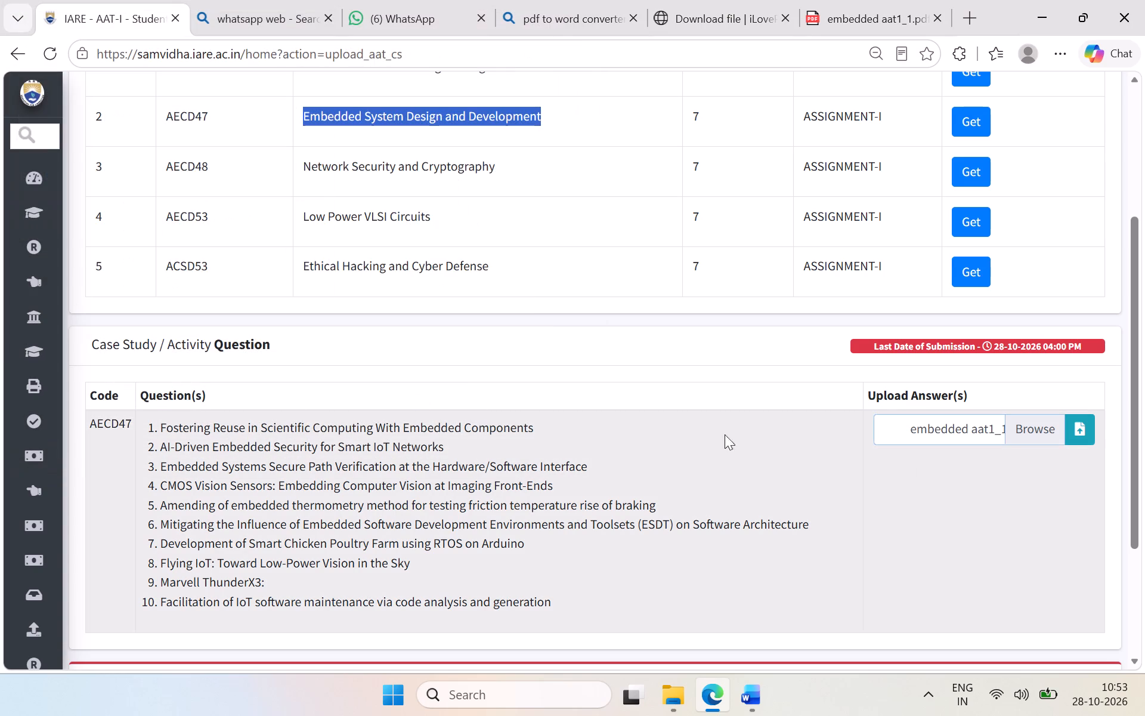
pyautogui.click(1084, 431)
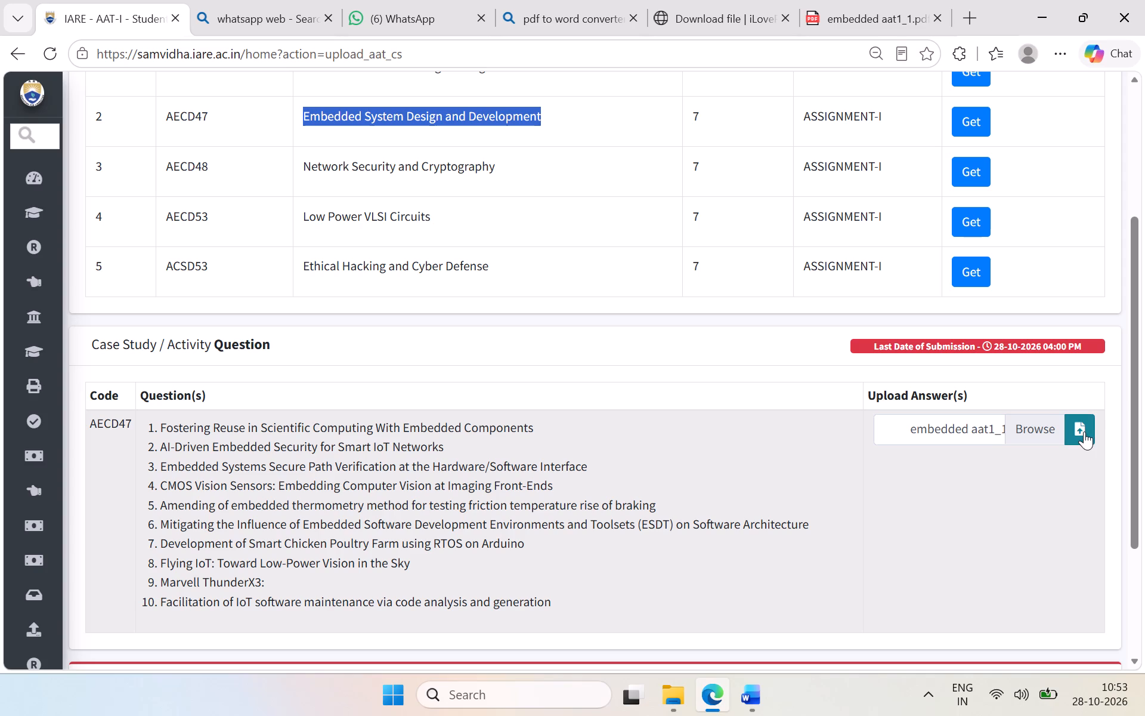
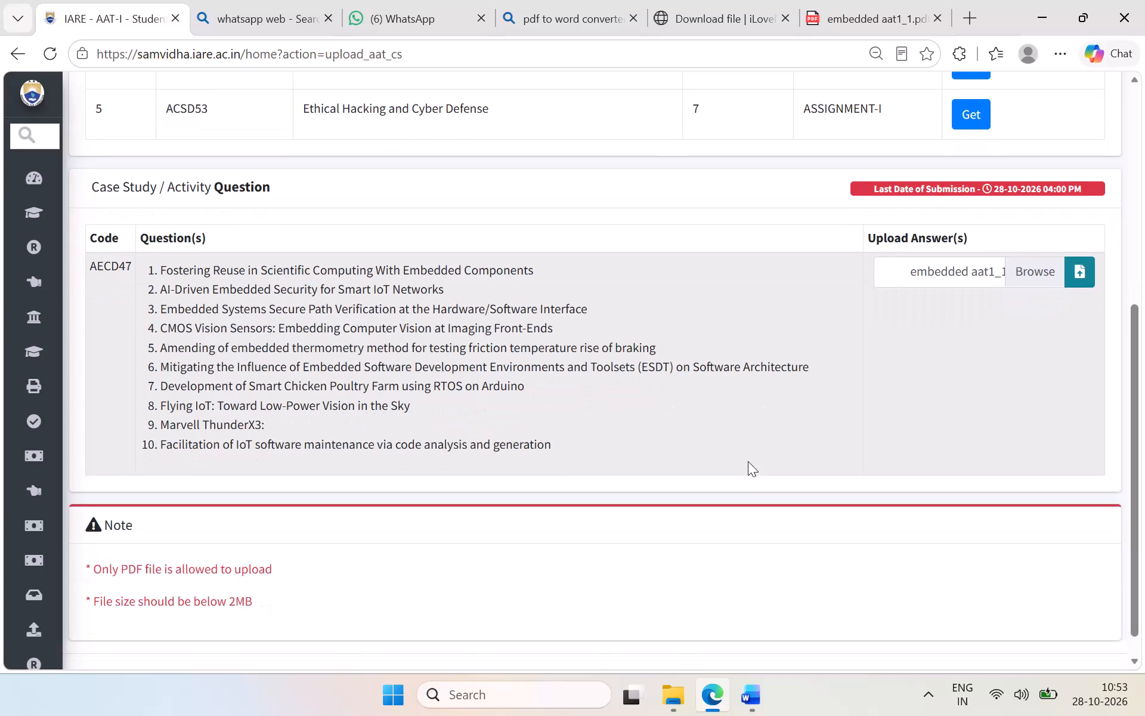
# Submit the selected "embedded aat1_1" PDF as the AECD47 answer on the AAT-I page.
pyautogui.scroll(-1, 748, 461)
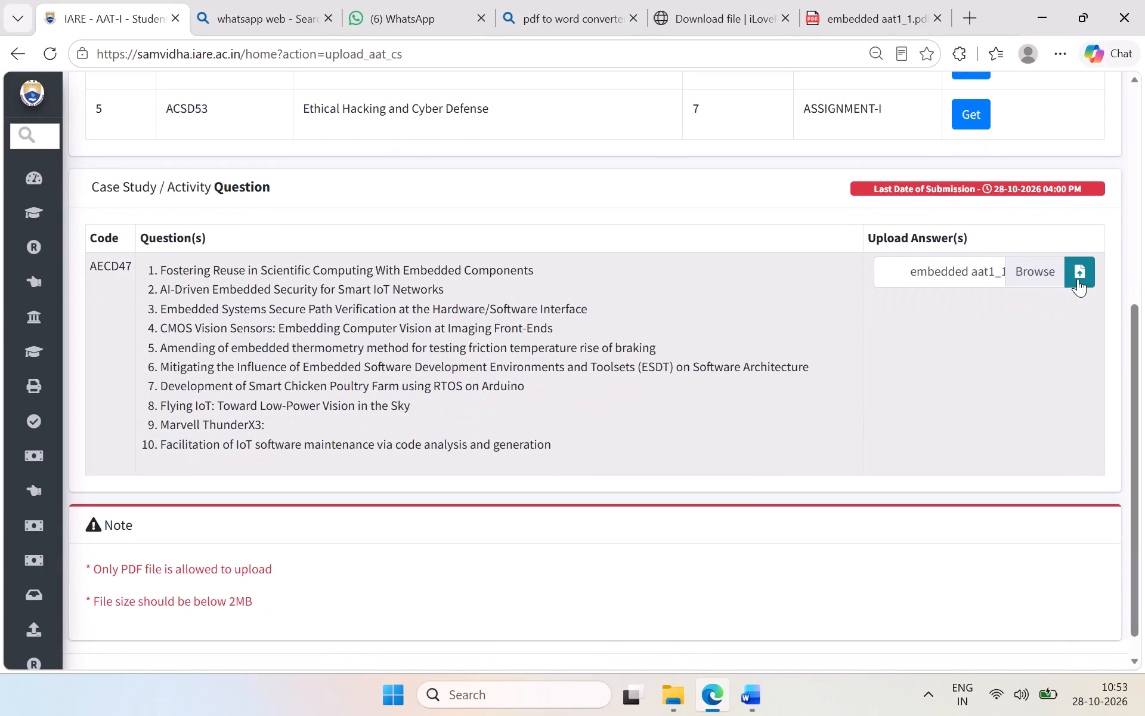
pyautogui.click(1078, 274)
pyautogui.click(1078, 274)
pyautogui.tripleClick(1078, 274)
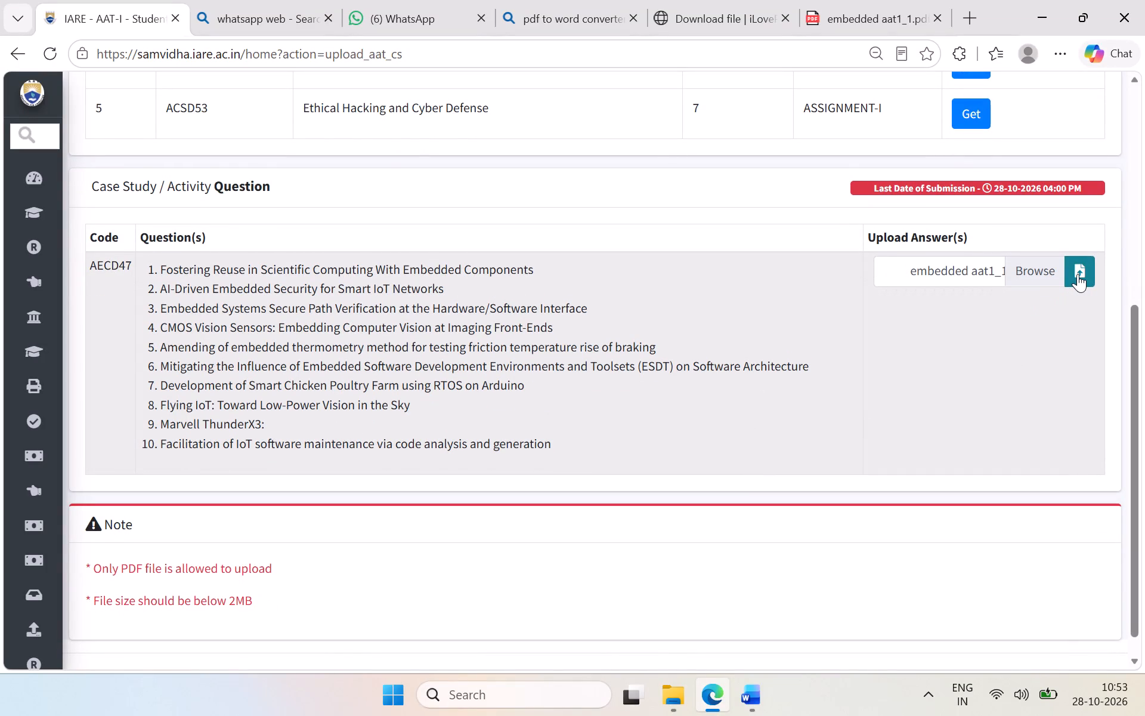
pyautogui.click(976, 362)
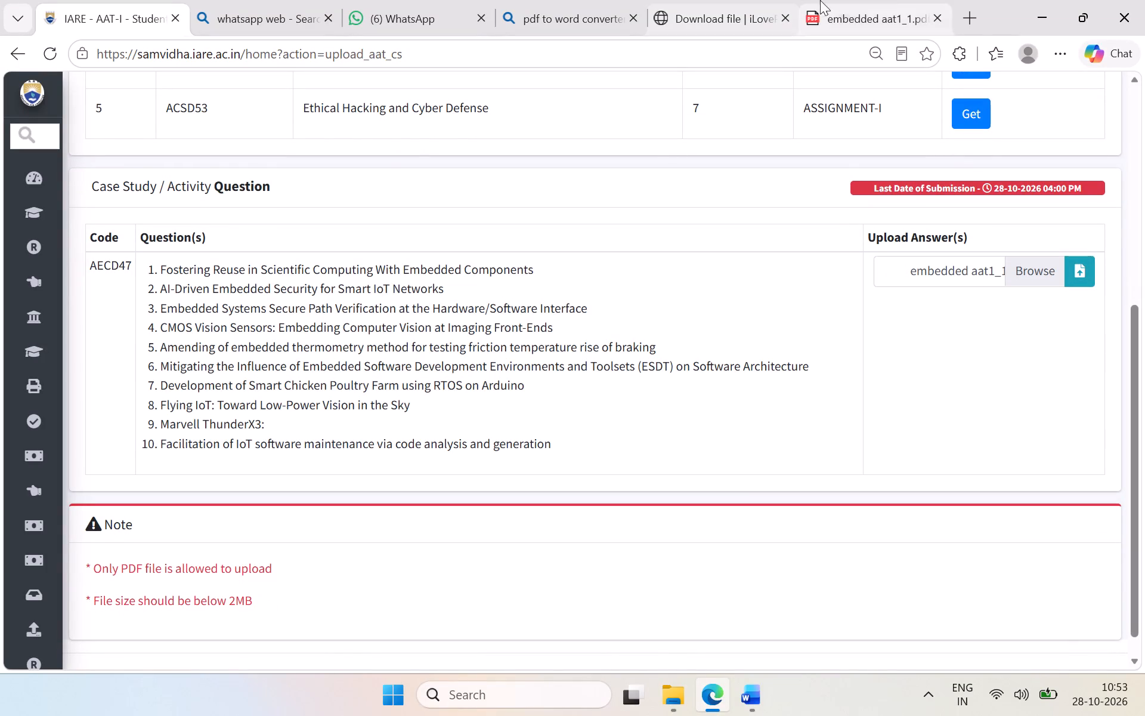
# Search the web for "pdf compressor" in a new browser tab.
pyautogui.click(969, 10)
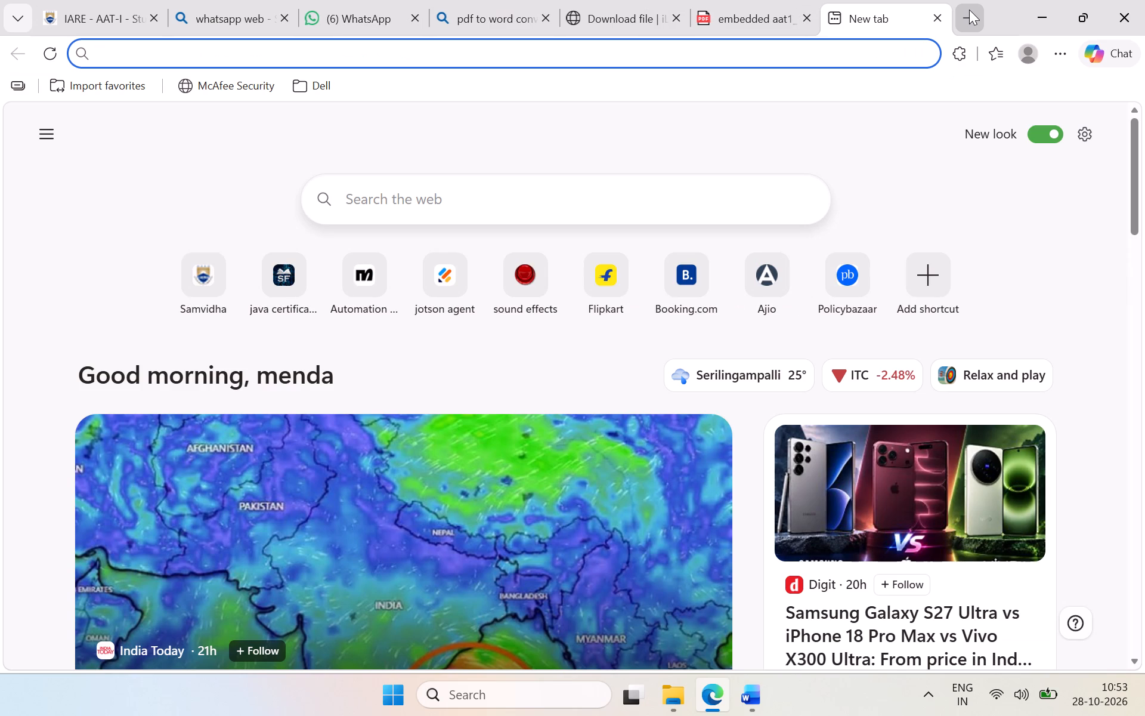
pyautogui.write('pdf')
pyautogui.press('space')
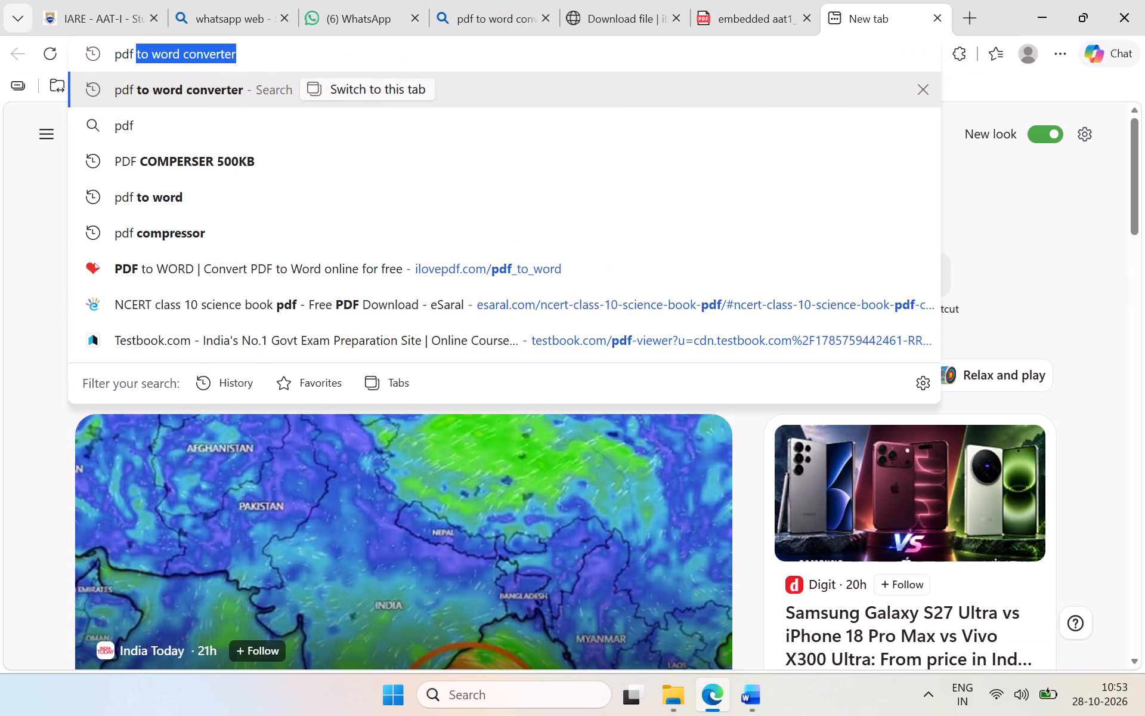
pyautogui.write('comp')
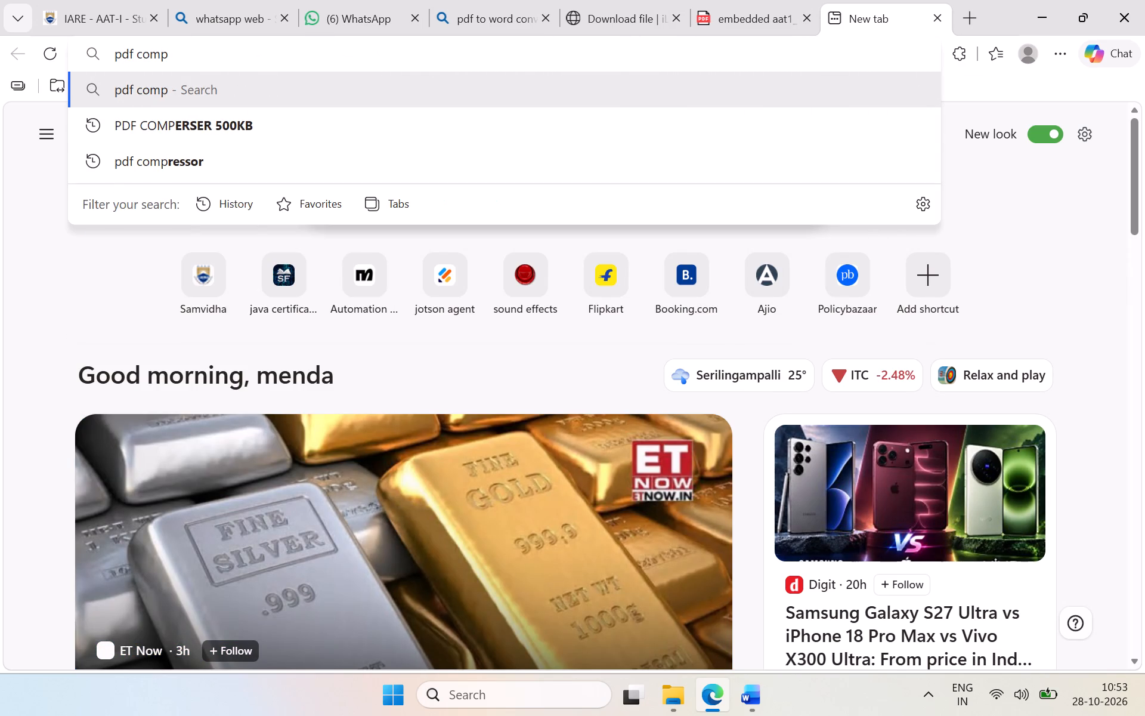
pyautogui.press('Down')
pyautogui.press('Down')
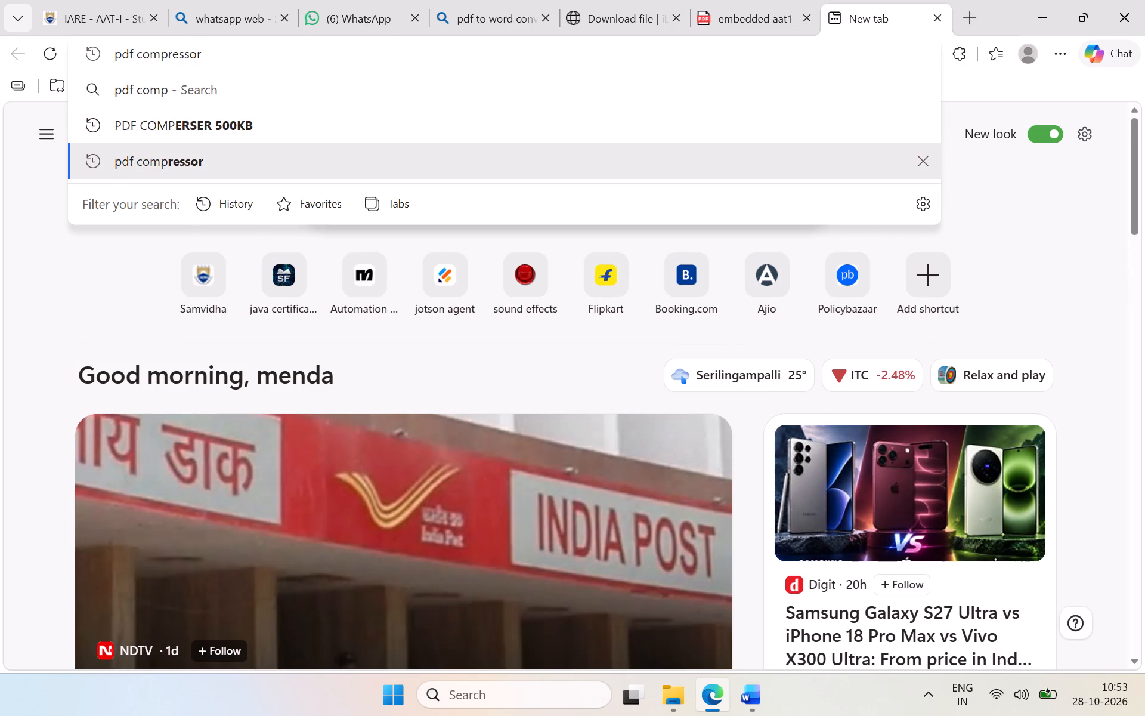
pyautogui.press('Return')
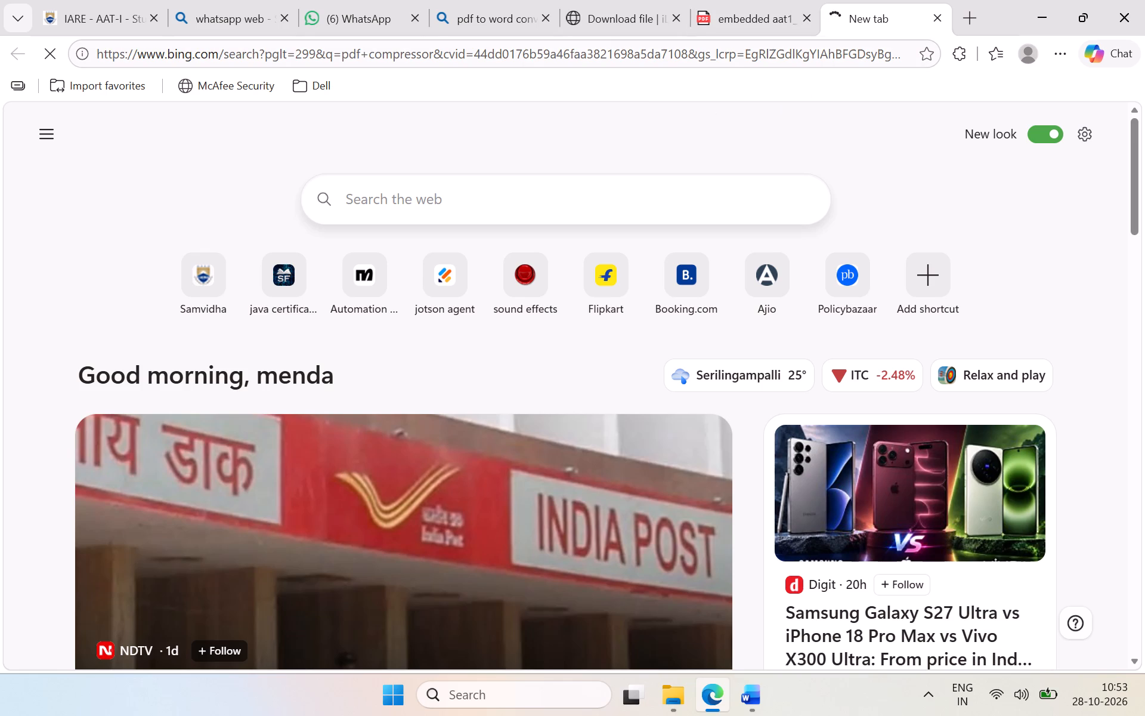
# Return to the AAT-I page and submit the AECD47 answer file again.
pyautogui.click(758, 1)
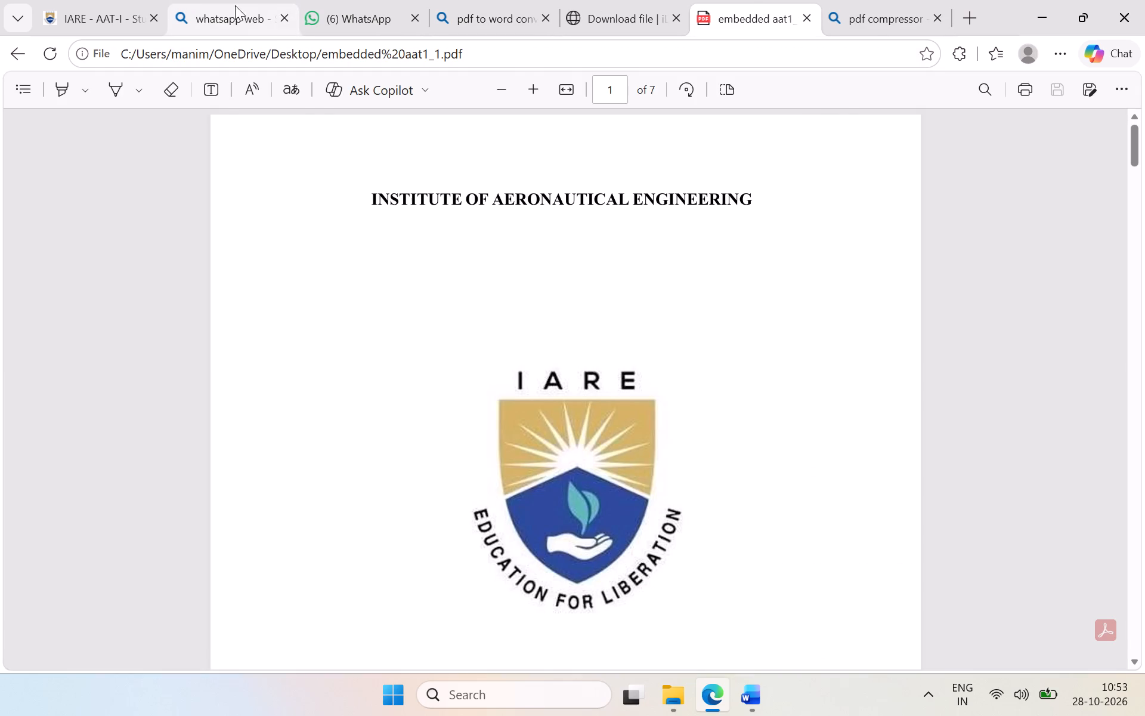
pyautogui.click(124, 0)
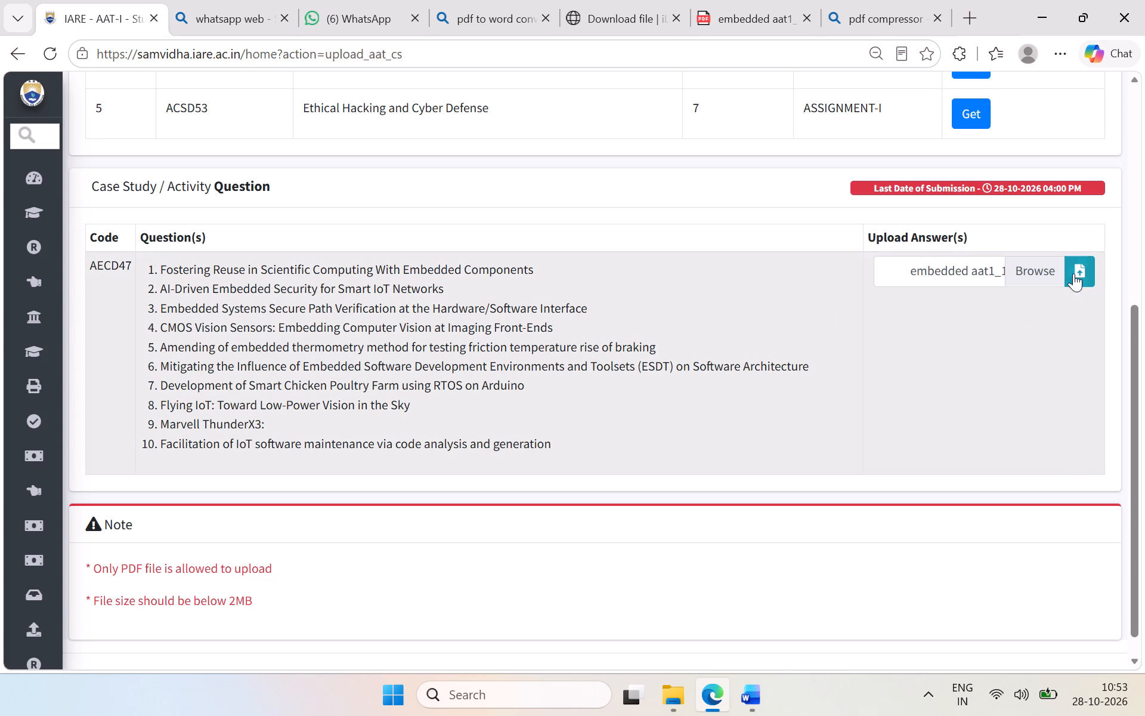
pyautogui.tripleClick(1076, 273)
pyautogui.click(1076, 273)
# Refine the web search to "pdf compressor 2 mb".
pyautogui.click(860, 0)
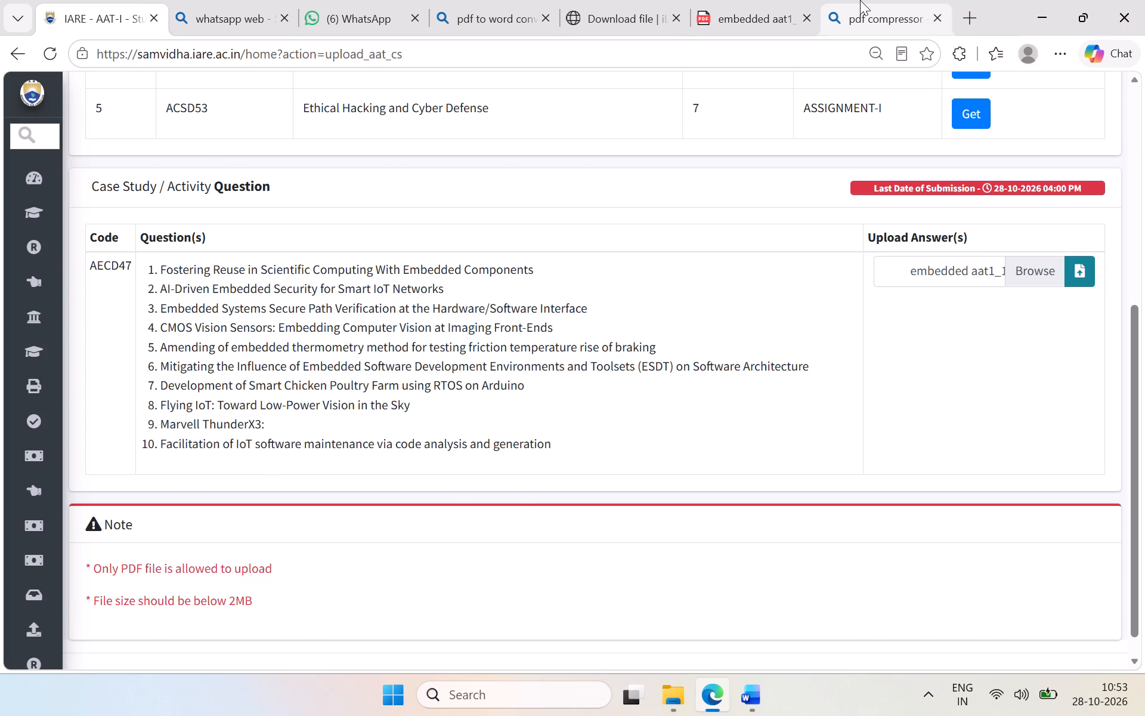
pyautogui.click(404, 126)
pyautogui.press('space')
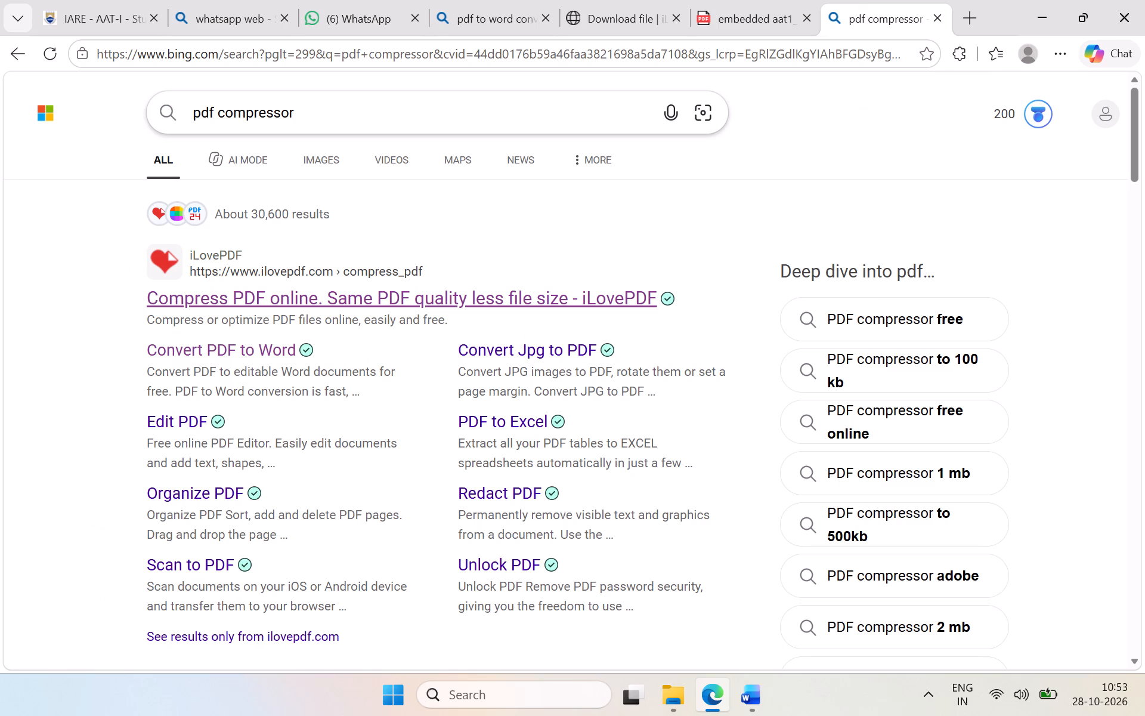
pyautogui.write('2m')
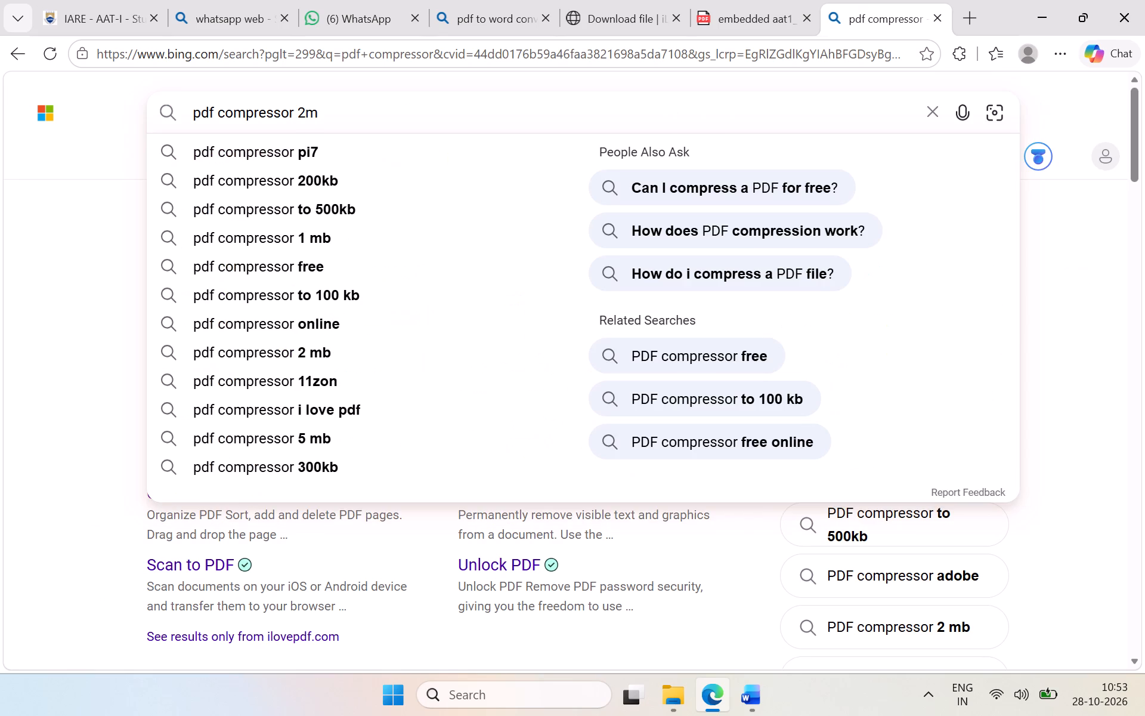
pyautogui.click(262, 150)
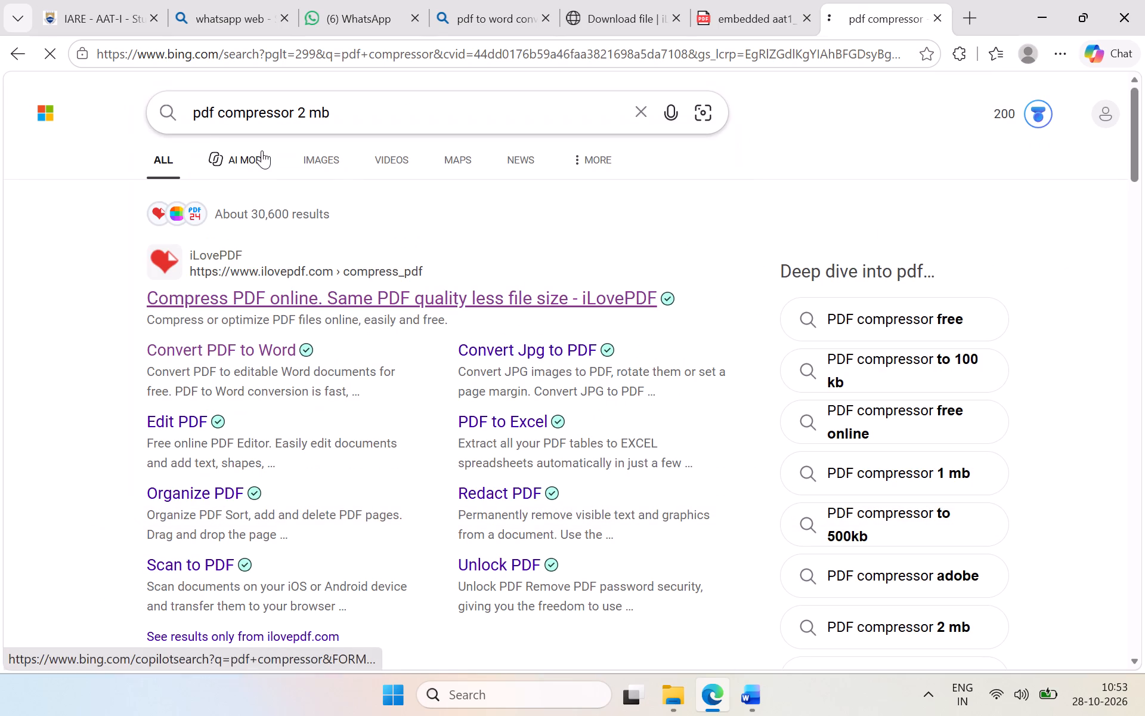
# Open the uploaded AECD47 answer from the AAT-I page, check its pages, close it and return to the course list.
pyautogui.click(60, 2)
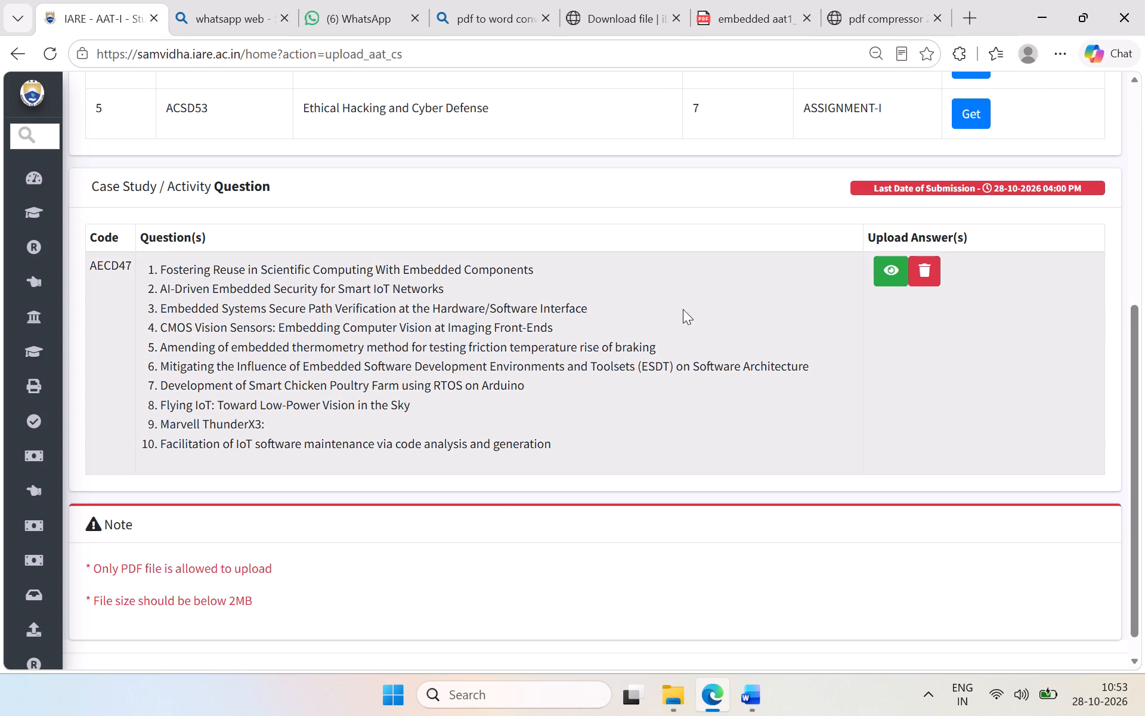
pyautogui.click(886, 276)
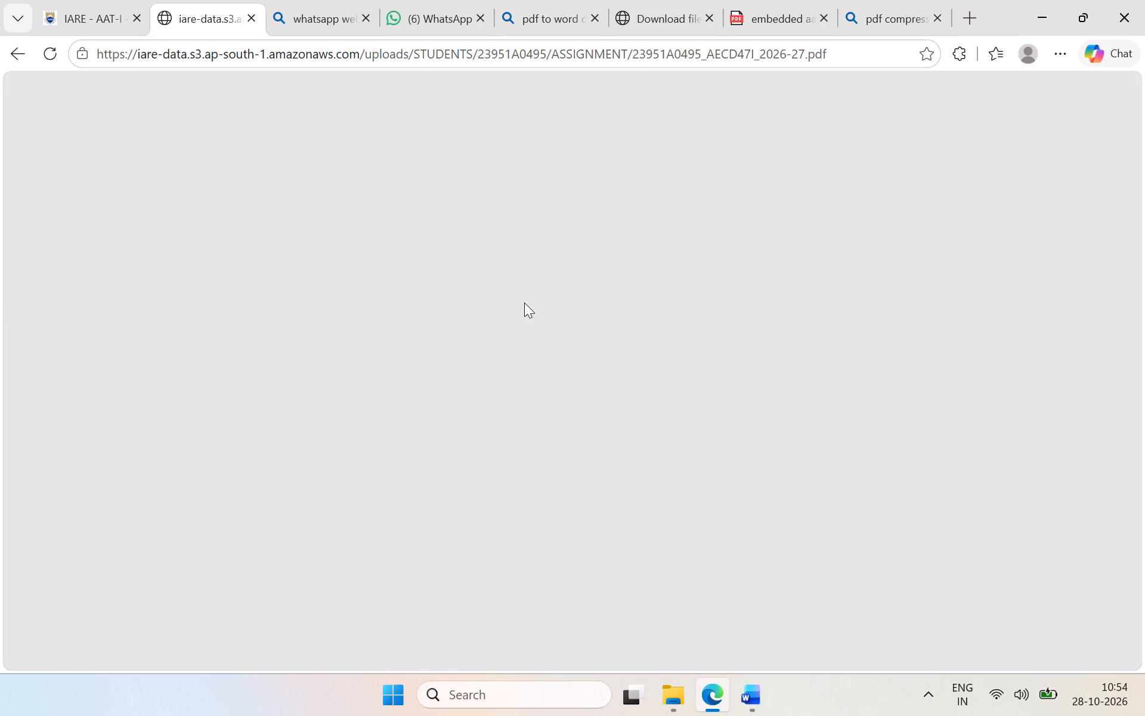
pyautogui.scroll(-3, 524, 303)
pyautogui.scroll(-6, 474, 327)
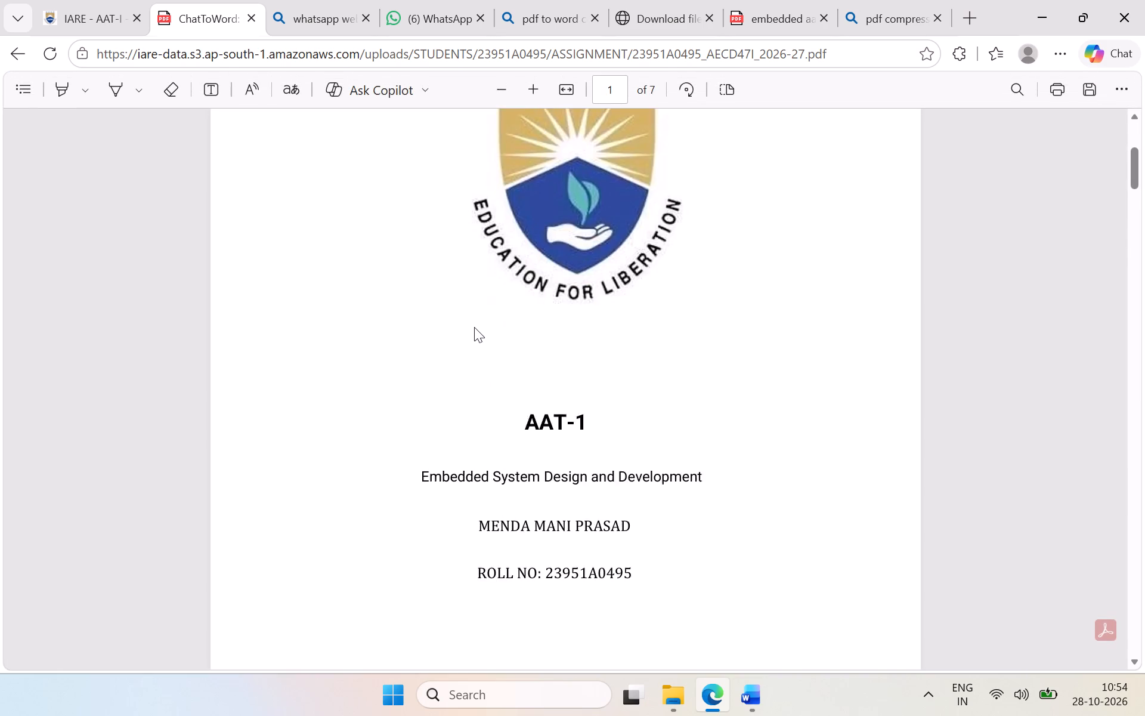
pyautogui.scroll(-16, 474, 327)
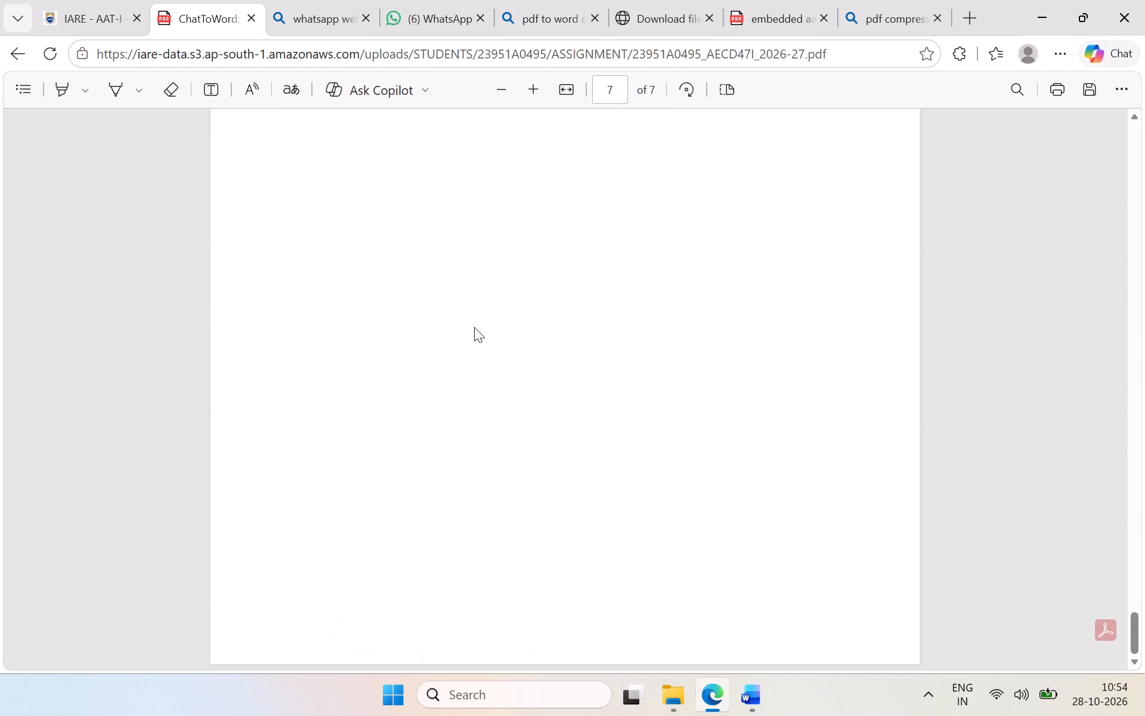
pyautogui.scroll(7, 474, 327)
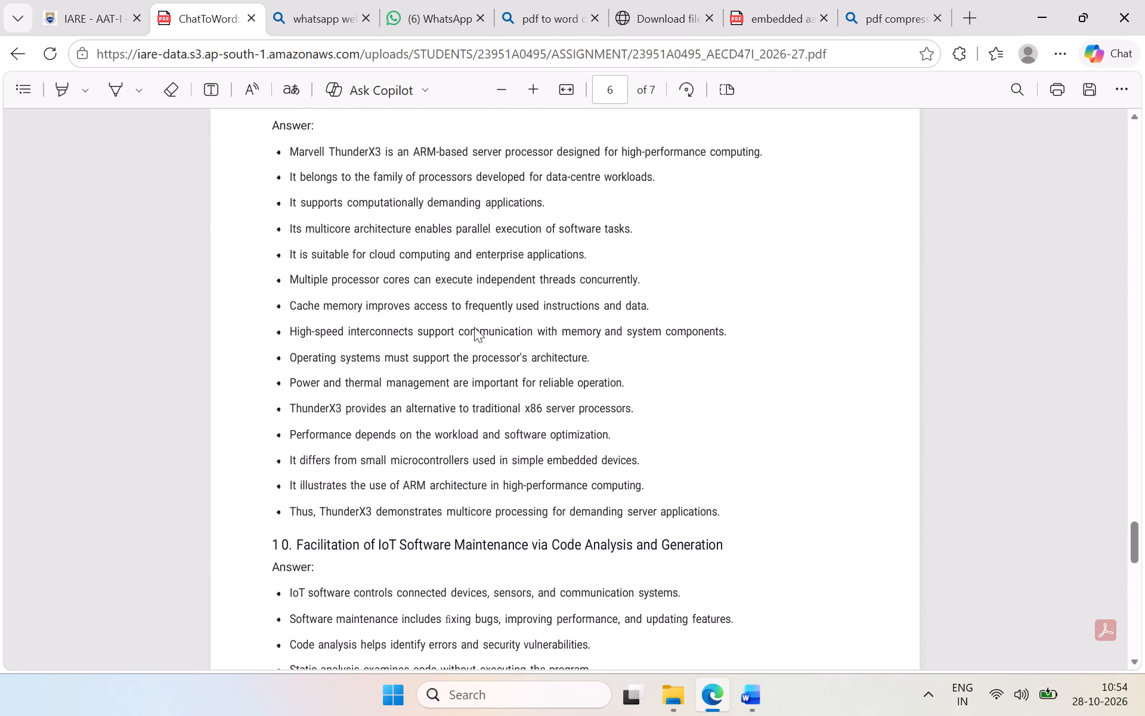
pyautogui.scroll(4, 474, 327)
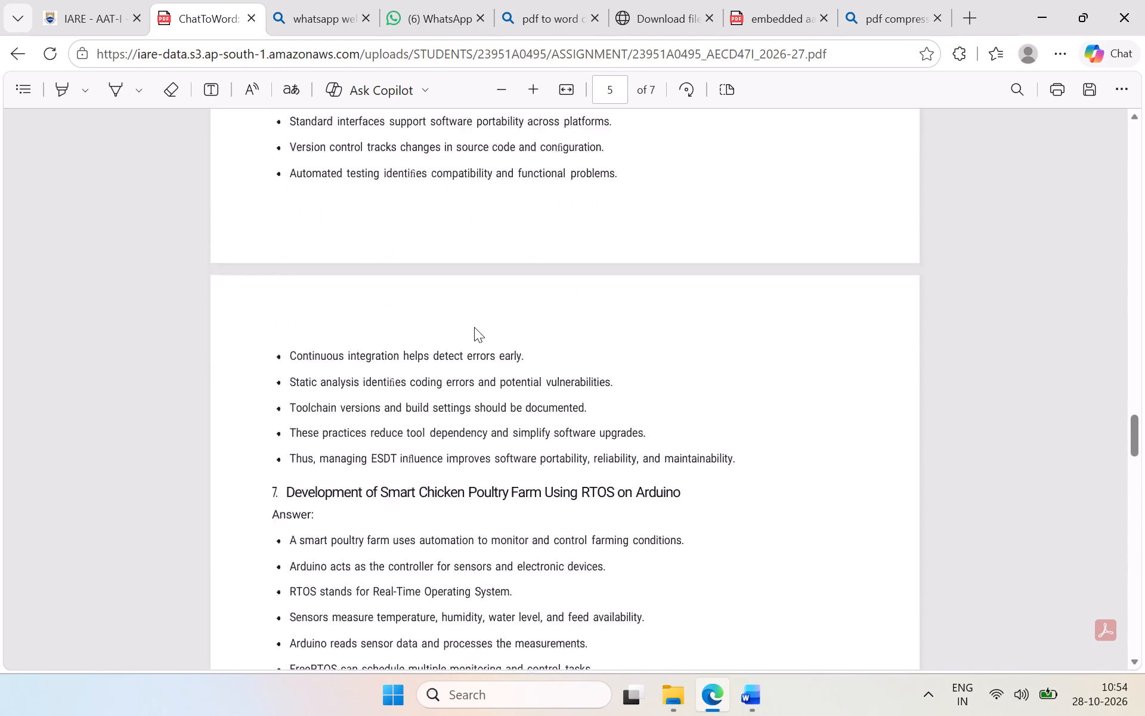
pyautogui.scroll(7, 474, 327)
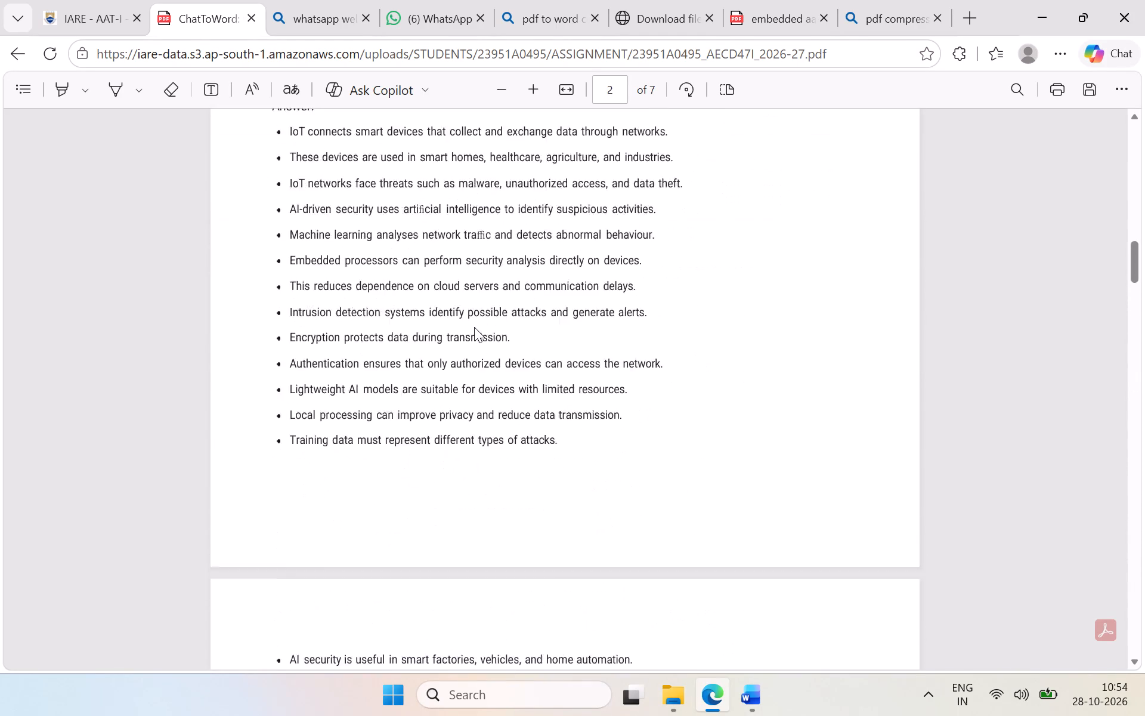
pyautogui.scroll(2, 474, 327)
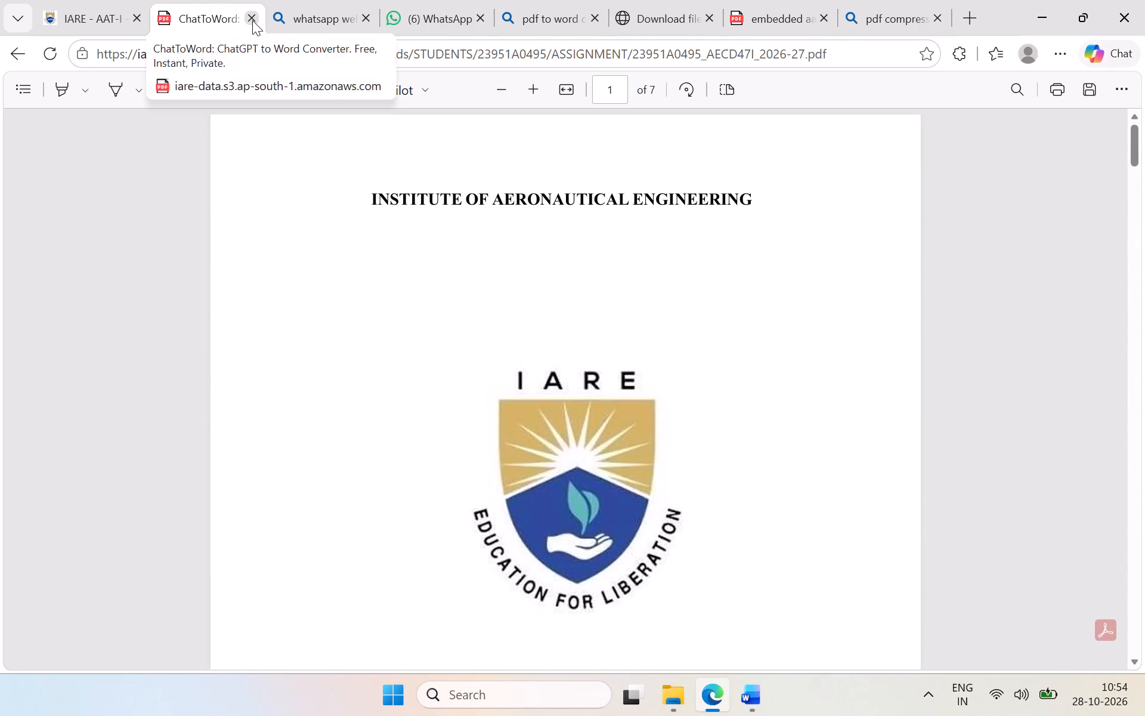
pyautogui.click(252, 20)
pyautogui.scroll(3, 310, 198)
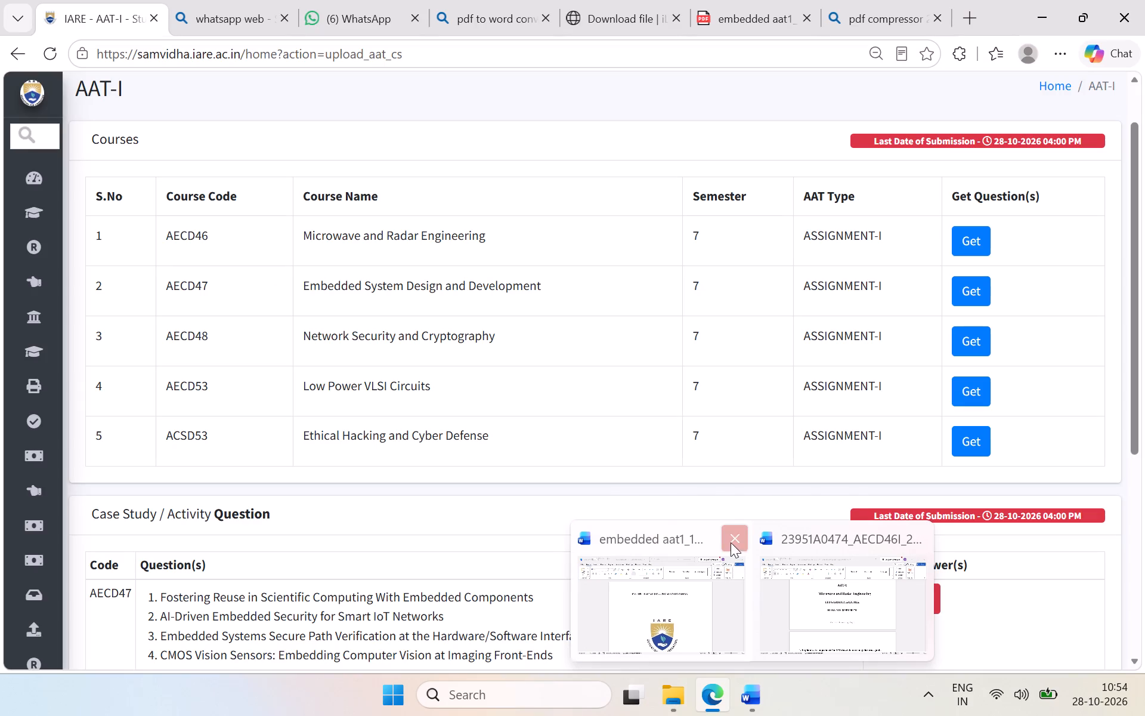
# Switch to the "embedded aat1_1" document in Word and examine its cover page.
pyautogui.click(720, 592)
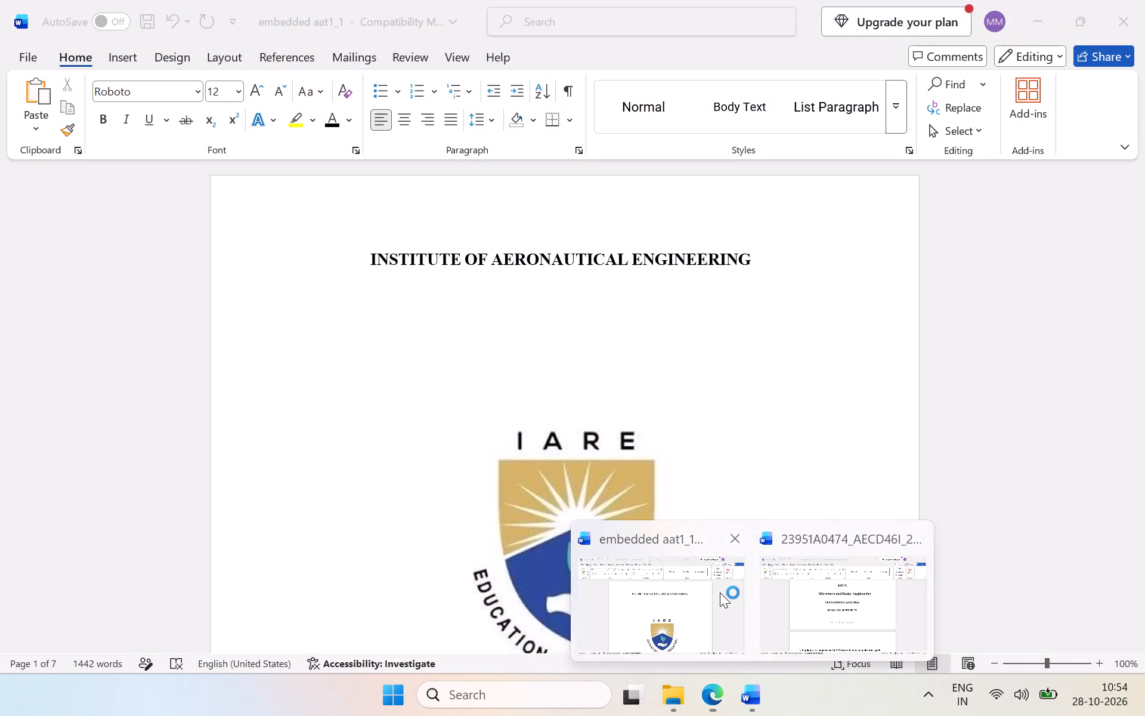
pyautogui.scroll(-2, 645, 383)
pyautogui.scroll(1, 645, 383)
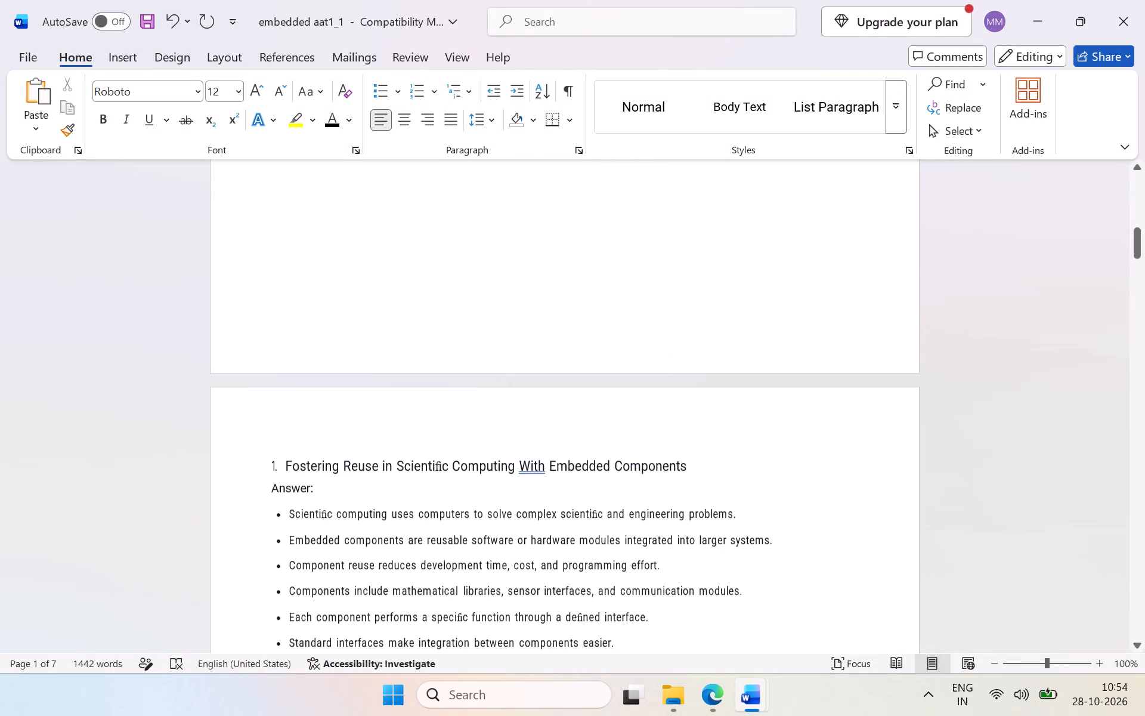
pyautogui.scroll(1, 645, 383)
pyautogui.scroll(-1, 645, 383)
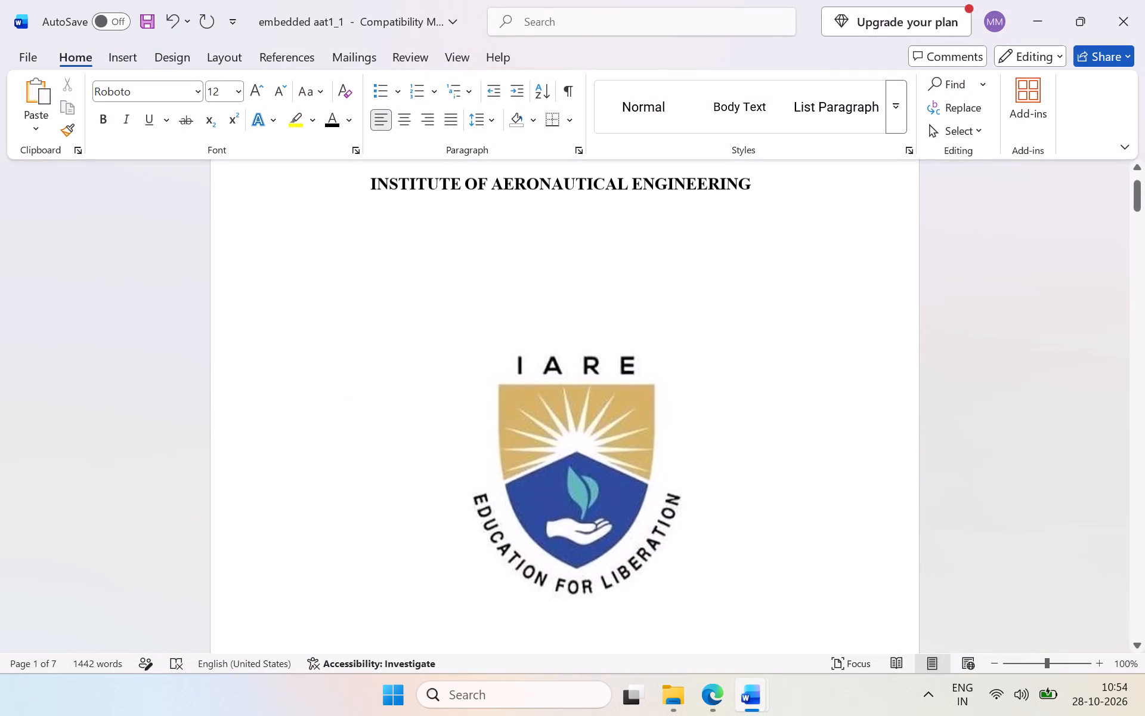
pyautogui.scroll(-1, 645, 383)
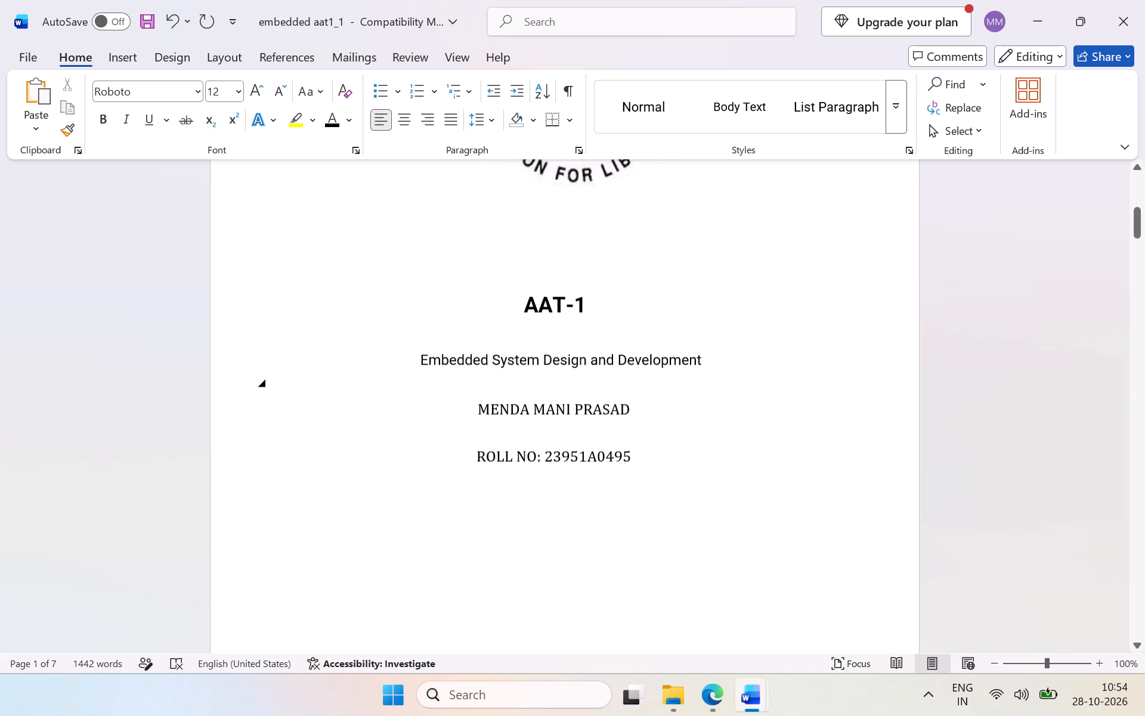
pyautogui.scroll(-1, 645, 383)
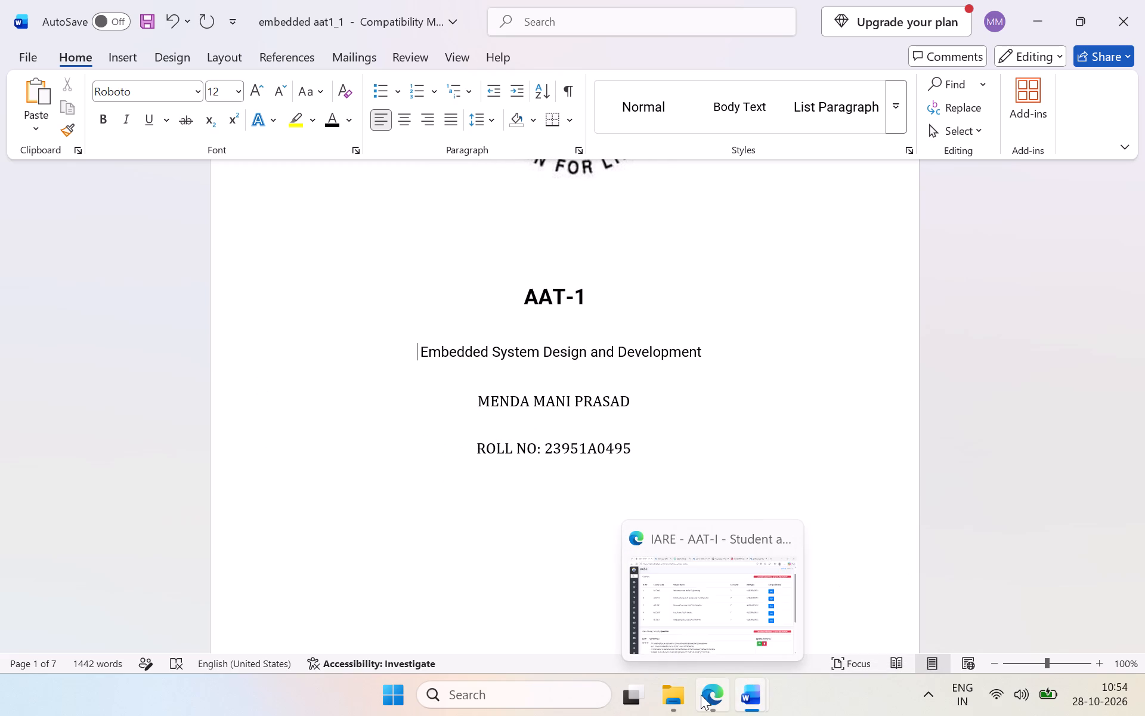
# Open the "network security aat1_1" Word document from the Downloads folder and enable editing.
pyautogui.click(682, 700)
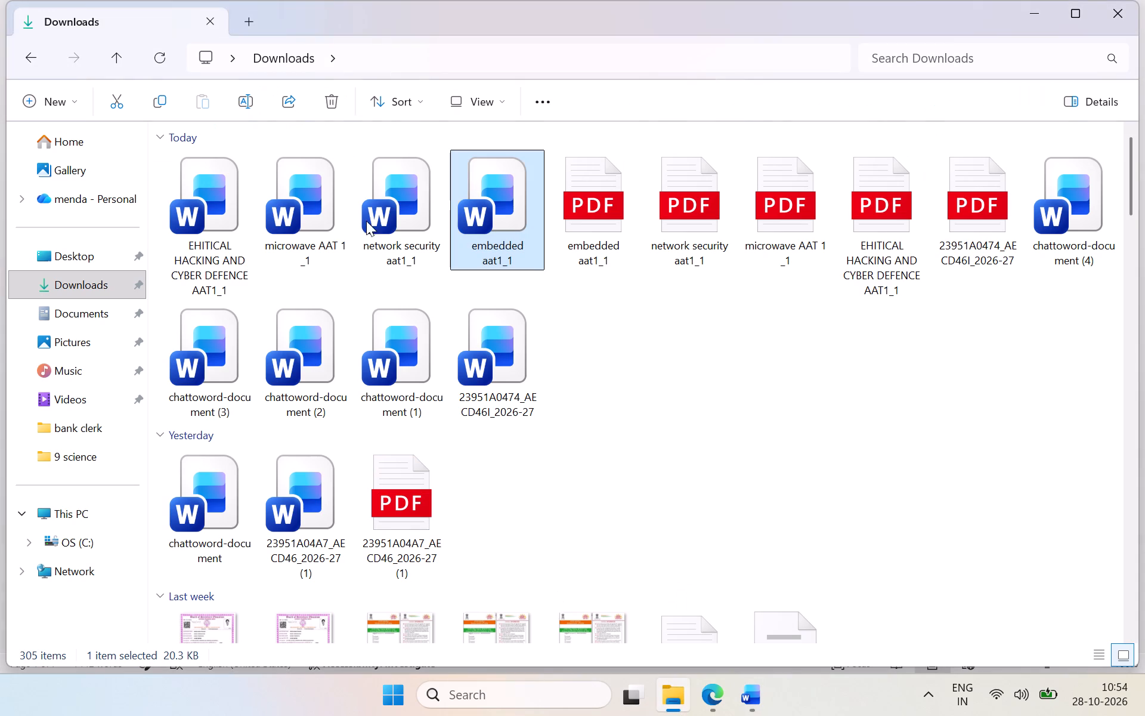
pyautogui.tripleClick(388, 189)
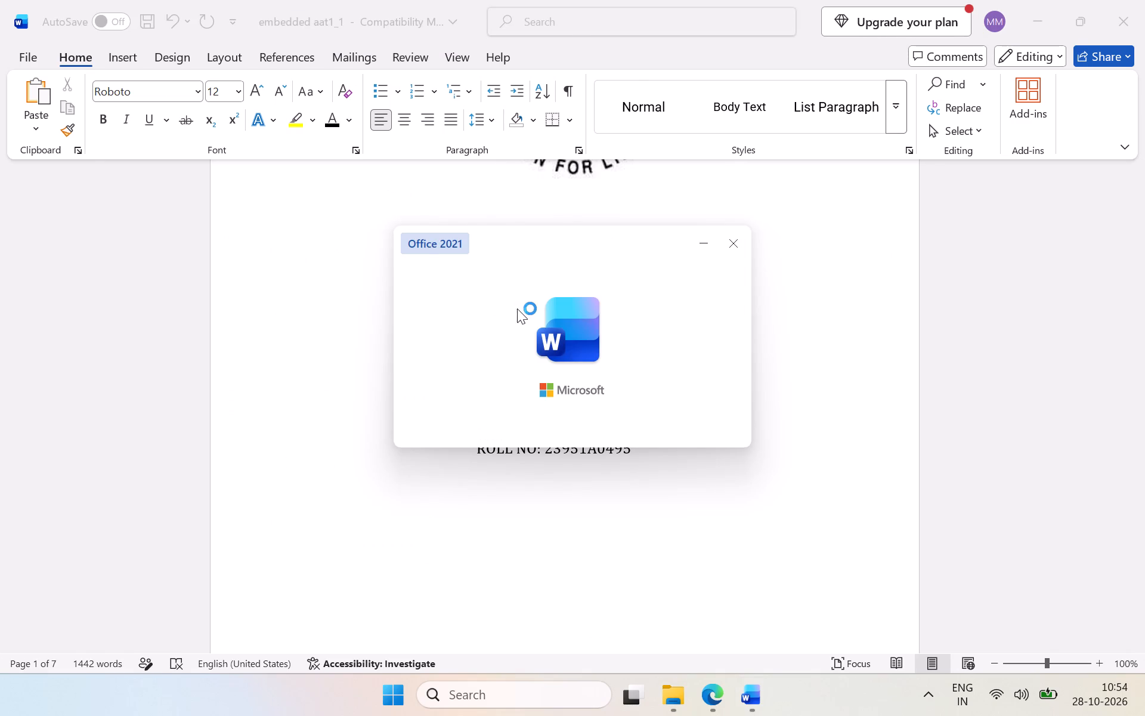
pyautogui.click(710, 78)
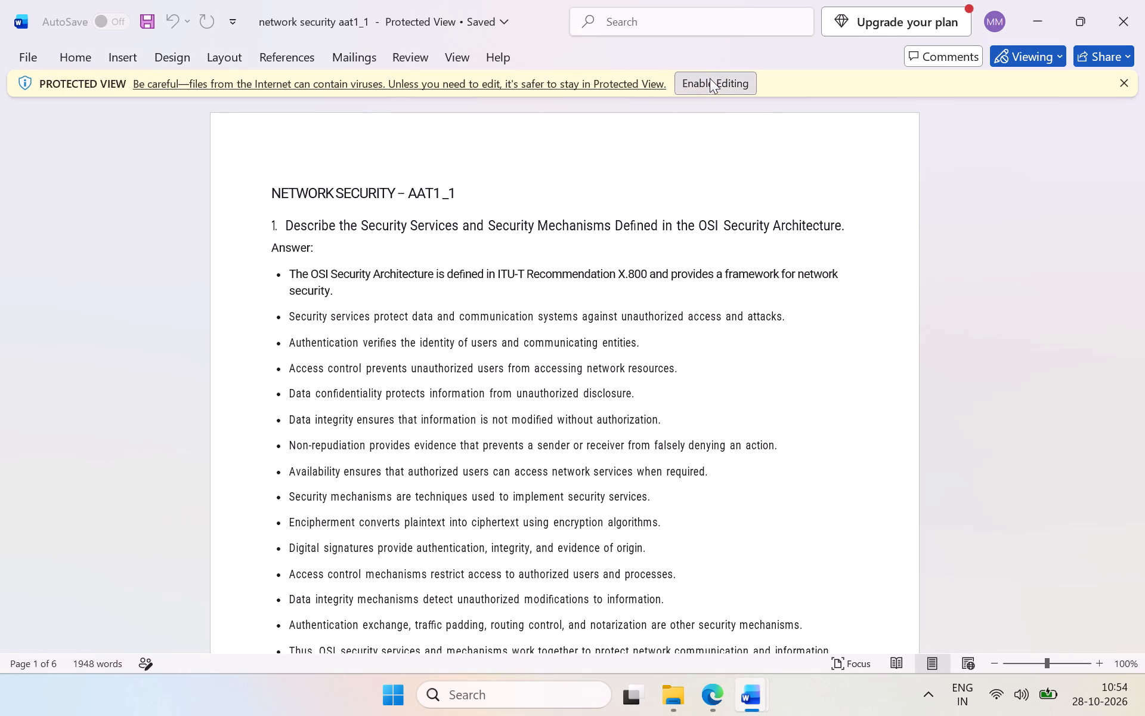
# Paste the copied text "Embedded System Design and Development" before the NETWORK SECURITY heading at the start of the document.
pyautogui.click(278, 226)
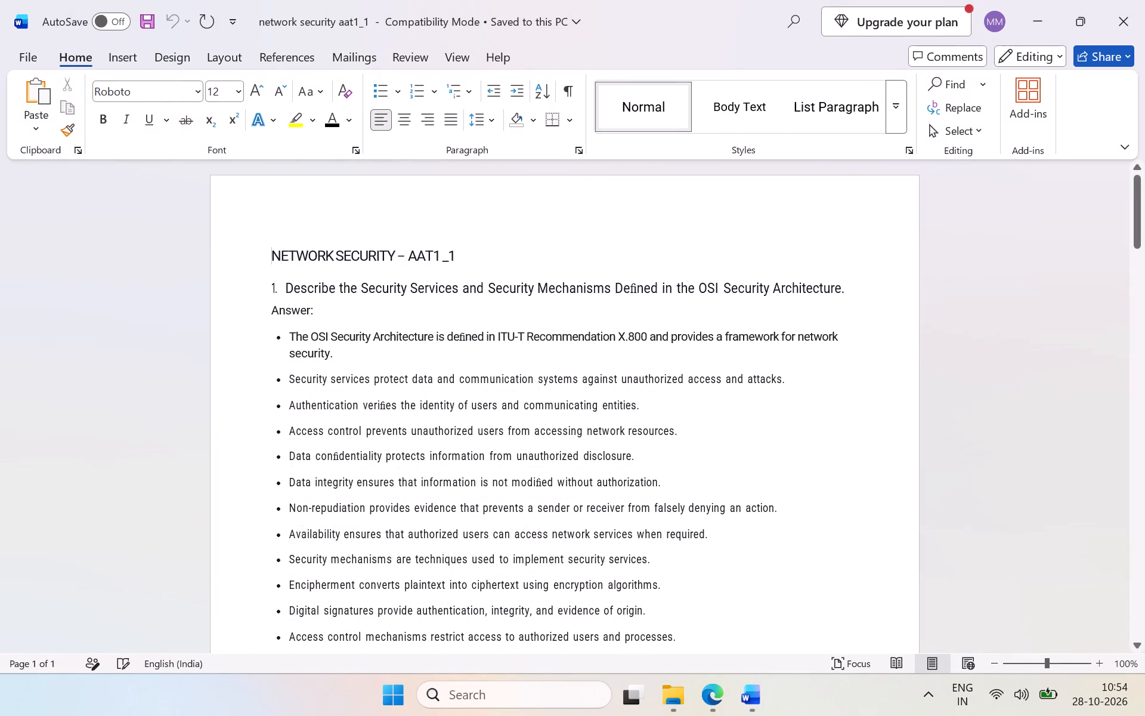
pyautogui.click(278, 226)
pyautogui.press('Left')
pyautogui.hotkey('ctrl', 'v')
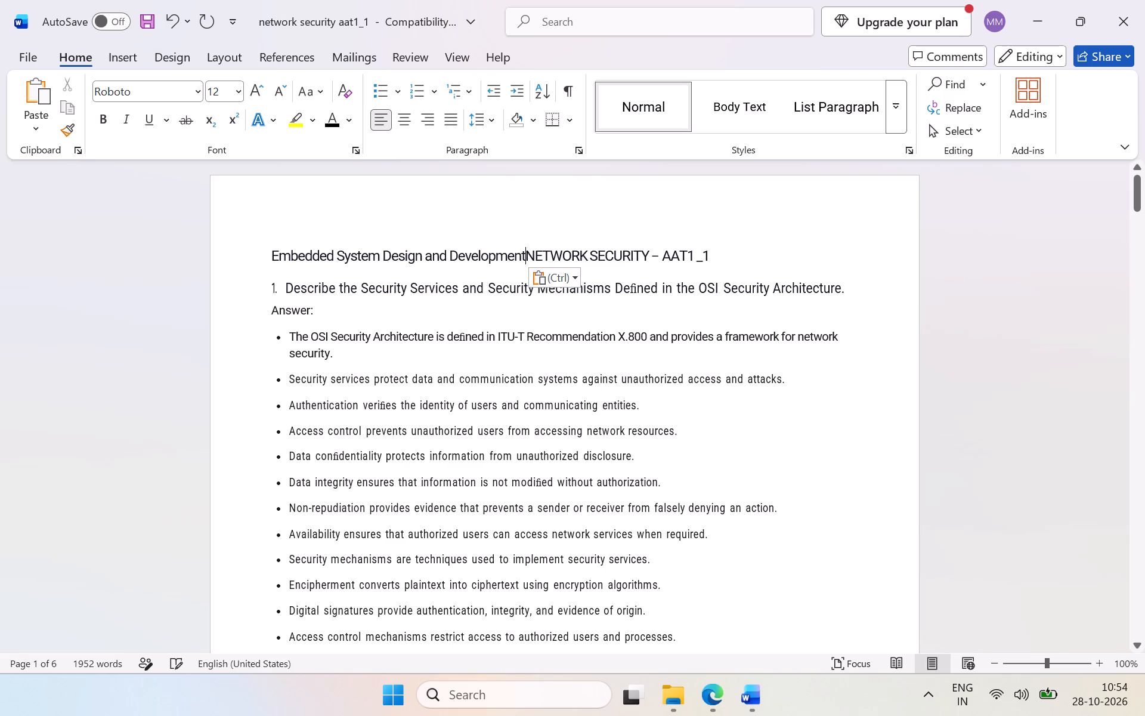
# Undo the paste of the embedded course name before the NETWORK SECURITY heading.
pyautogui.hotkey('ctrl', 'z')
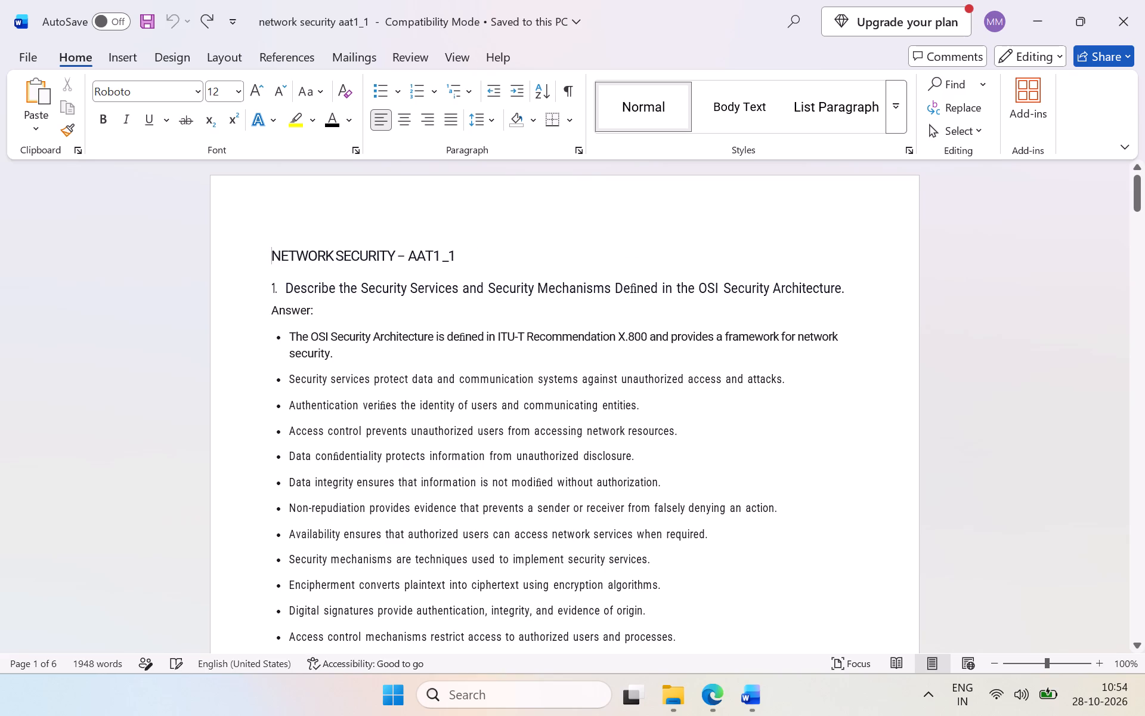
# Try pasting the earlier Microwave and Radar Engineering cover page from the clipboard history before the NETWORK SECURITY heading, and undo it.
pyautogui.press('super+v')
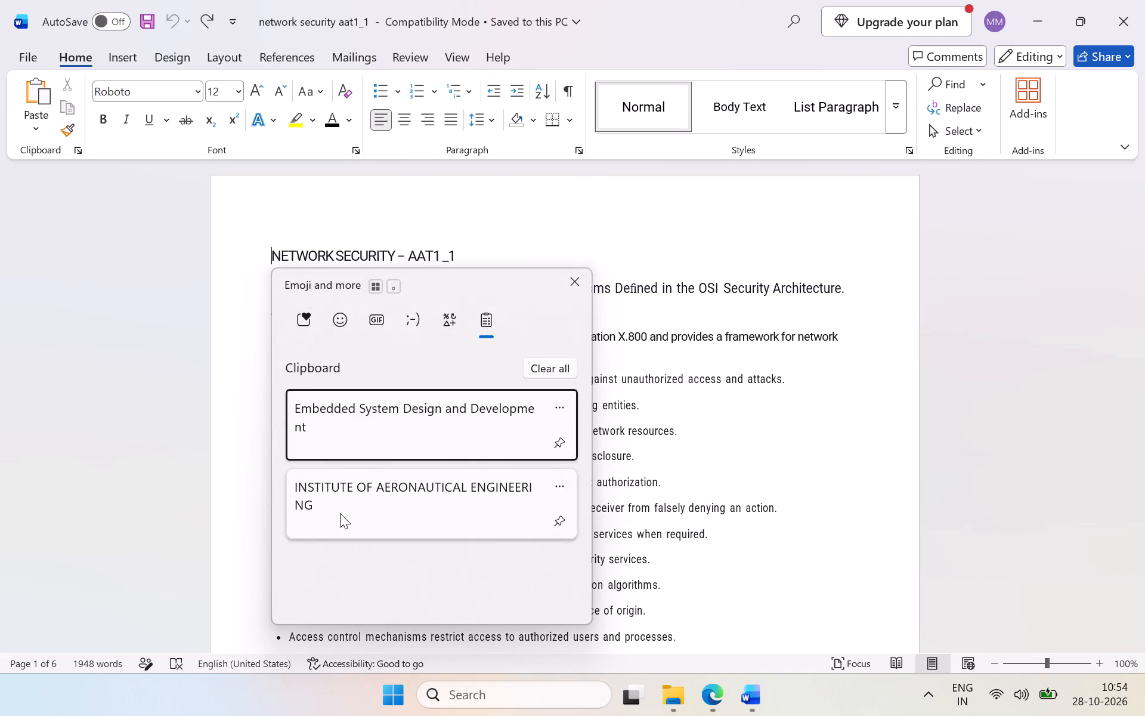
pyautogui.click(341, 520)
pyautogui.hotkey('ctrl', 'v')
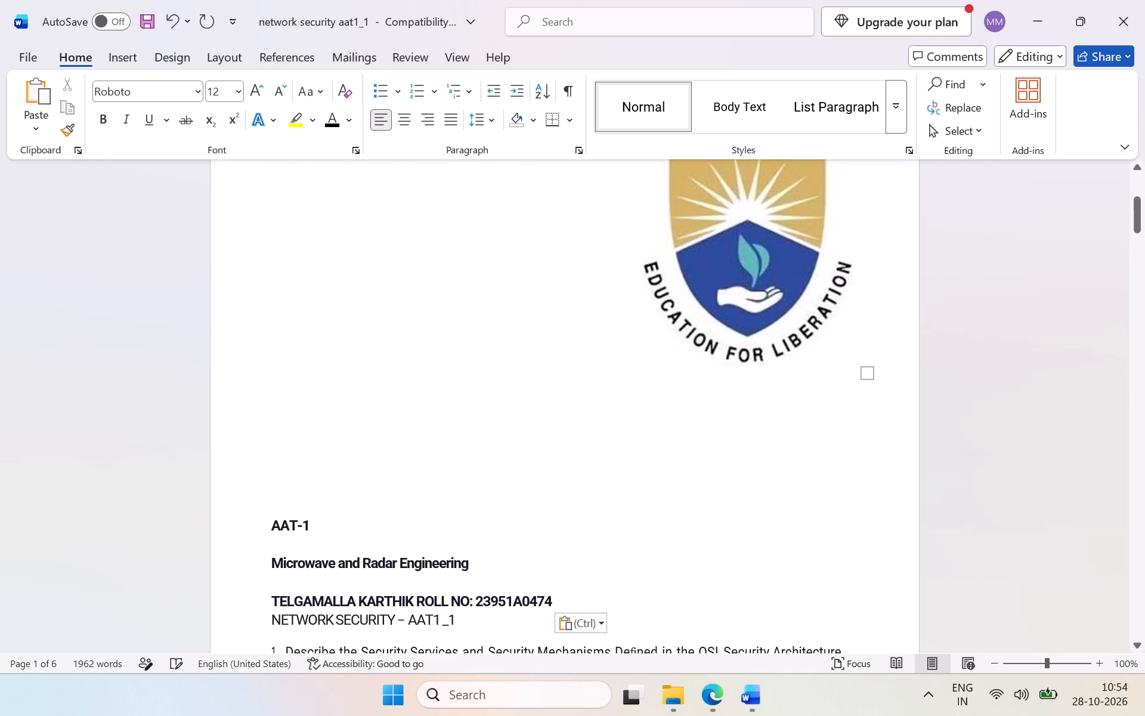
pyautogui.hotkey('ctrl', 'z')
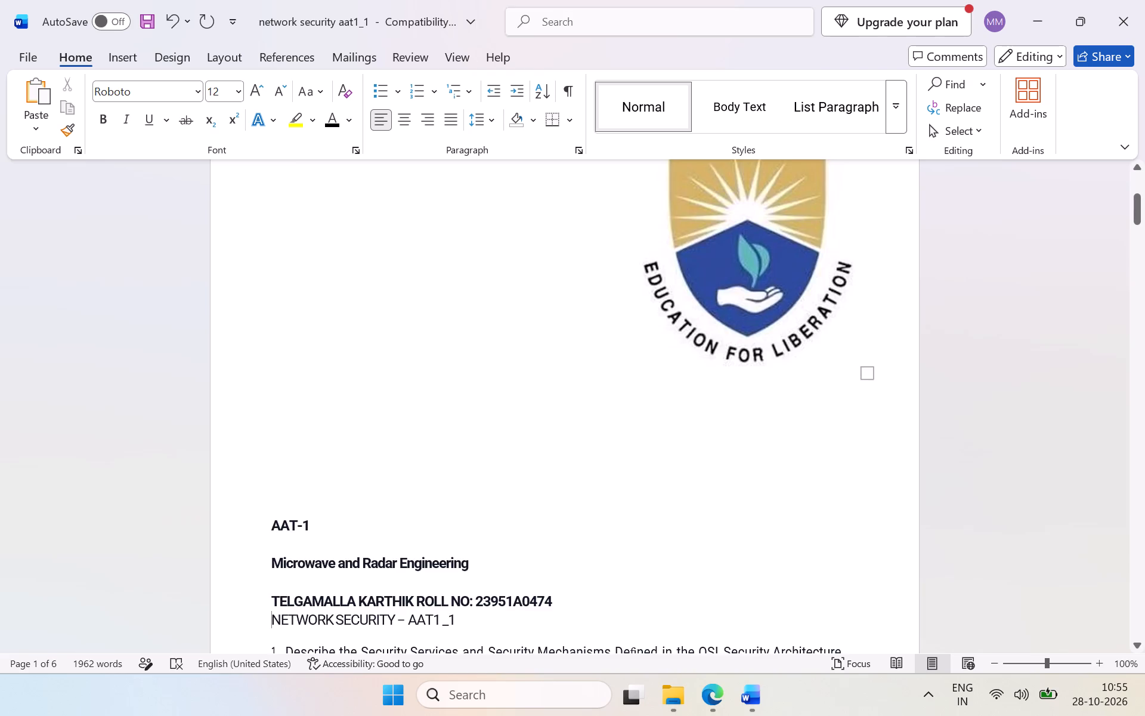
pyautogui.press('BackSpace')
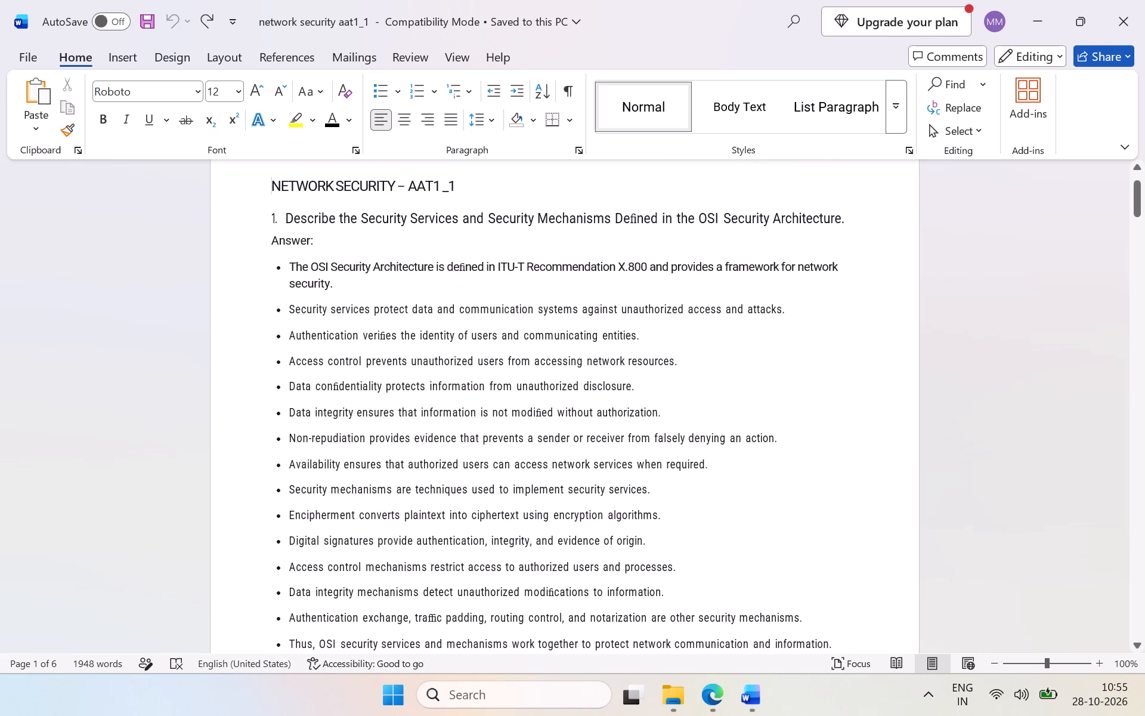
# Delete the "NETWORK SECURITY – AAT1_1" heading, leaving an empty line above question 1.
pyautogui.press('Delete')
pyautogui.press('Delete')
pyautogui.press('Delete')
pyautogui.press('Delete')
pyautogui.press('Delete')
pyautogui.press('Delete')
pyautogui.press('Delete')
pyautogui.press('Delete')
pyautogui.press('Delete')
pyautogui.press('Delete')
pyautogui.press('Delete')
pyautogui.press('Delete')
pyautogui.press('Delete')
pyautogui.press('Delete')
pyautogui.press('Delete')
pyautogui.press('Delete')
pyautogui.press('Delete')
pyautogui.press('Delete')
pyautogui.press('Delete')
pyautogui.press('Delete')
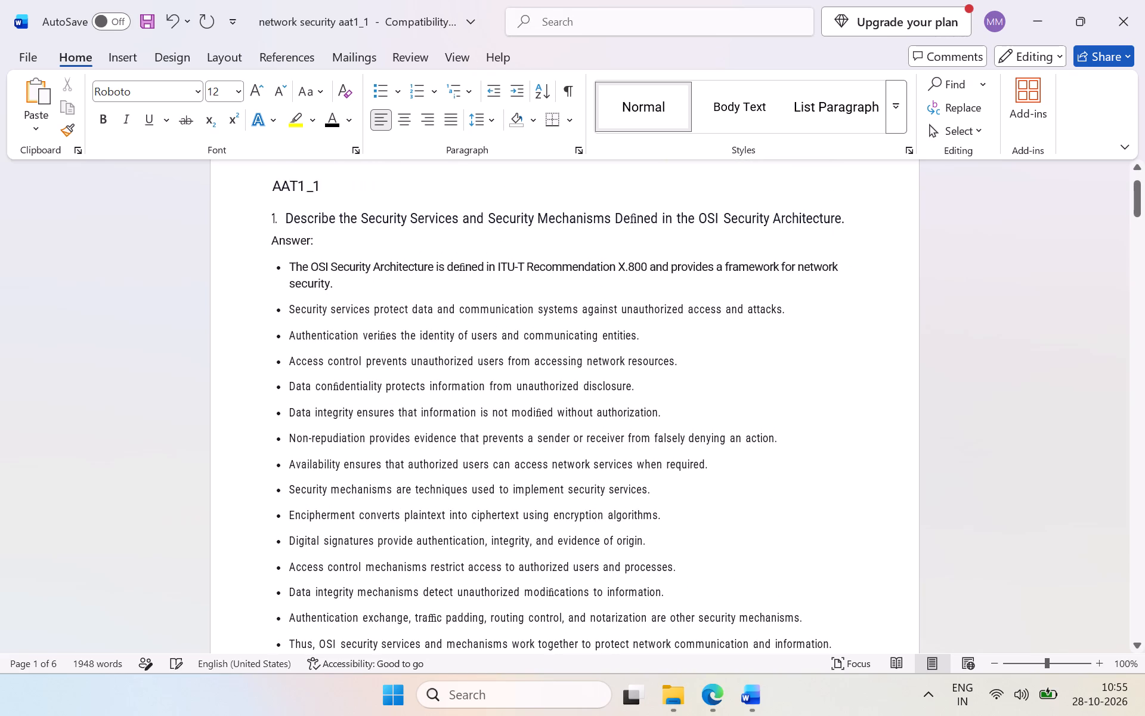
pyautogui.press('Delete')
pyautogui.press('Delete')
pyautogui.press('Return')
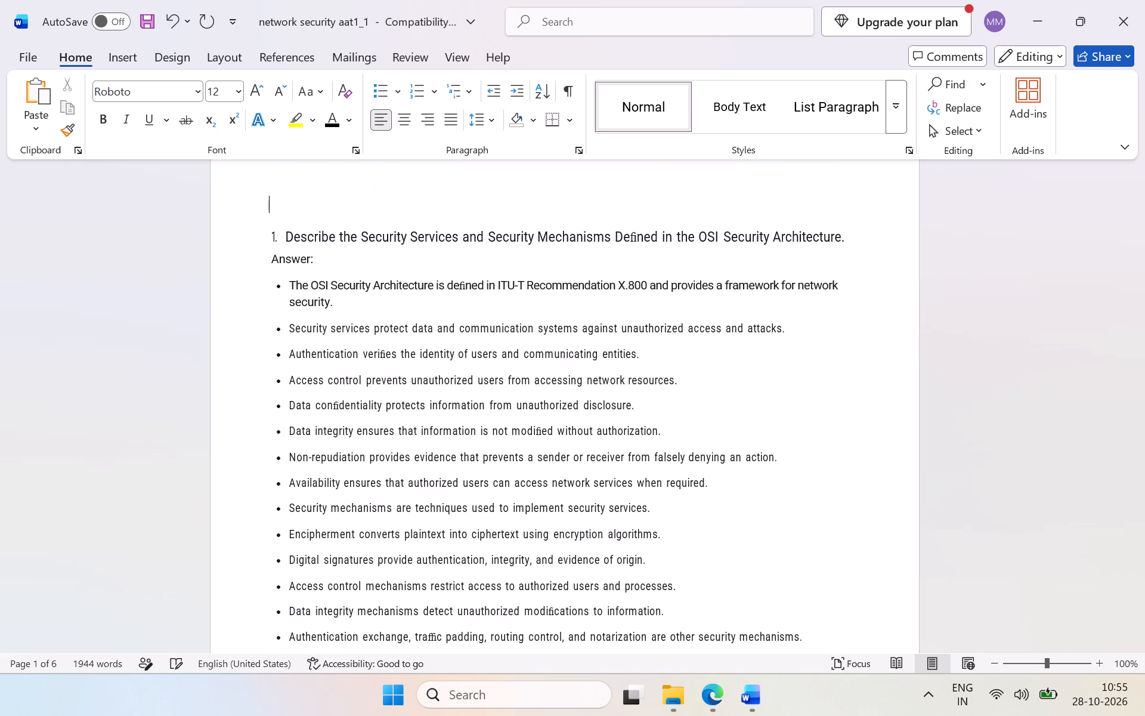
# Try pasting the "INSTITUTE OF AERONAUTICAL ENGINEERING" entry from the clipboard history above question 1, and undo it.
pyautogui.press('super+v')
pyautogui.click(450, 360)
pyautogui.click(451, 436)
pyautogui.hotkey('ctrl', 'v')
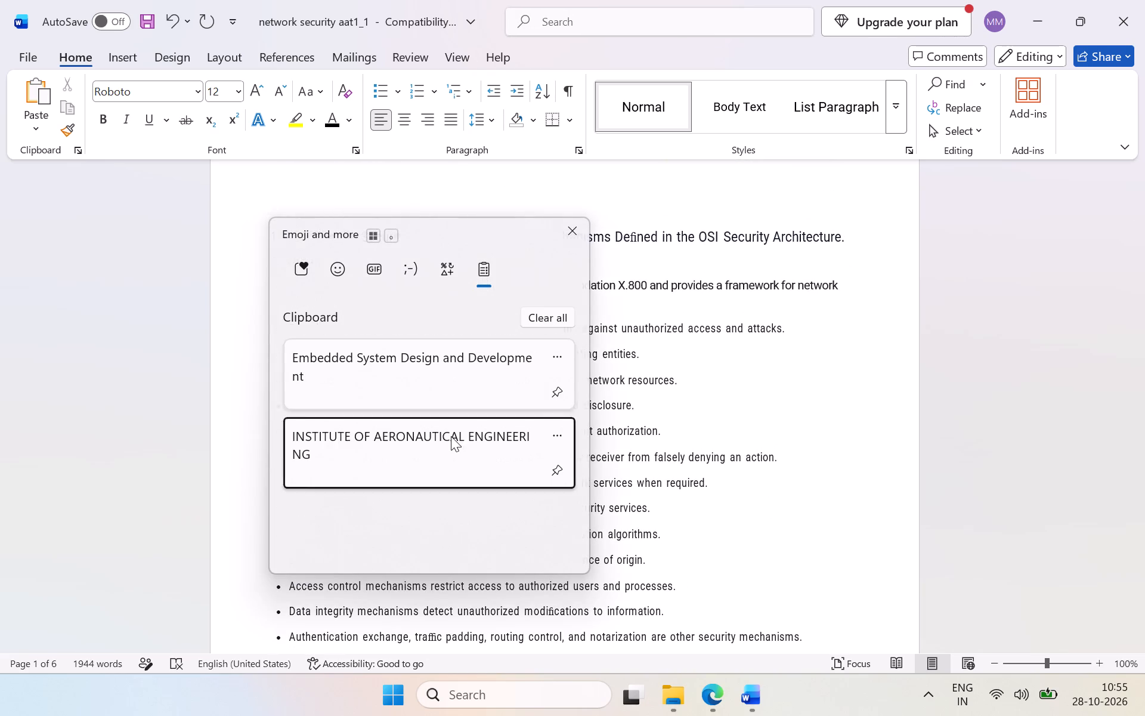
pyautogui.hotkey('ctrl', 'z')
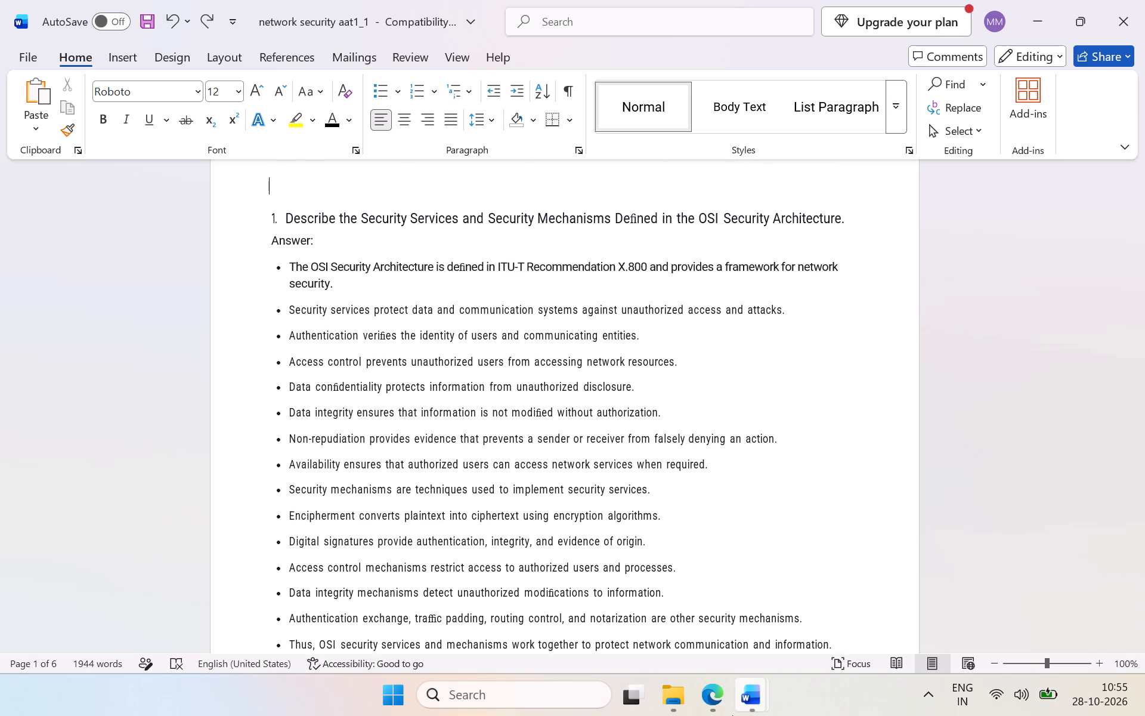
# Copy the entire cover page from the "embedded aat1_1" document and paste it above question 1 in "network security aat1_1".
pyautogui.click(743, 600)
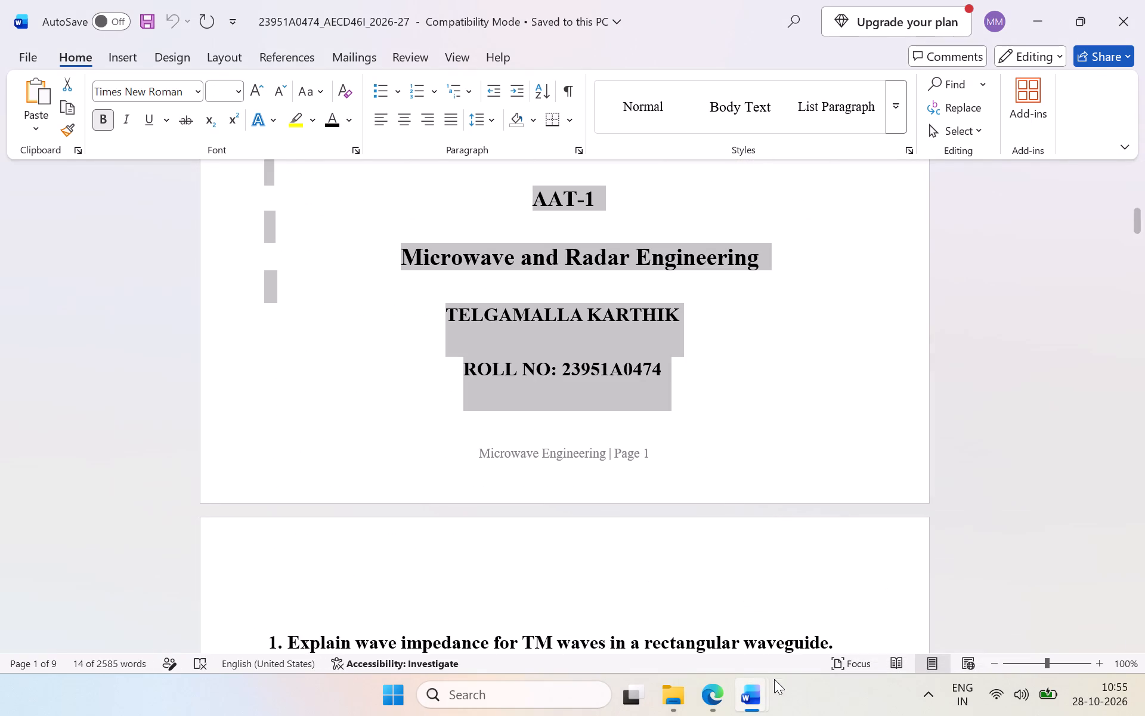
pyautogui.click(559, 609)
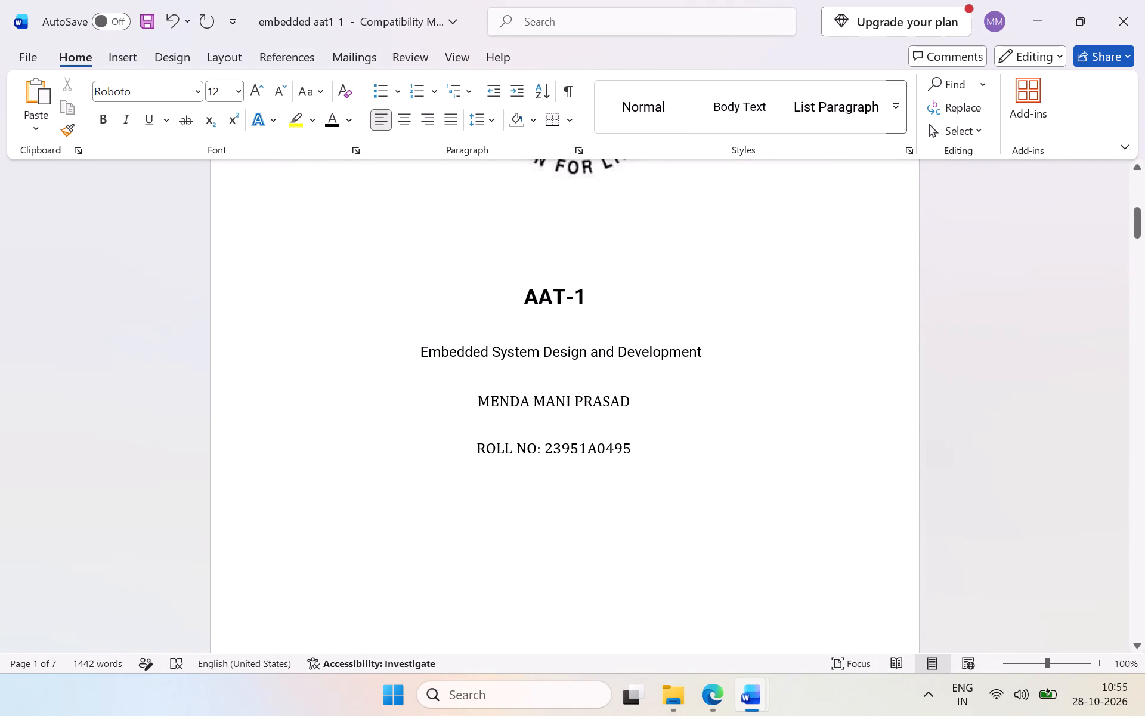
pyautogui.moveTo(691, 481); pyautogui.dragTo(324, 90)
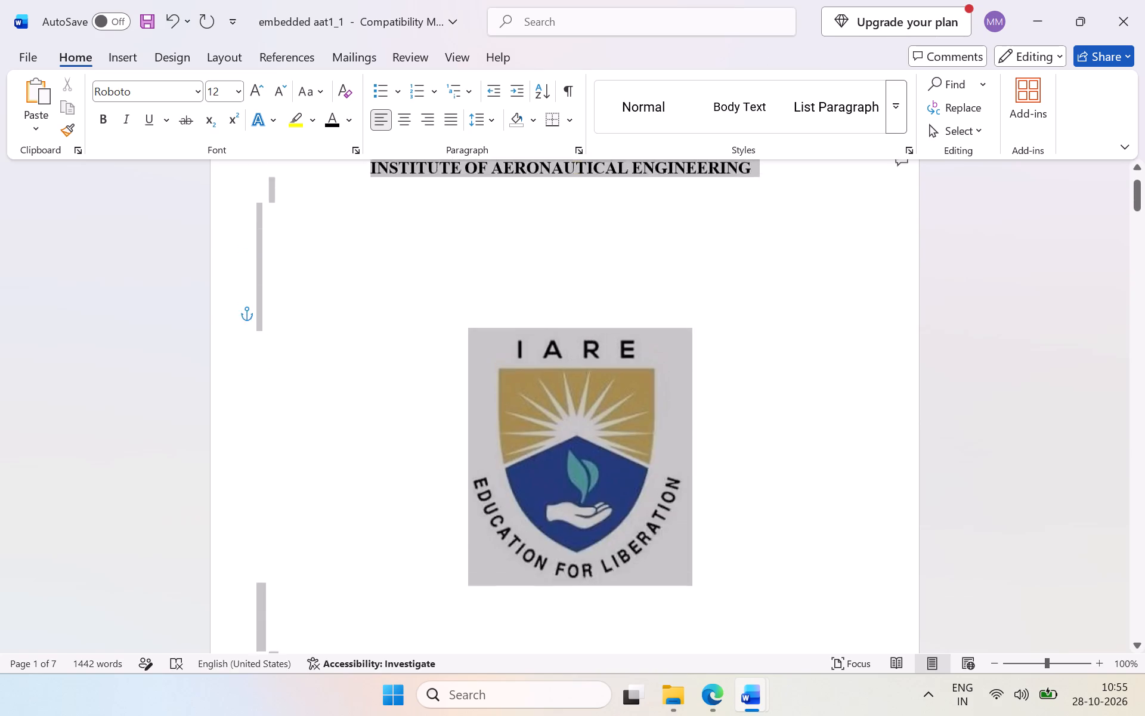
pyautogui.moveTo(324, 90); pyautogui.dragTo(323, 126)
pyautogui.hotkey('ctrl', 'c')
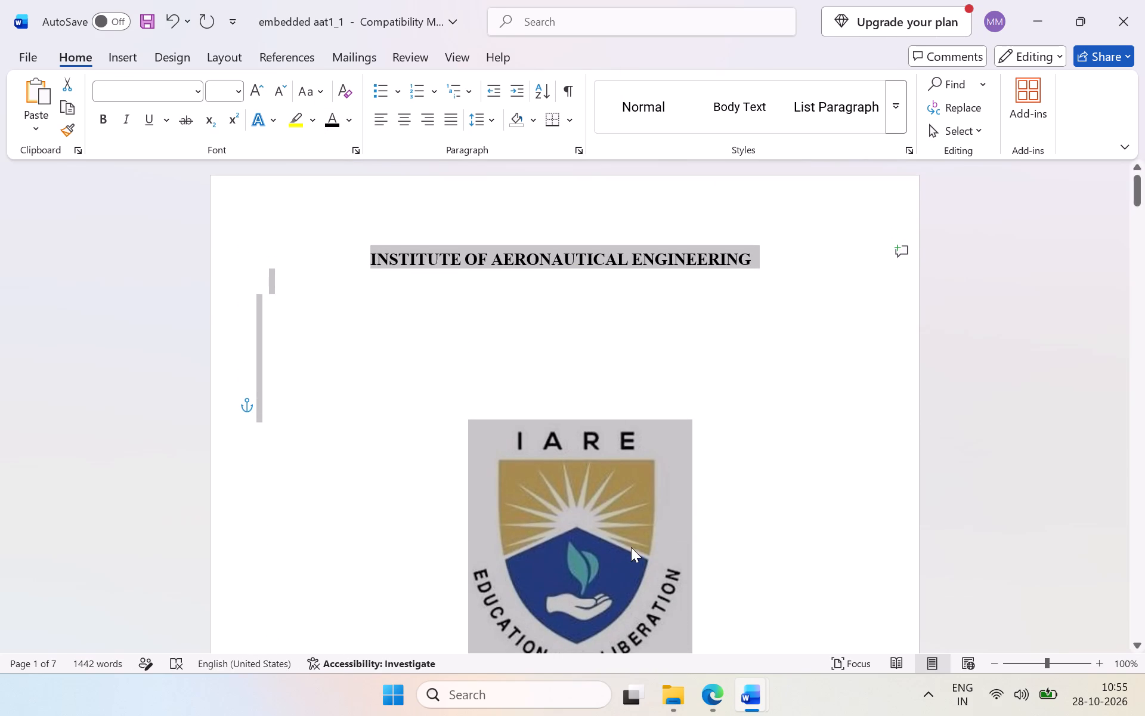
pyautogui.click(906, 598)
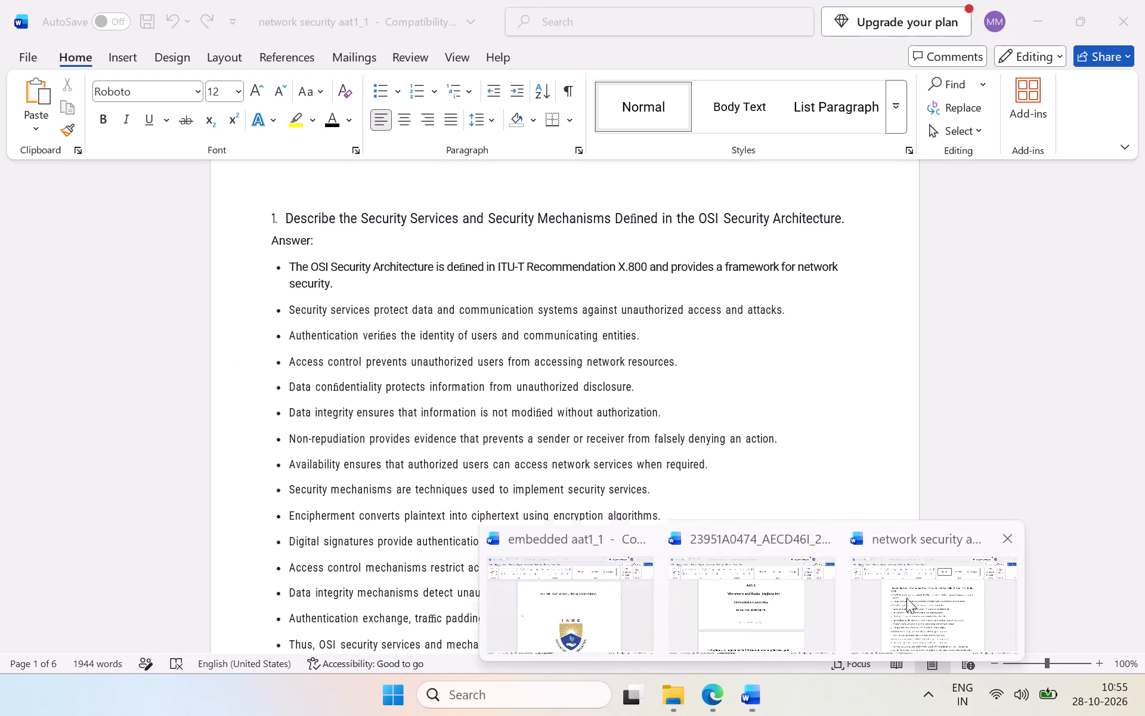
pyautogui.hotkey('ctrl', 'v')
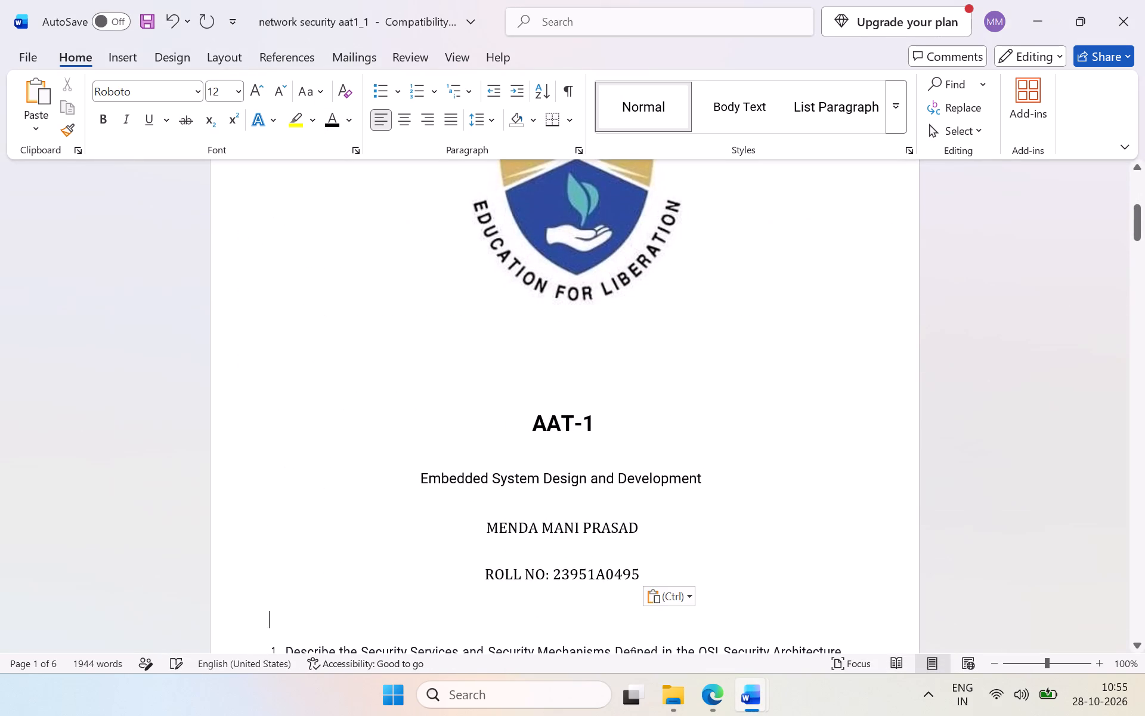
# Insert blank lines after the roll number so that question 1 starts on the second page.
pyautogui.scroll(2, 661, 449)
pyautogui.scroll(-1, 661, 449)
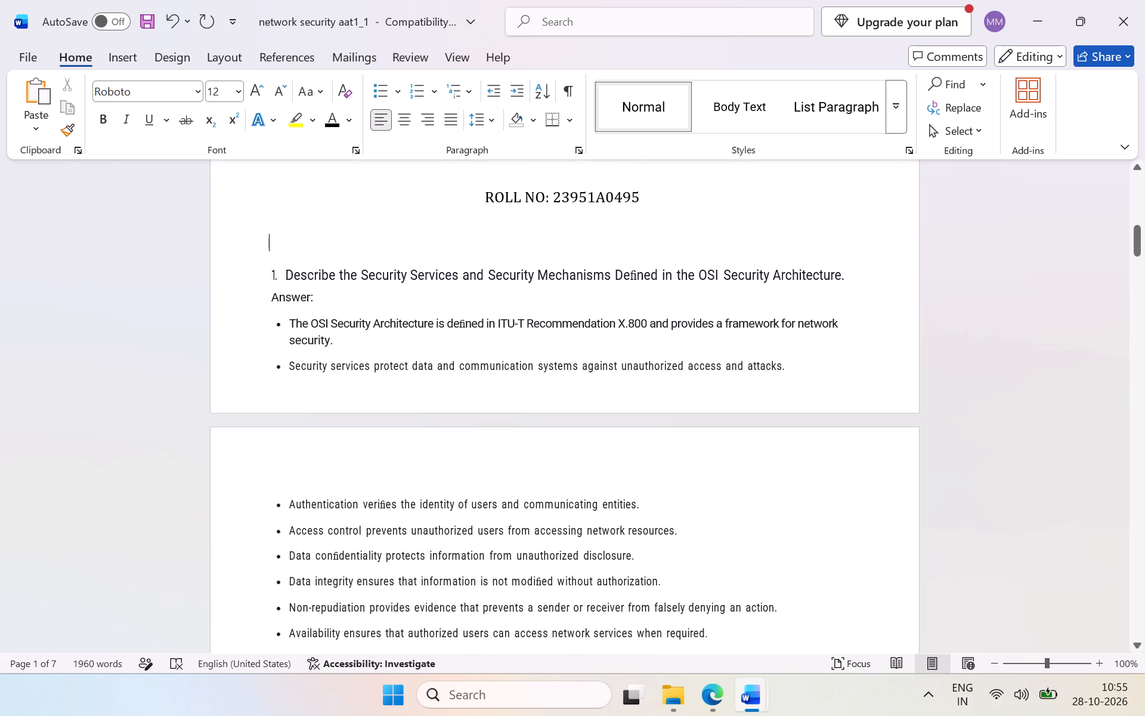
pyautogui.press('Return')
pyautogui.press('Return')
pyautogui.press('Return')
pyautogui.press('Return')
pyautogui.press('Return')
pyautogui.press('Return')
pyautogui.press('Return')
pyautogui.press('Return')
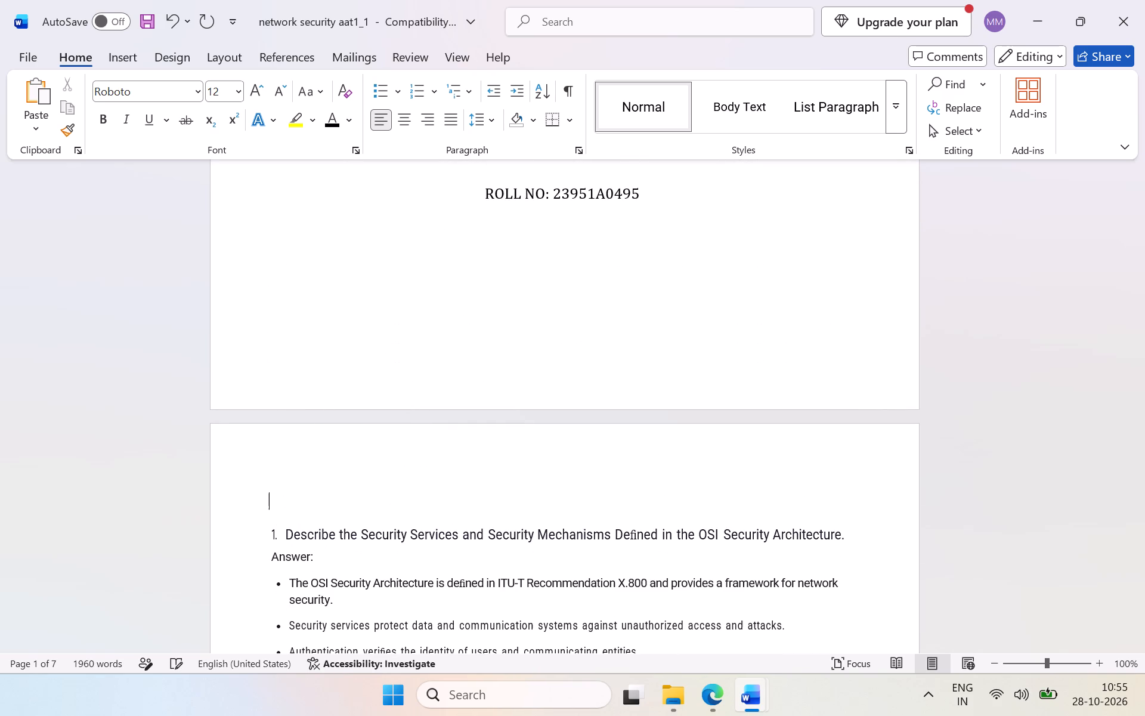
# Replace the cover page's course title with "Network Security and Cryptography", copied from the AAT-I course list in the browser.
pyautogui.click(705, 706)
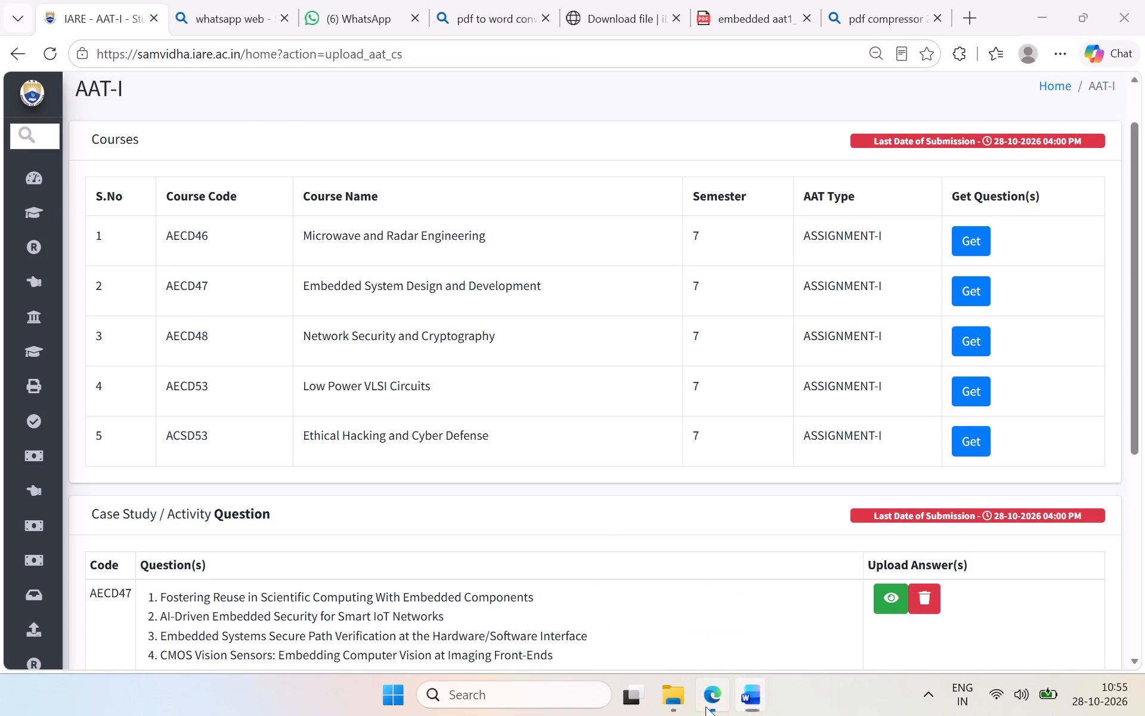
pyautogui.moveTo(302, 335); pyautogui.dragTo(498, 338)
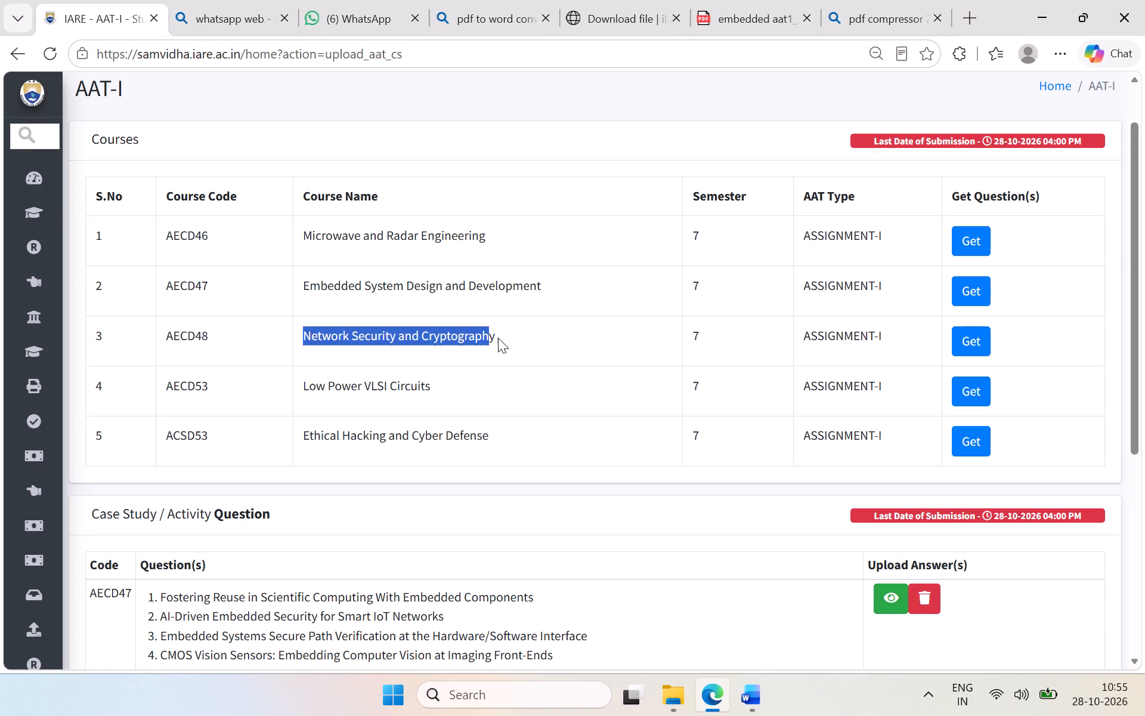
pyautogui.moveTo(498, 338); pyautogui.dragTo(520, 338)
pyautogui.hotkey('ctrl', 'c')
pyautogui.click(753, 700)
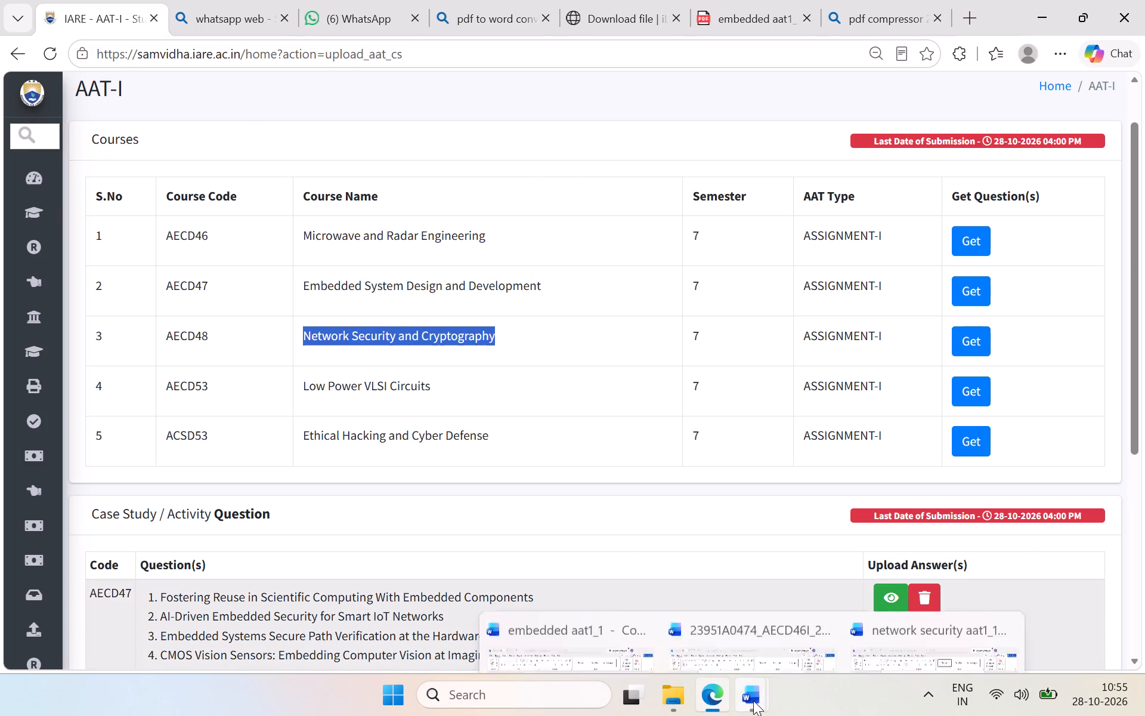
pyautogui.click(882, 621)
pyautogui.scroll(1, 680, 338)
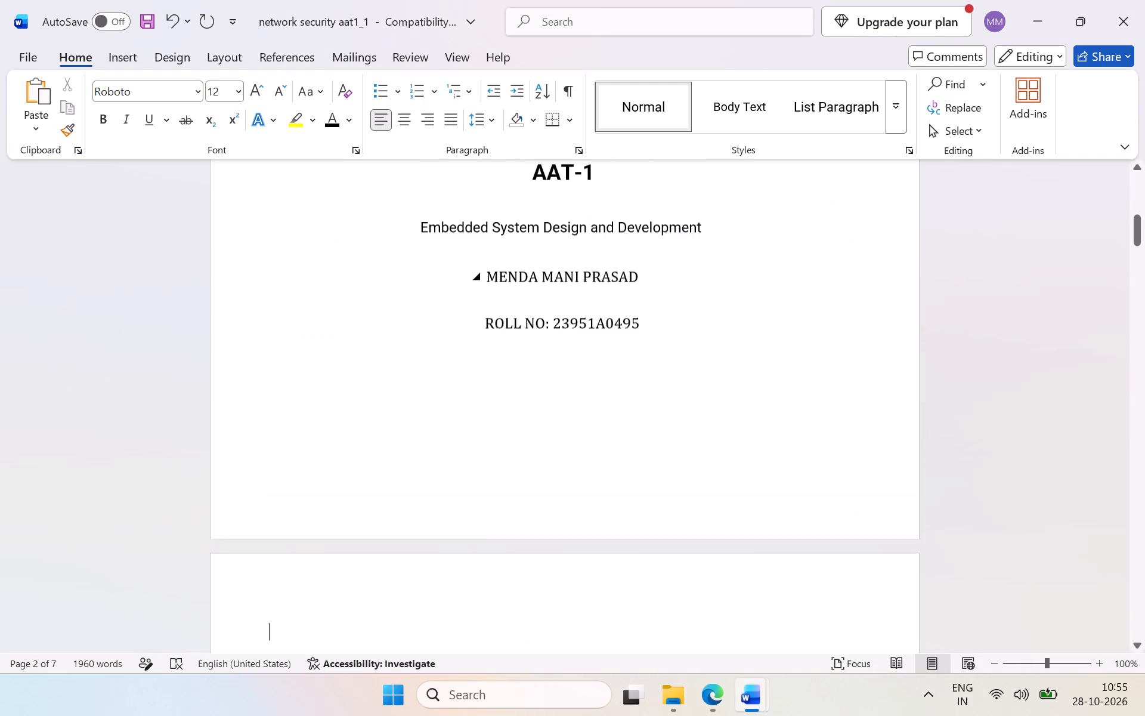
pyautogui.scroll(1, 680, 338)
pyautogui.tripleClick(710, 263)
pyautogui.click(710, 263)
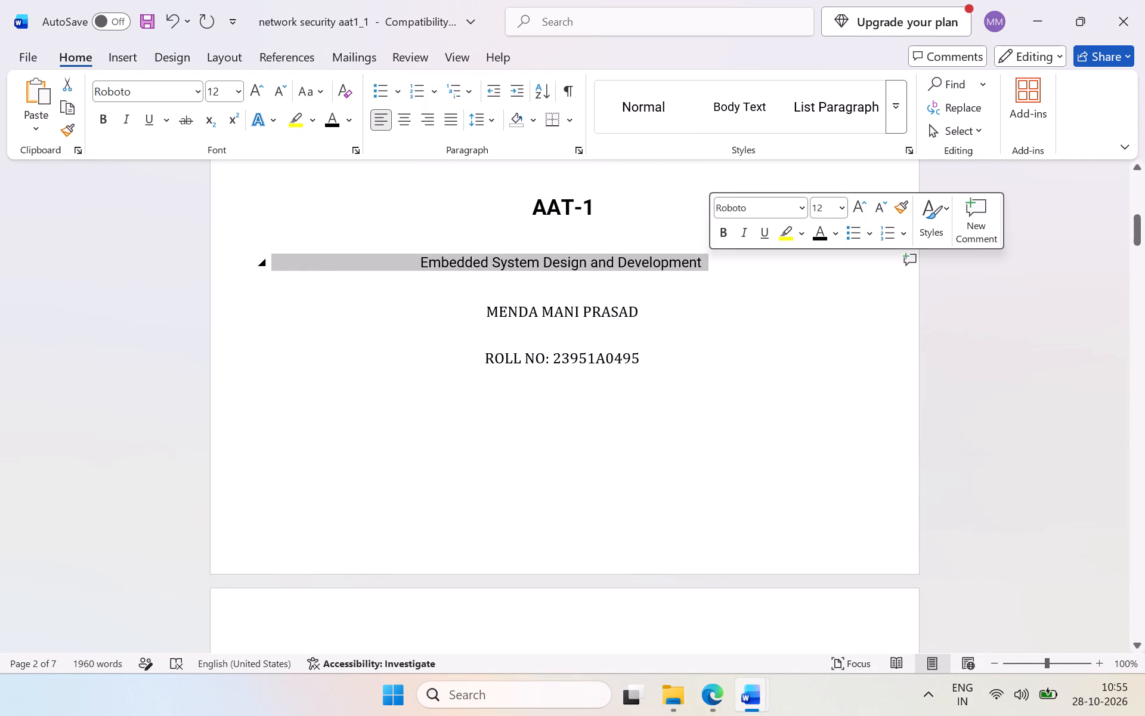
pyautogui.hotkey('ctrl', 'v')
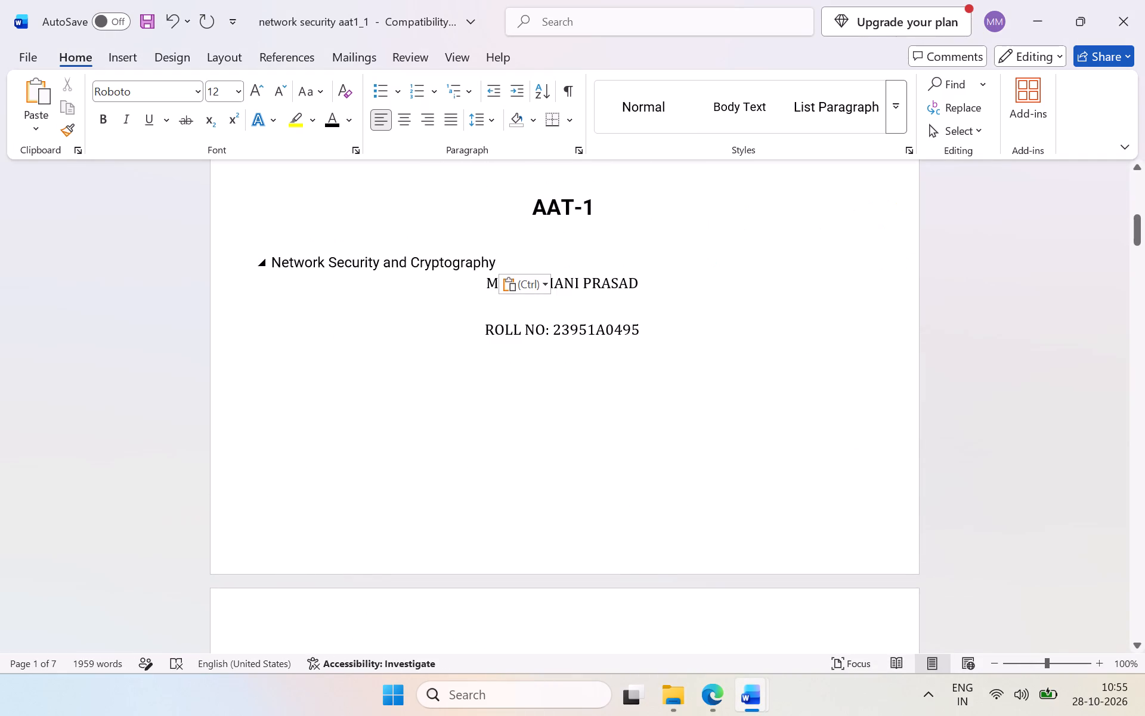
# Indent the "Network Security and Cryptography" line with tabs and spaces until it is centred beneath AAT-1.
pyautogui.press('Left')
pyautogui.press('Left')
pyautogui.press('Left')
pyautogui.press('Left')
pyautogui.press('Left')
pyautogui.press('Left')
pyautogui.press('Left')
pyautogui.press('Left')
pyautogui.press('Left')
pyautogui.press('Left')
pyautogui.press('Left')
pyautogui.press('Left')
pyautogui.press('Left')
pyautogui.press('Left')
pyautogui.press('Left')
pyautogui.press('Left')
pyautogui.press('Left')
pyautogui.press('Left')
pyautogui.press('Left')
pyautogui.press('Left')
pyautogui.press('Left')
pyautogui.press('Tab')
pyautogui.press('Tab')
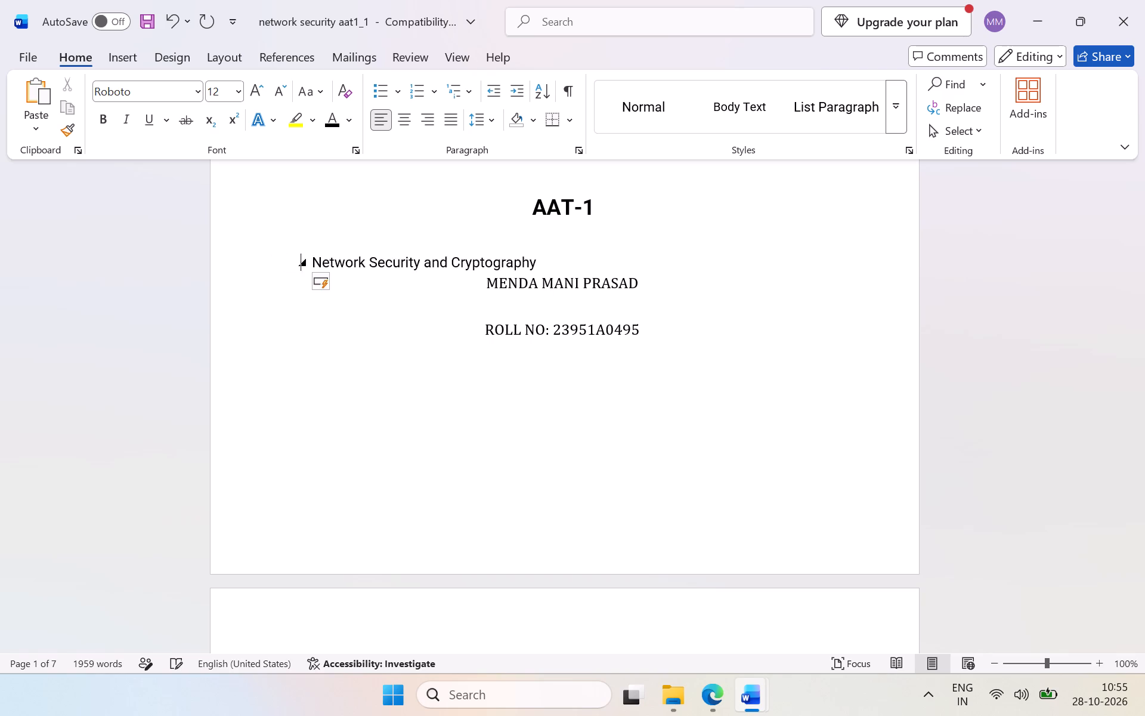
pyautogui.press('Tab')
pyautogui.press('Tab')
pyautogui.press('Tab')
pyautogui.press('Tab')
pyautogui.press('Tab')
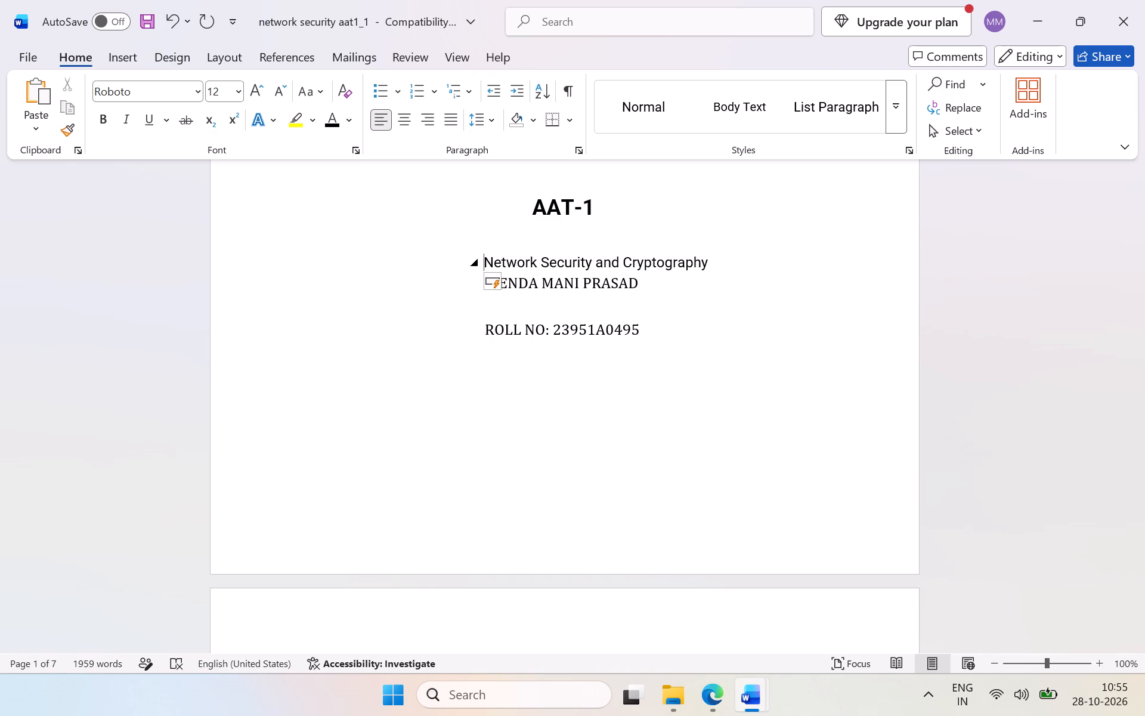
pyautogui.press('BackSpace')
pyautogui.press('space')
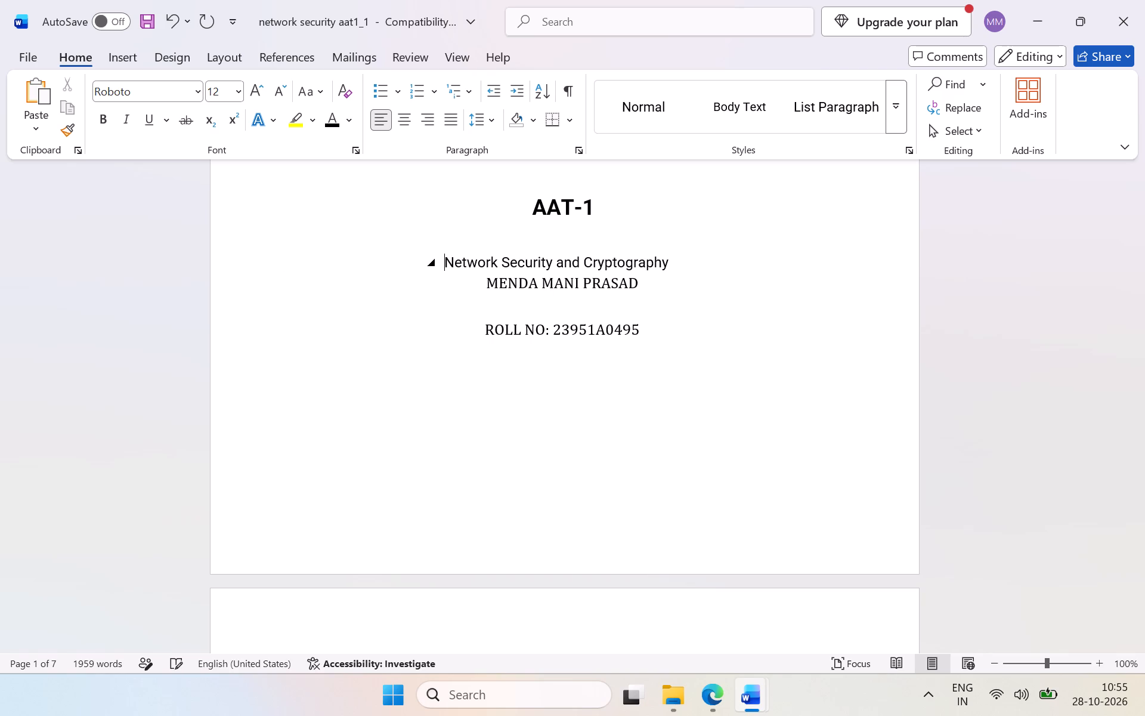
pyautogui.press('space')
pyautogui.press('space')
# Add a blank line between the course title and the student name on the cover page.
pyautogui.press('Right')
pyautogui.press('Right')
pyautogui.press('Right')
pyautogui.press('Right')
pyautogui.press('Right')
pyautogui.press('Right')
pyautogui.press('Right')
pyautogui.press('Right')
pyautogui.press('Right')
pyautogui.press('Right')
pyautogui.press('Right')
pyautogui.press('Right')
pyautogui.press('Right')
pyautogui.press('Right')
pyautogui.press('Right')
pyautogui.press('Right')
pyautogui.press('Right')
pyautogui.press('Right')
pyautogui.press('Right')
pyautogui.press('Right')
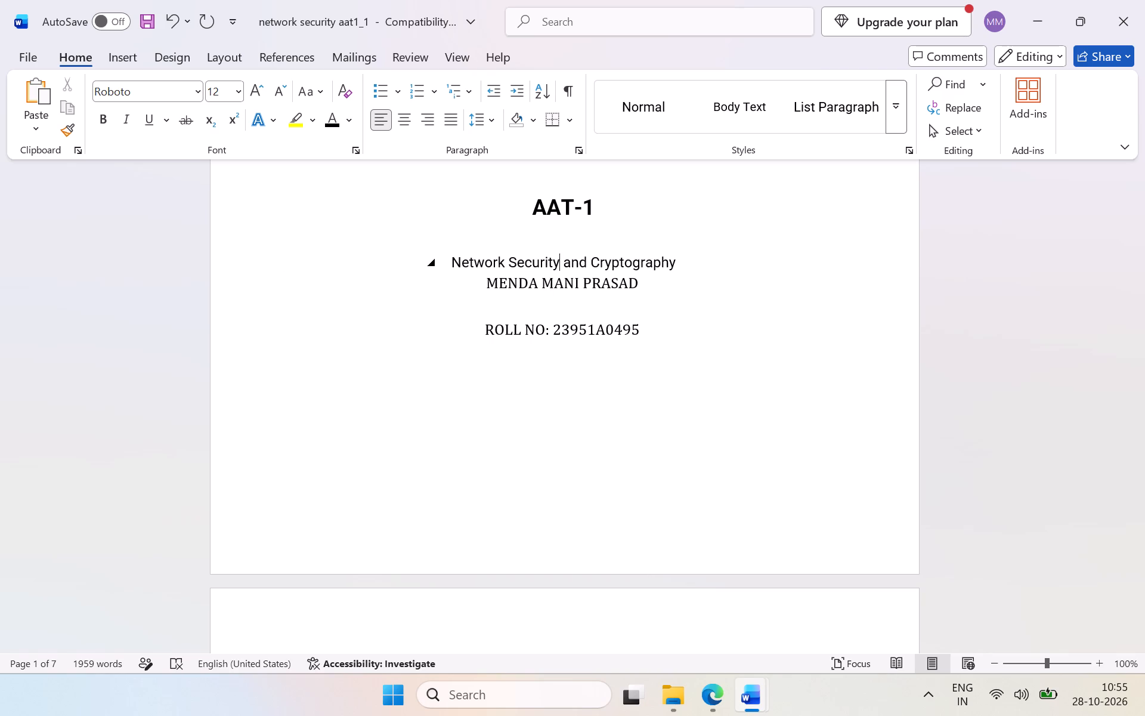
pyautogui.press('Return')
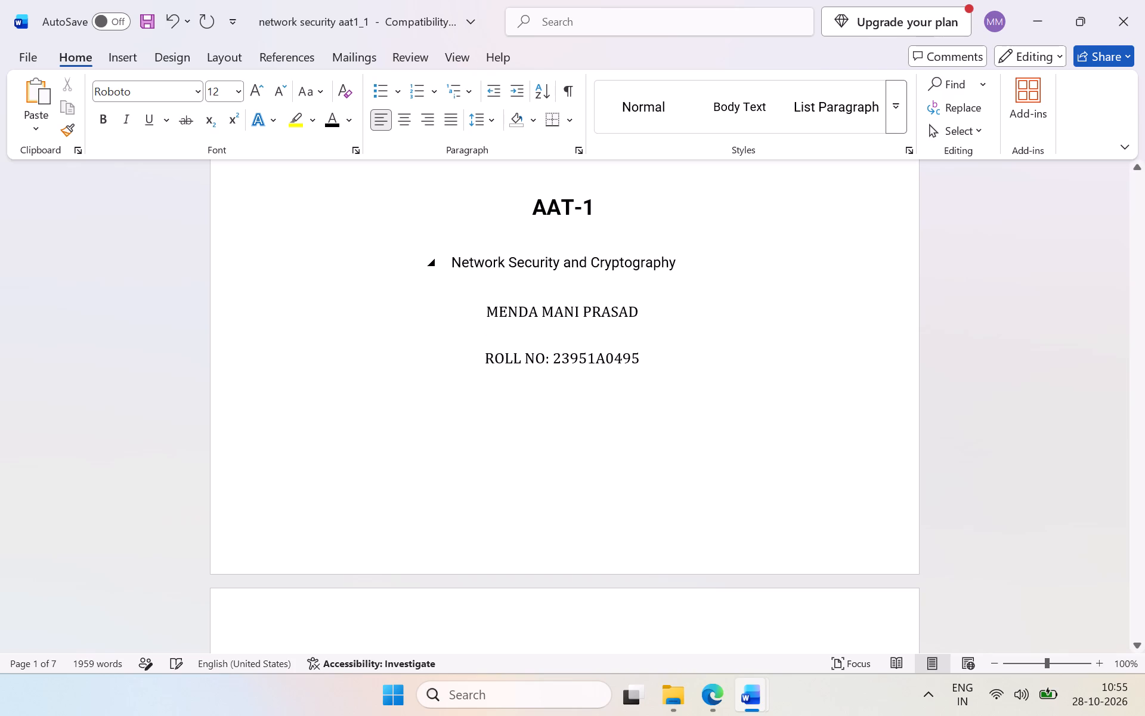
# Review the whole network security document, from the cover page to the last answer.
pyautogui.scroll(4, 721, 282)
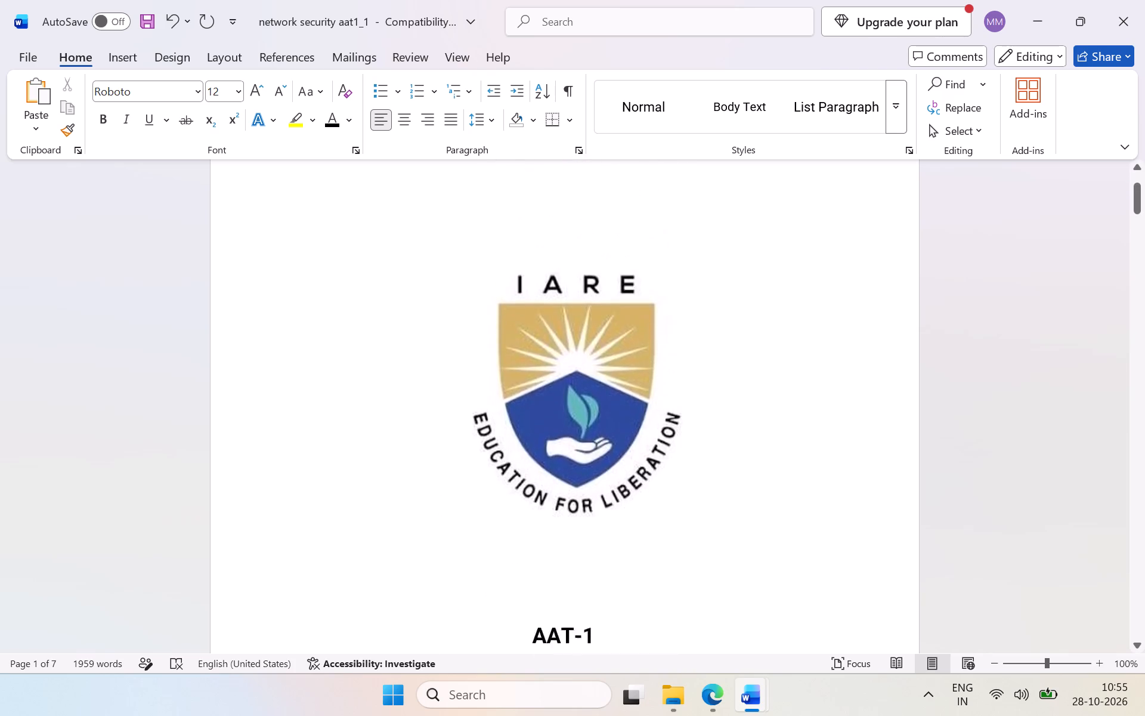
pyautogui.scroll(2, 721, 282)
pyautogui.click(721, 282)
pyautogui.scroll(-9, 721, 282)
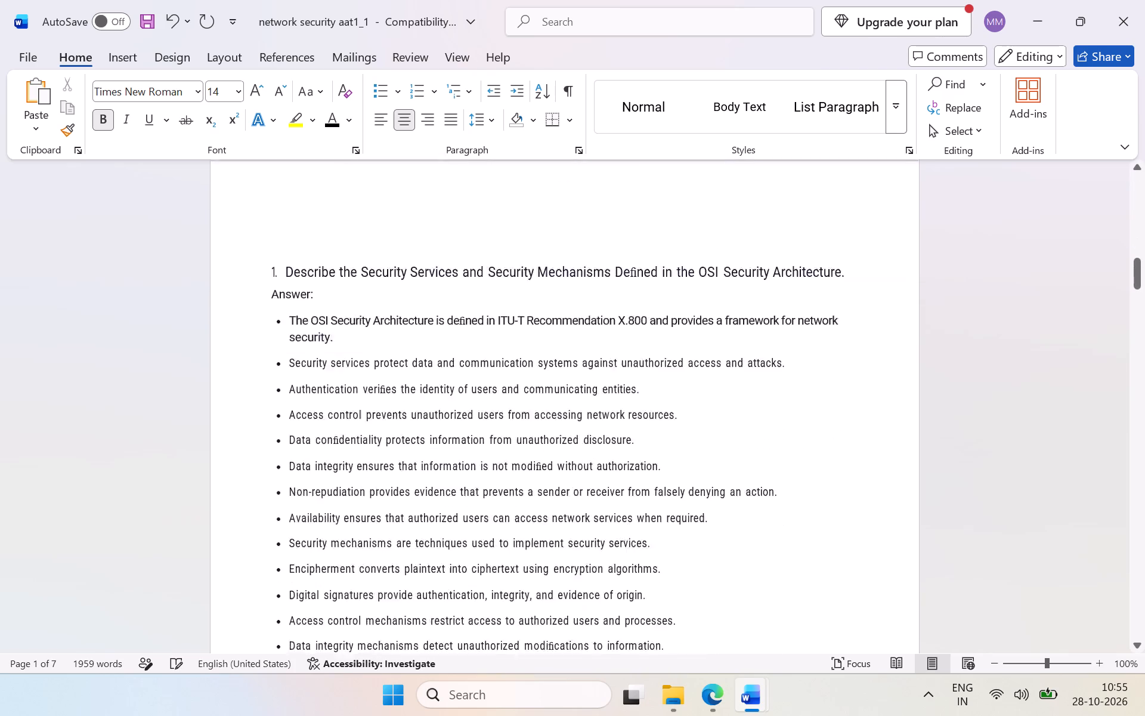
pyautogui.scroll(-20, 721, 282)
pyautogui.scroll(-17, 721, 282)
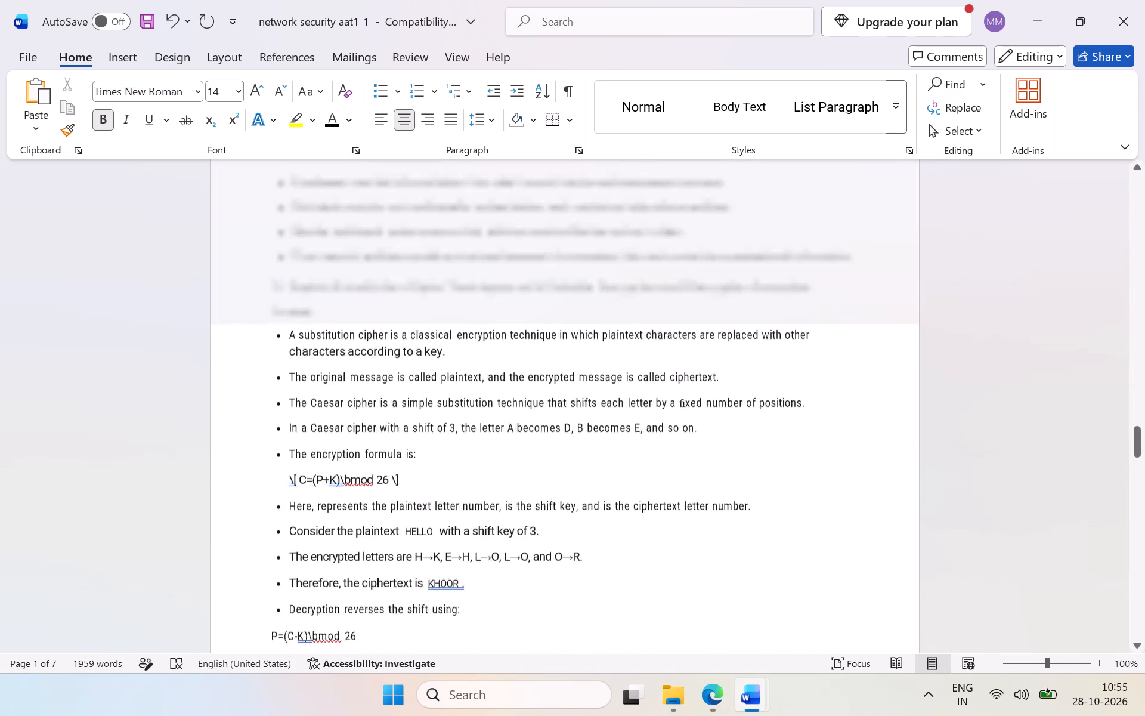
pyautogui.scroll(-15, 721, 282)
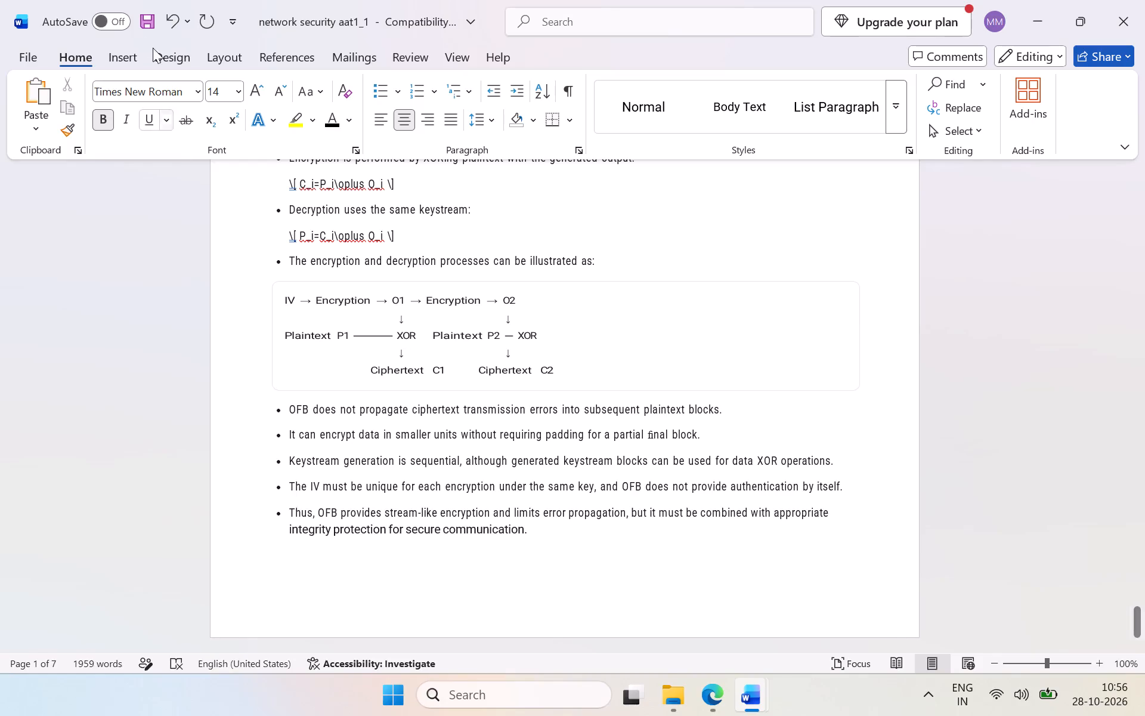
pyautogui.scroll(3, 189, 203)
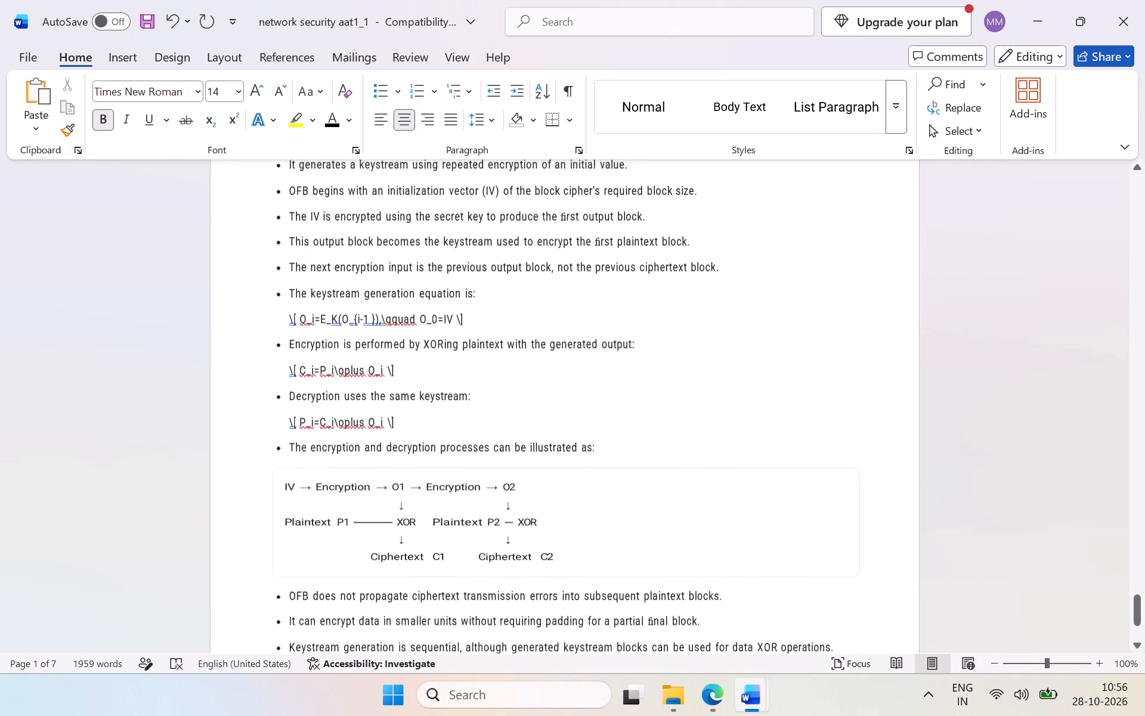
pyautogui.scroll(2, 189, 203)
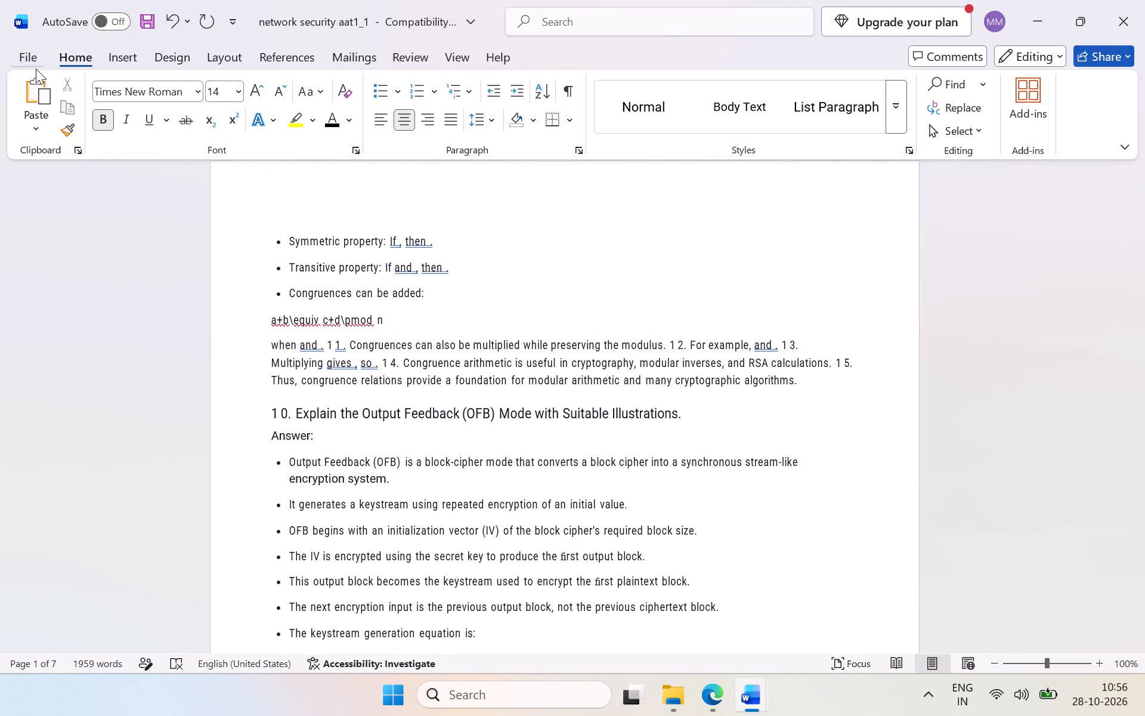
# Save the network security aat1_1 document as a PDF on the Desktop.
pyautogui.click(36, 69)
pyautogui.click(96, 331)
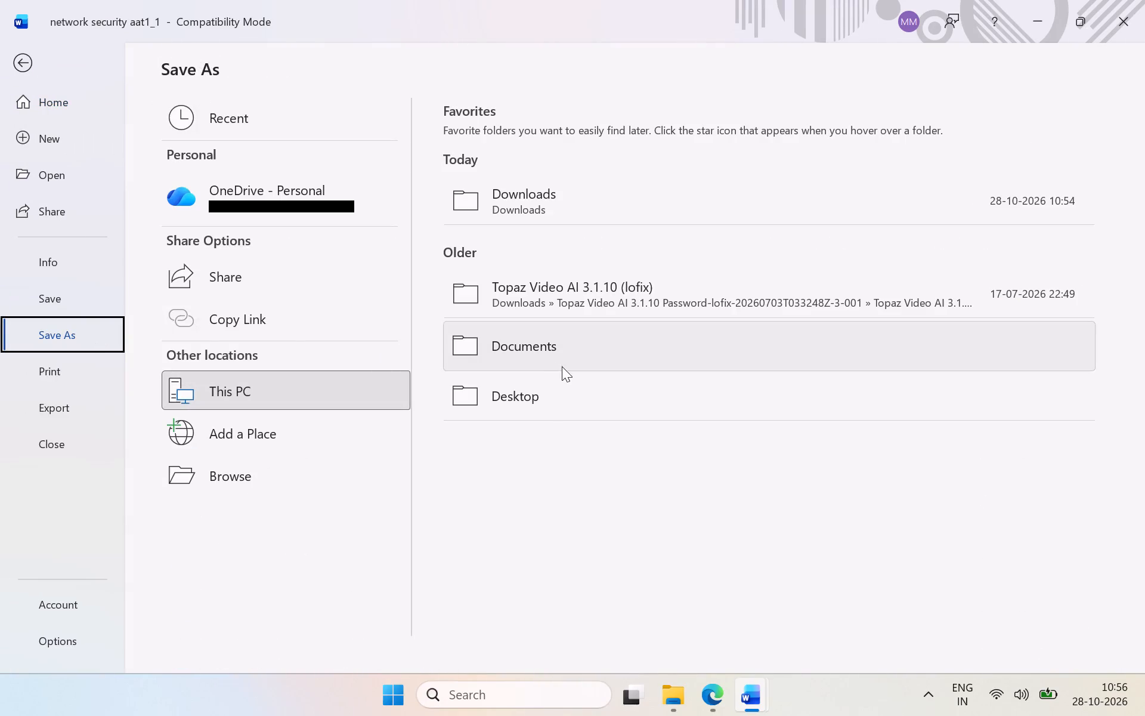
pyautogui.click(552, 396)
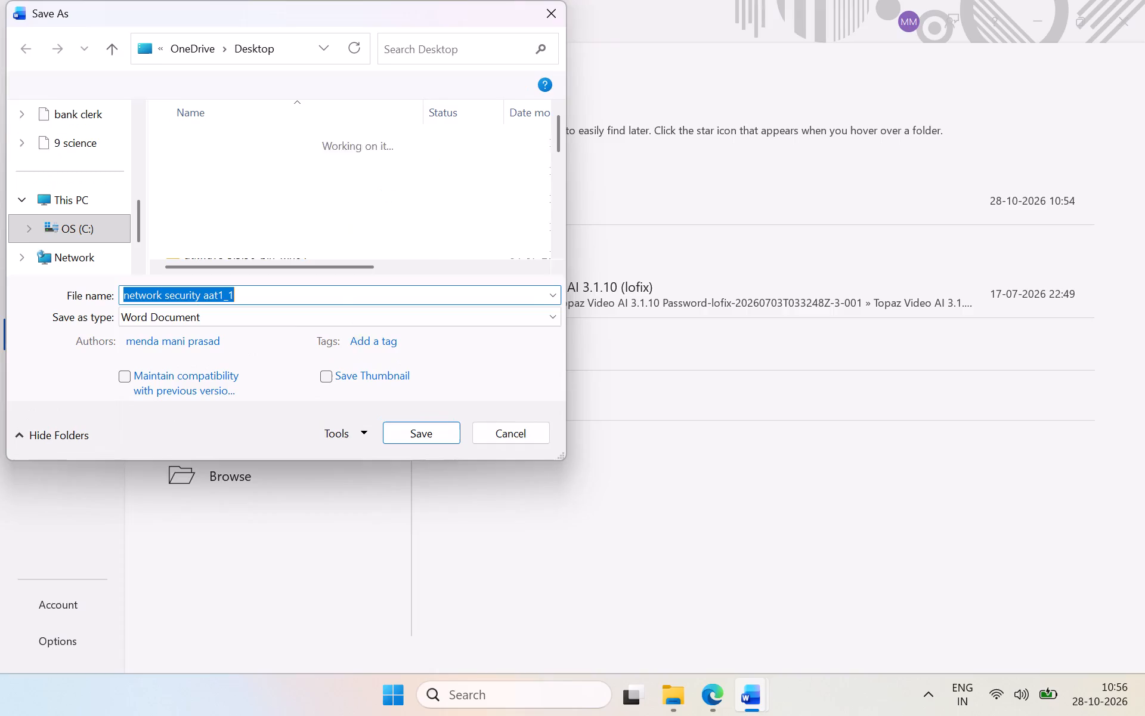
pyautogui.click(270, 314)
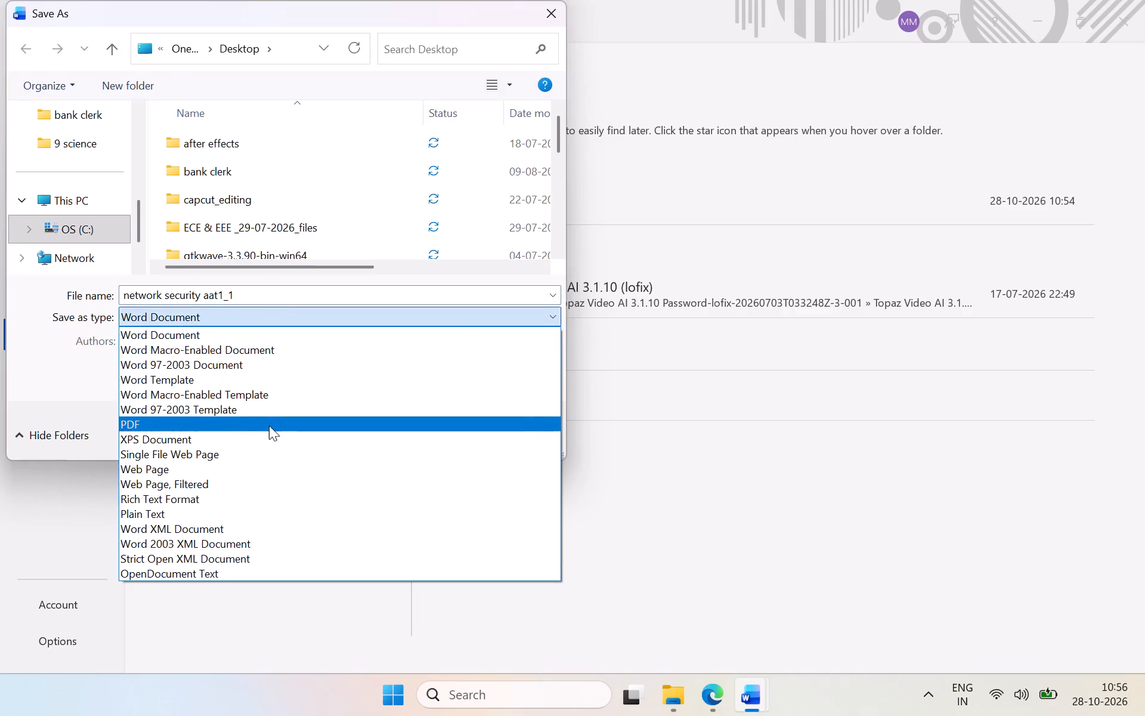
pyautogui.click(269, 424)
pyautogui.click(400, 467)
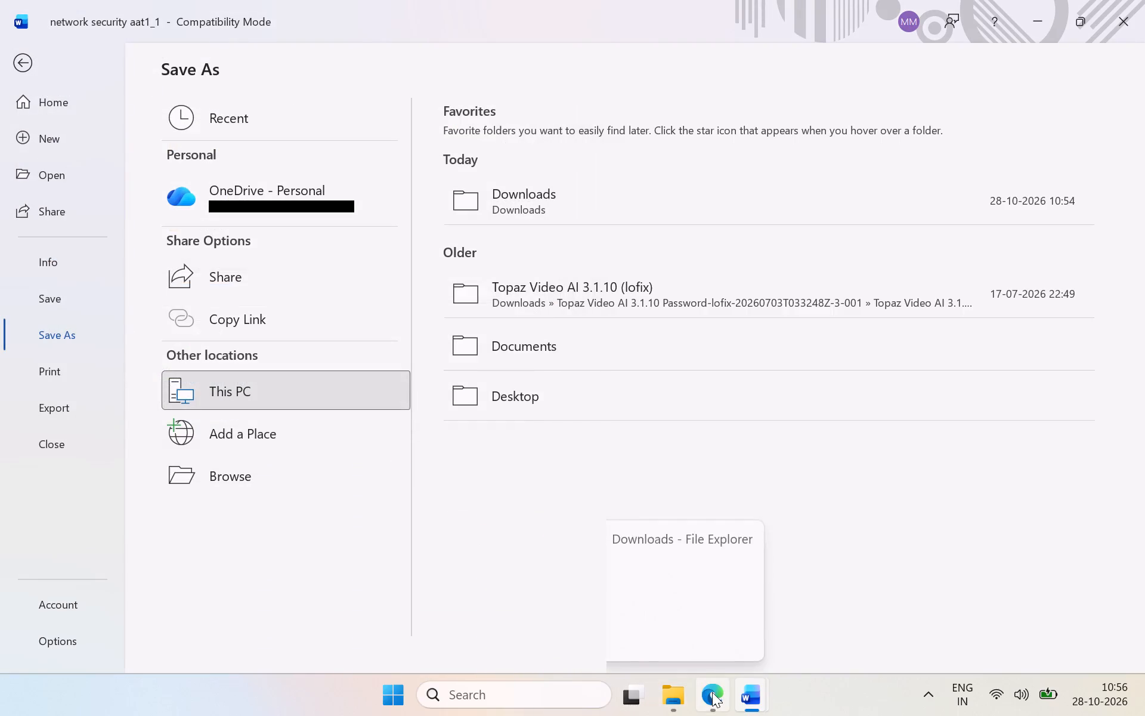
# Switch to the AAT-I page in the browser and get the questions for Network Security and Cryptography.
pyautogui.click(712, 692)
pyautogui.click(717, 694)
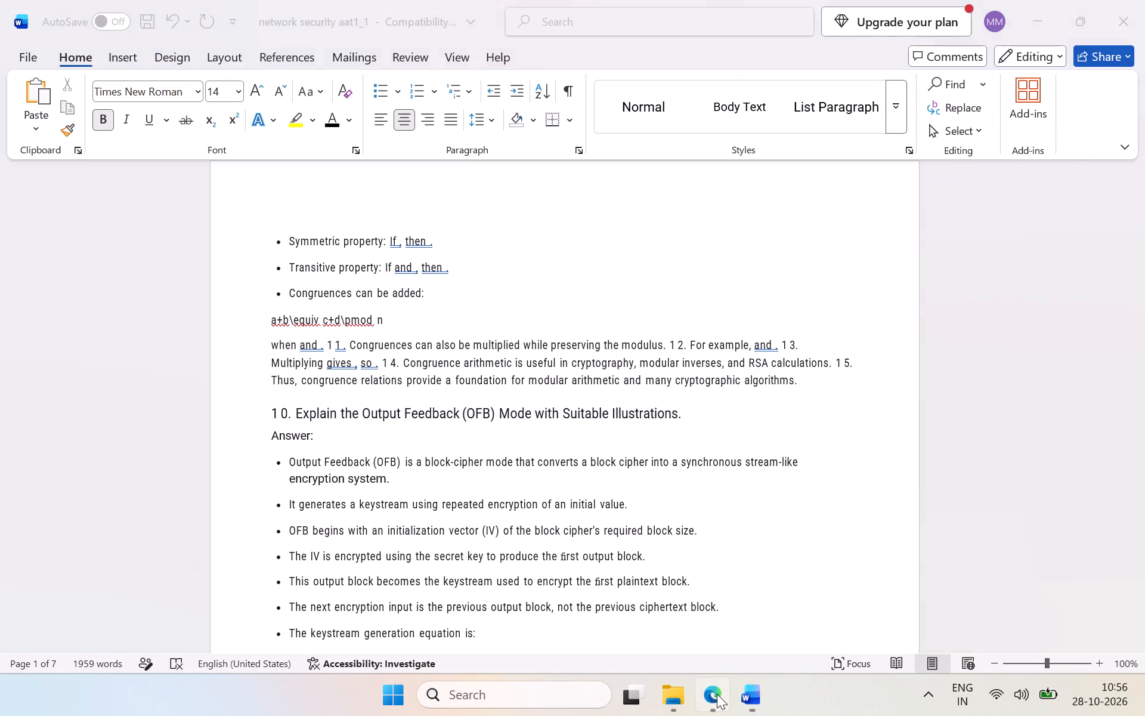
pyautogui.click(72, 14)
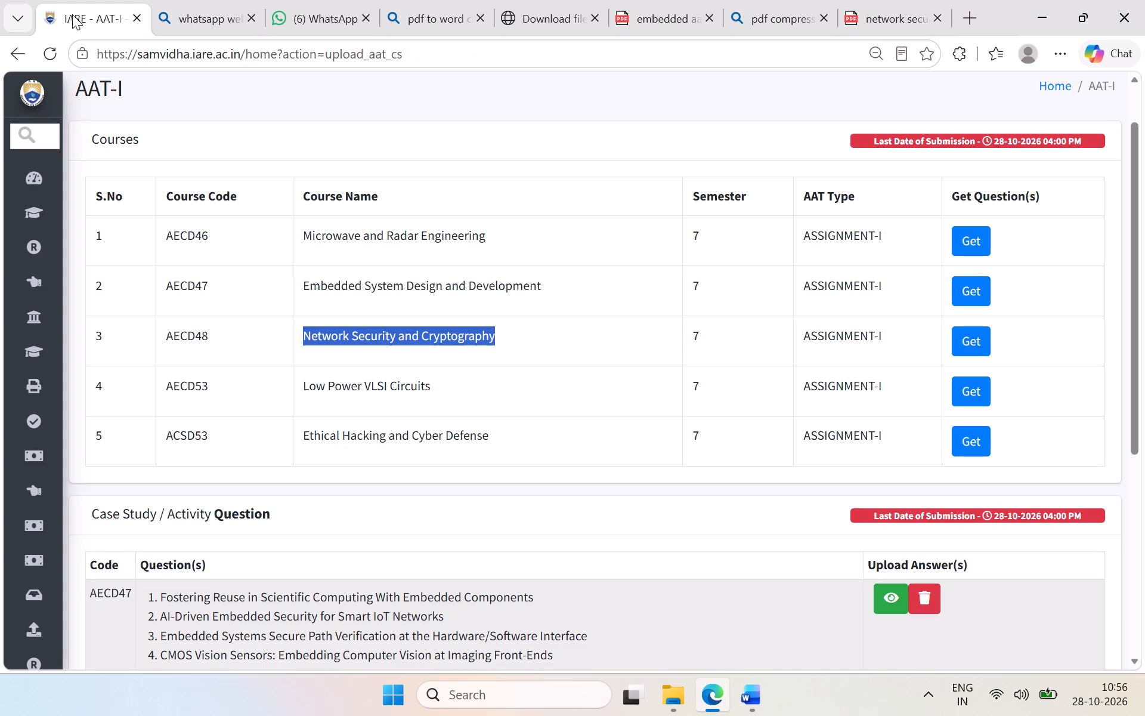
pyautogui.click(963, 350)
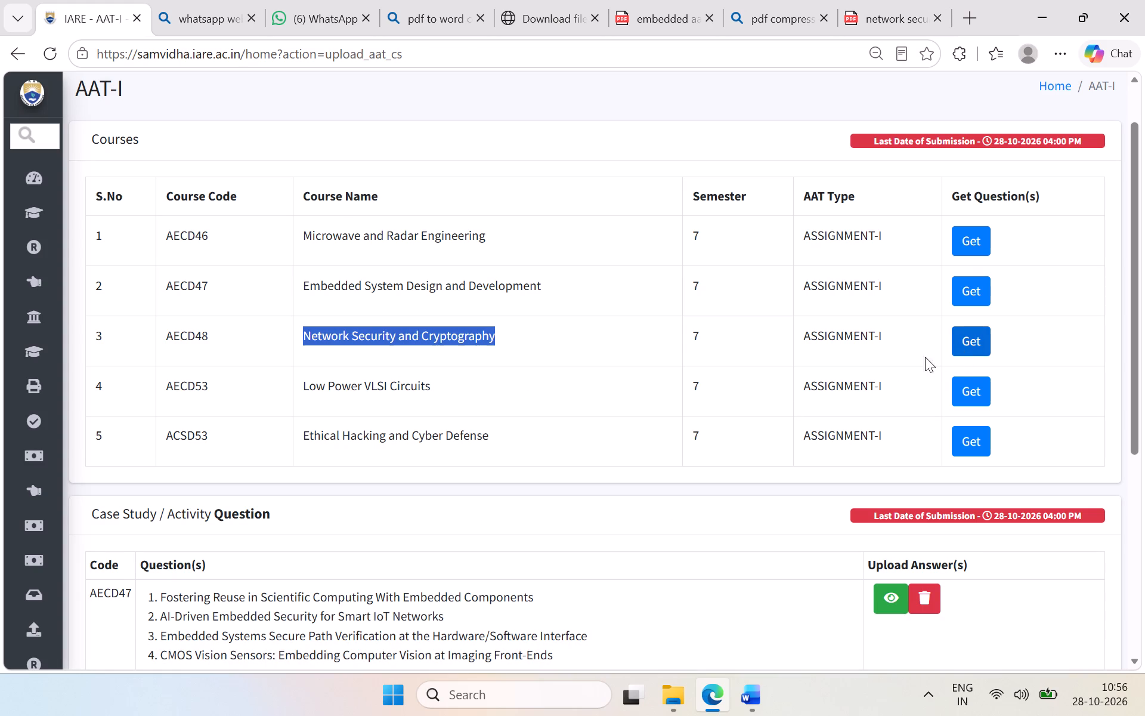
pyautogui.click(625, 353)
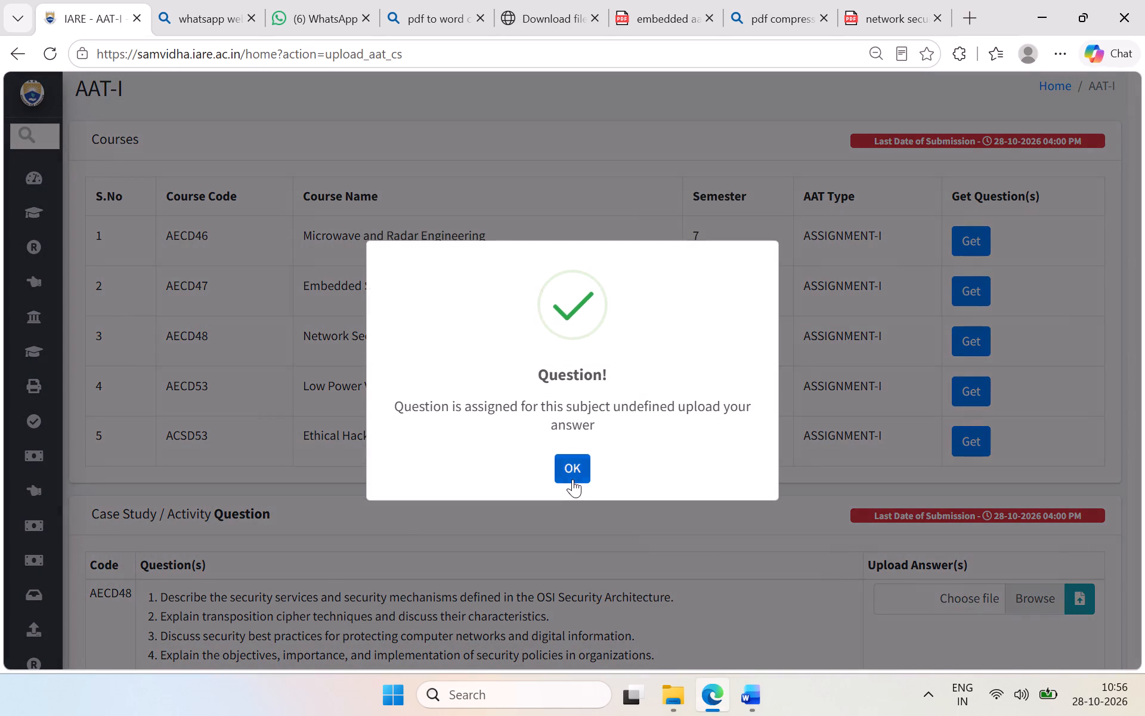
pyautogui.click(572, 479)
# Upload the network security aat1_1 PDF from the Desktop as the answer for AECD48.
pyautogui.scroll(-2, 651, 519)
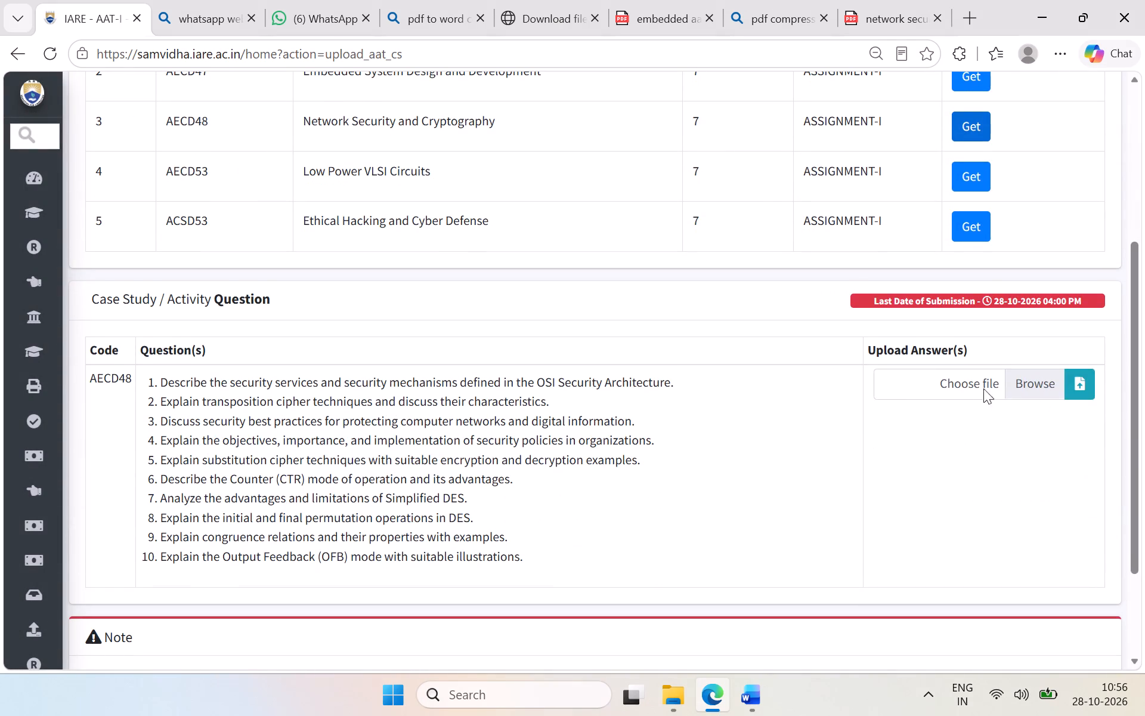
pyautogui.click(945, 383)
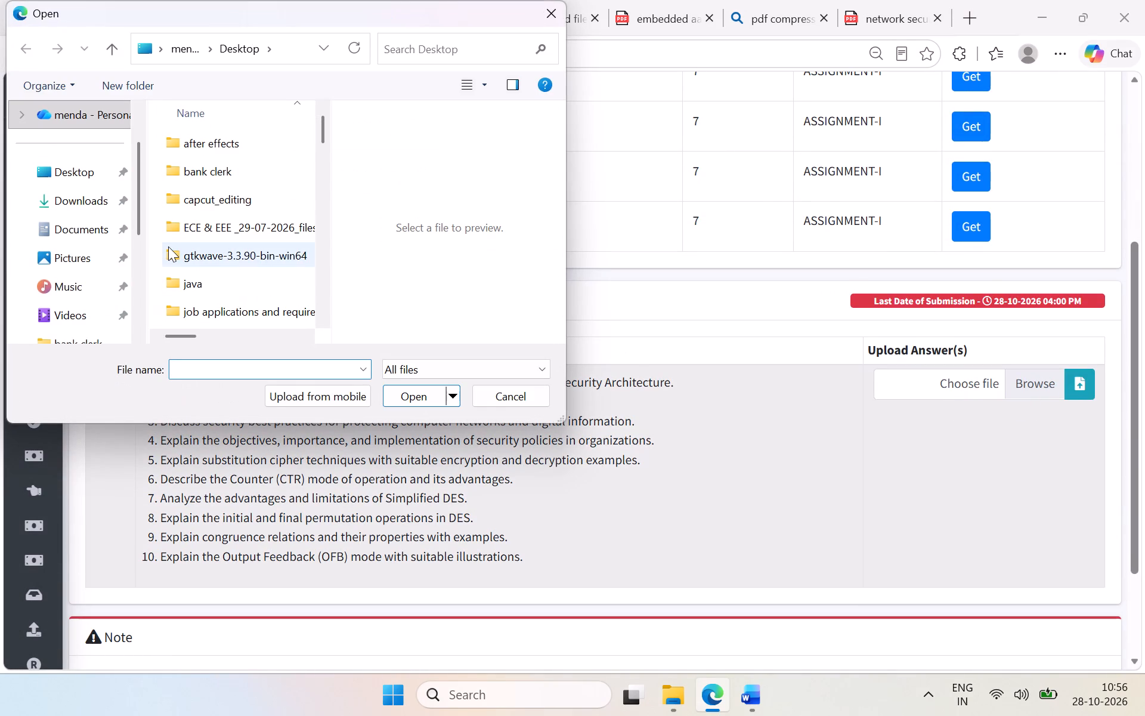
pyautogui.scroll(-2, 168, 246)
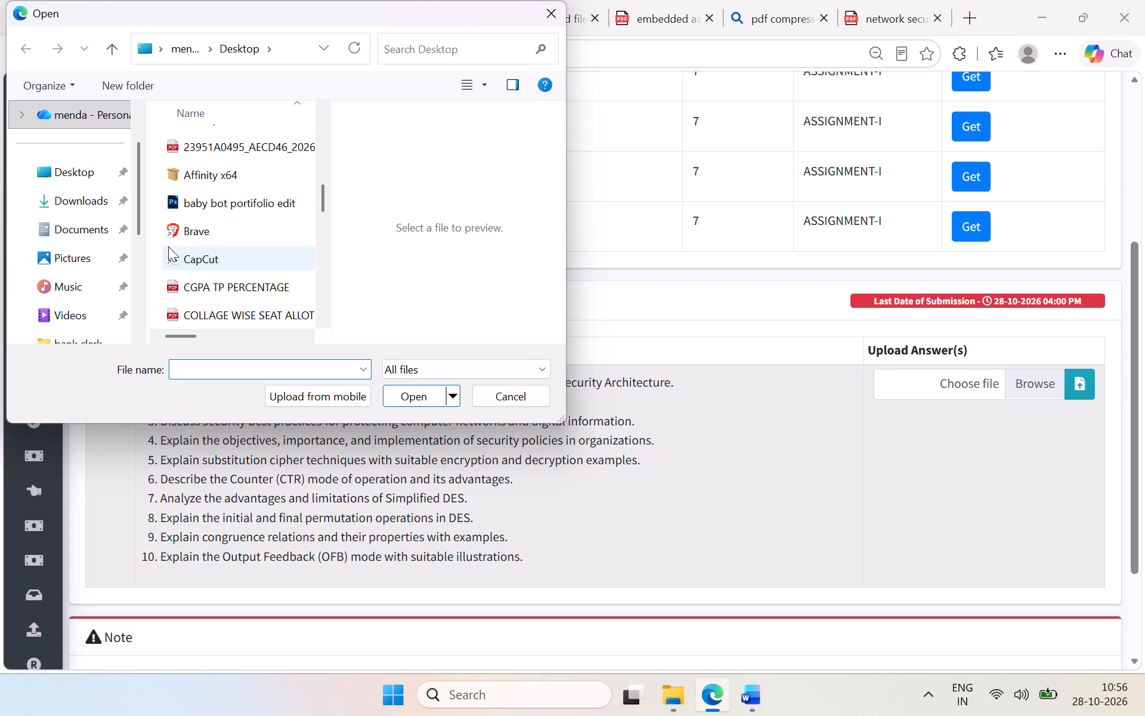
pyautogui.scroll(-3, 168, 246)
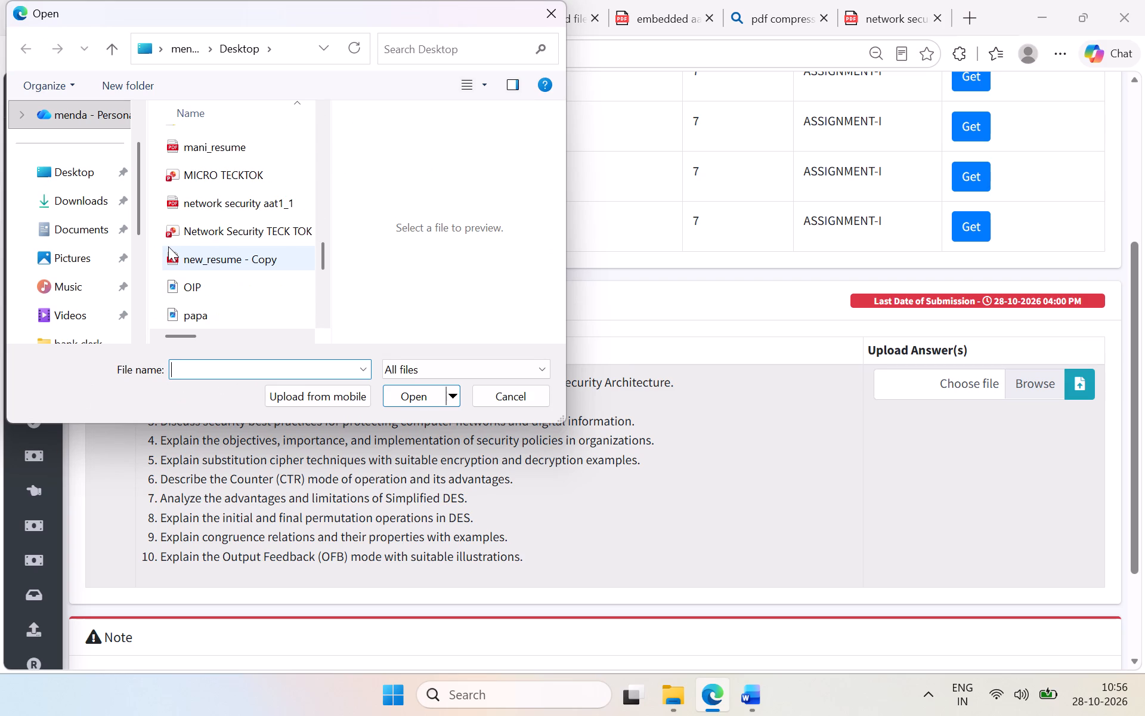
pyautogui.scroll(-1, 168, 246)
pyautogui.scroll(1, 168, 246)
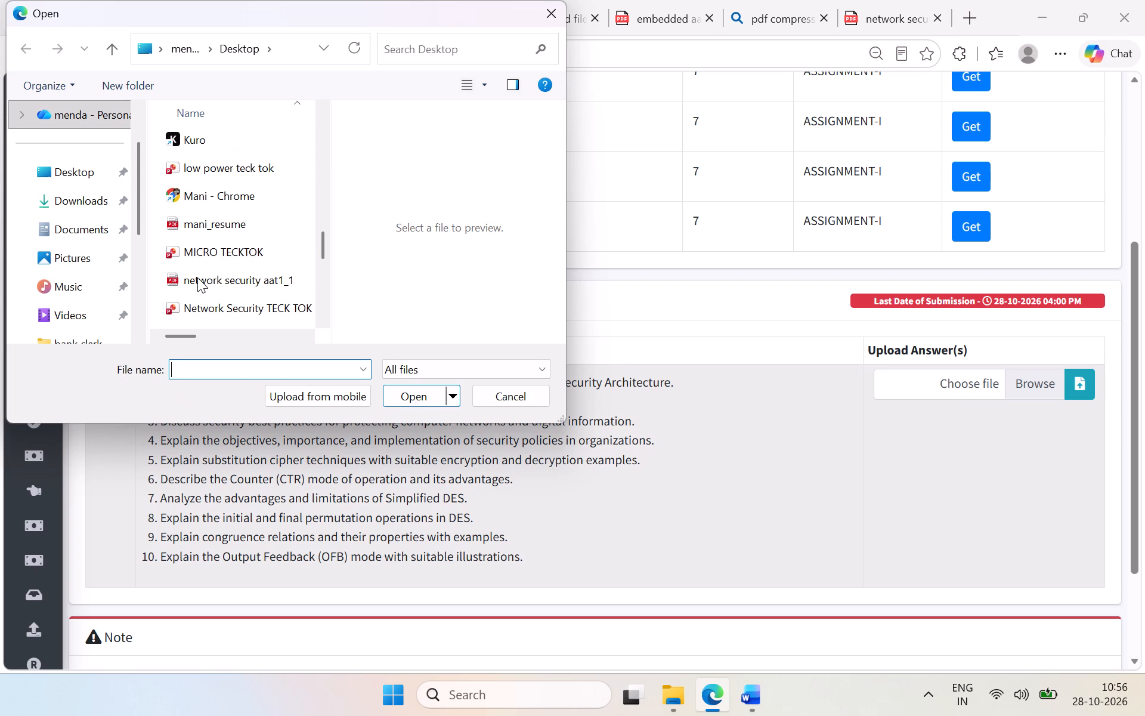
pyautogui.click(197, 277)
pyautogui.scroll(-2, 392, 277)
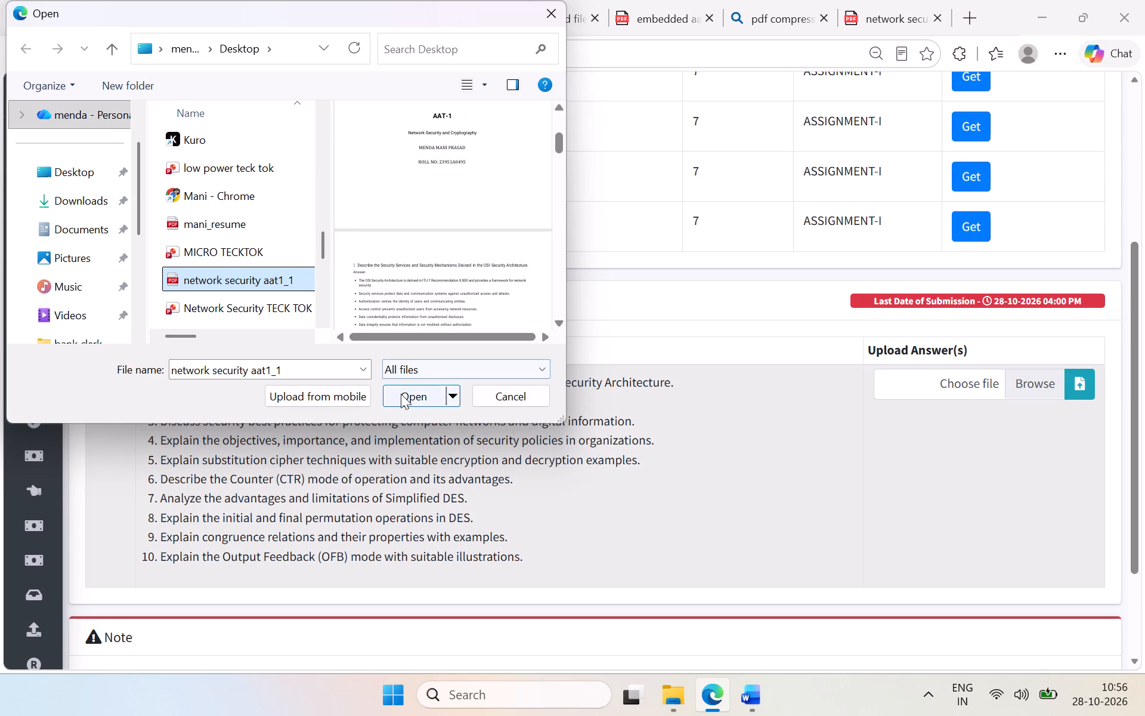
pyautogui.click(401, 396)
pyautogui.scroll(-1, 719, 459)
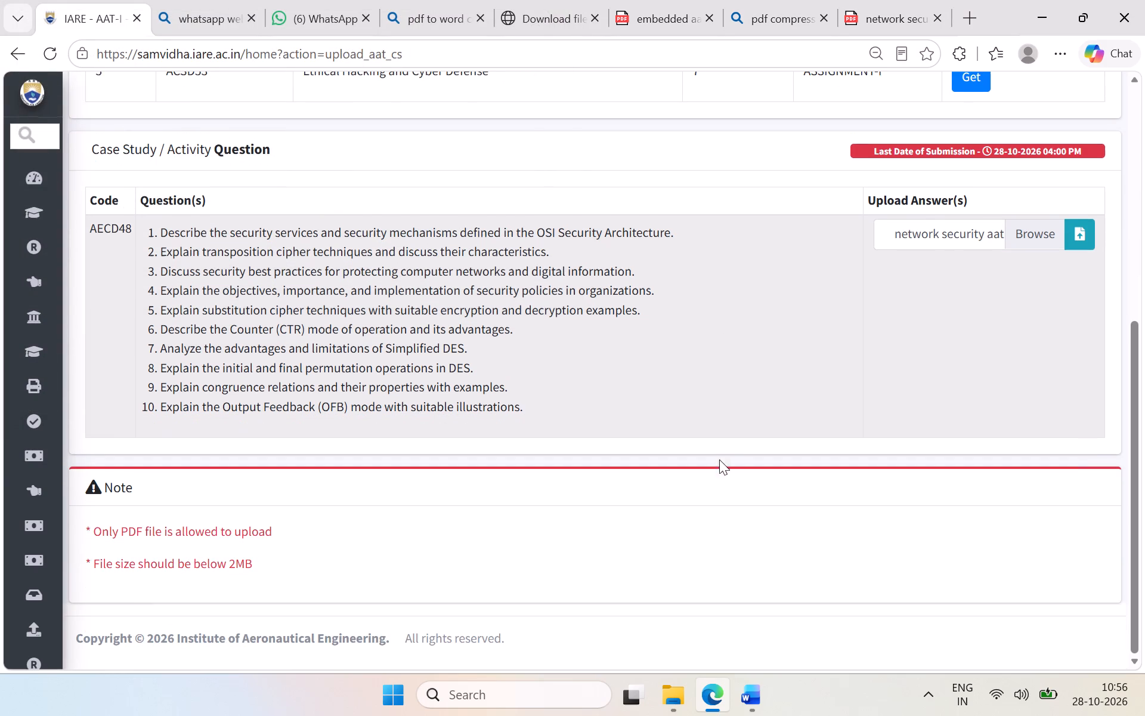
pyautogui.scroll(-1, 719, 459)
pyautogui.click(1088, 242)
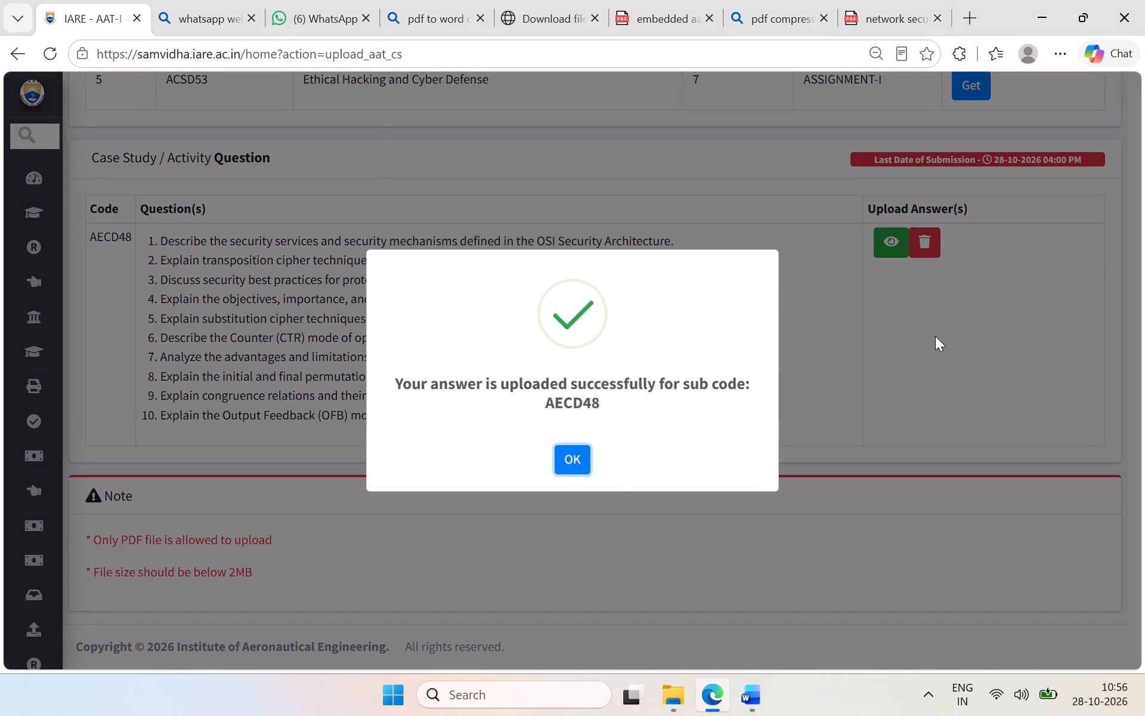
pyautogui.click(556, 461)
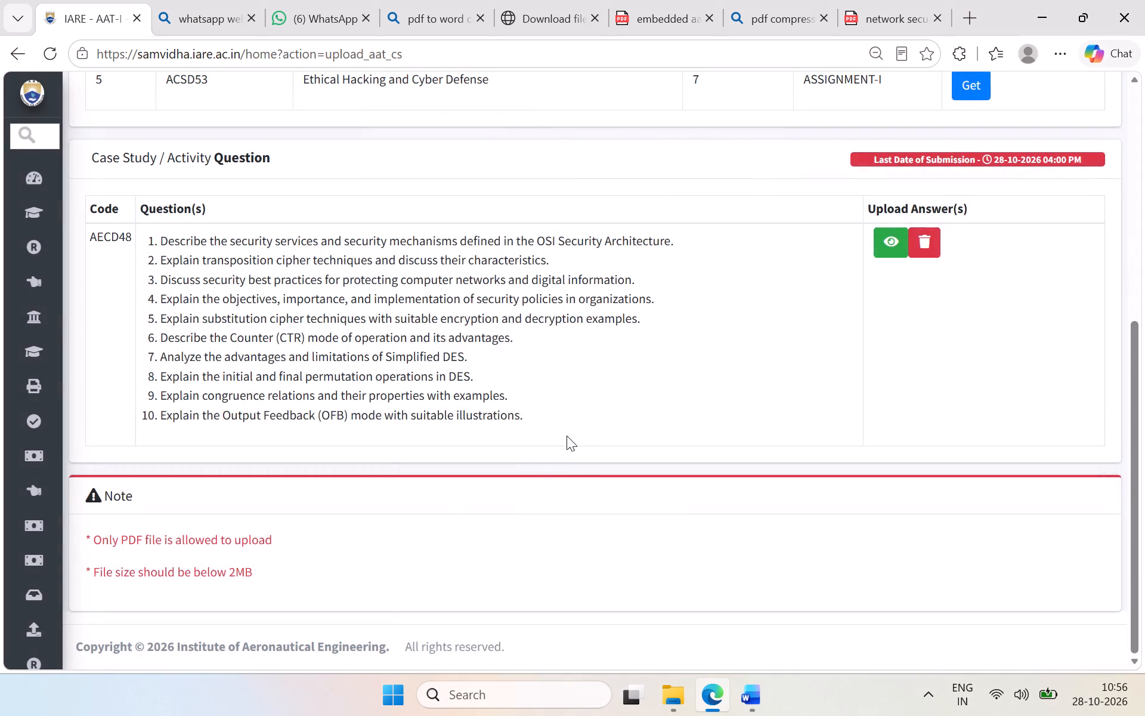
# Get the AAT-I questions for Microwave and Radar Engineering, course code AECD46.
pyautogui.scroll(2, 567, 436)
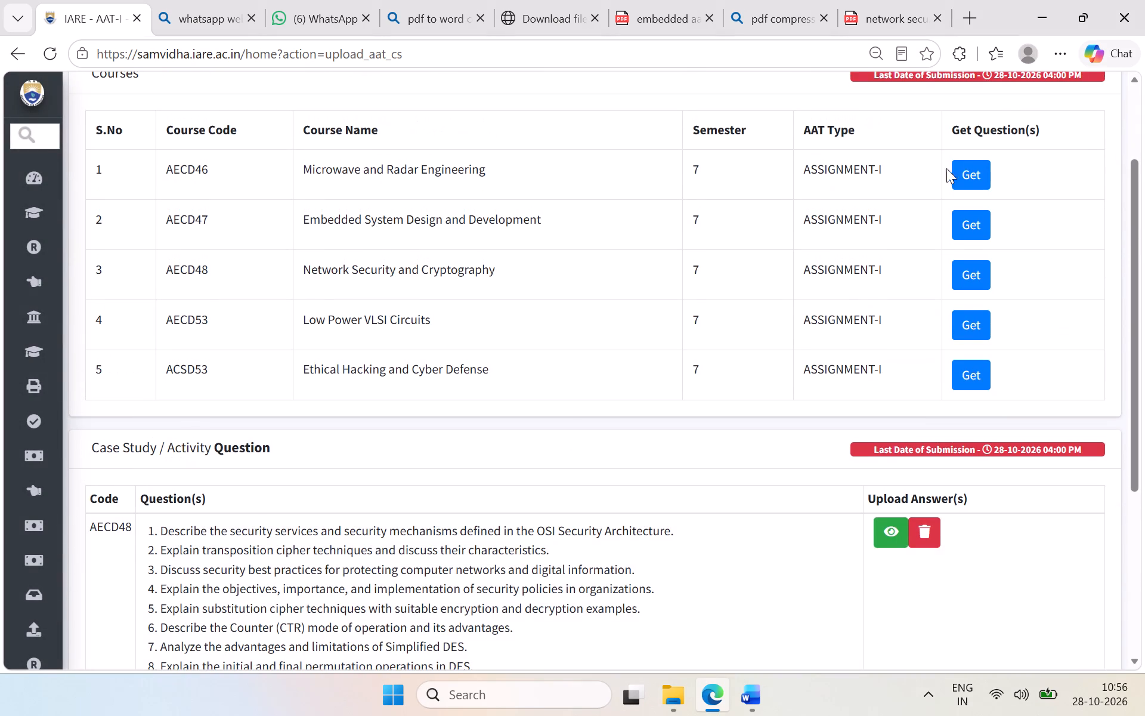
pyautogui.click(971, 174)
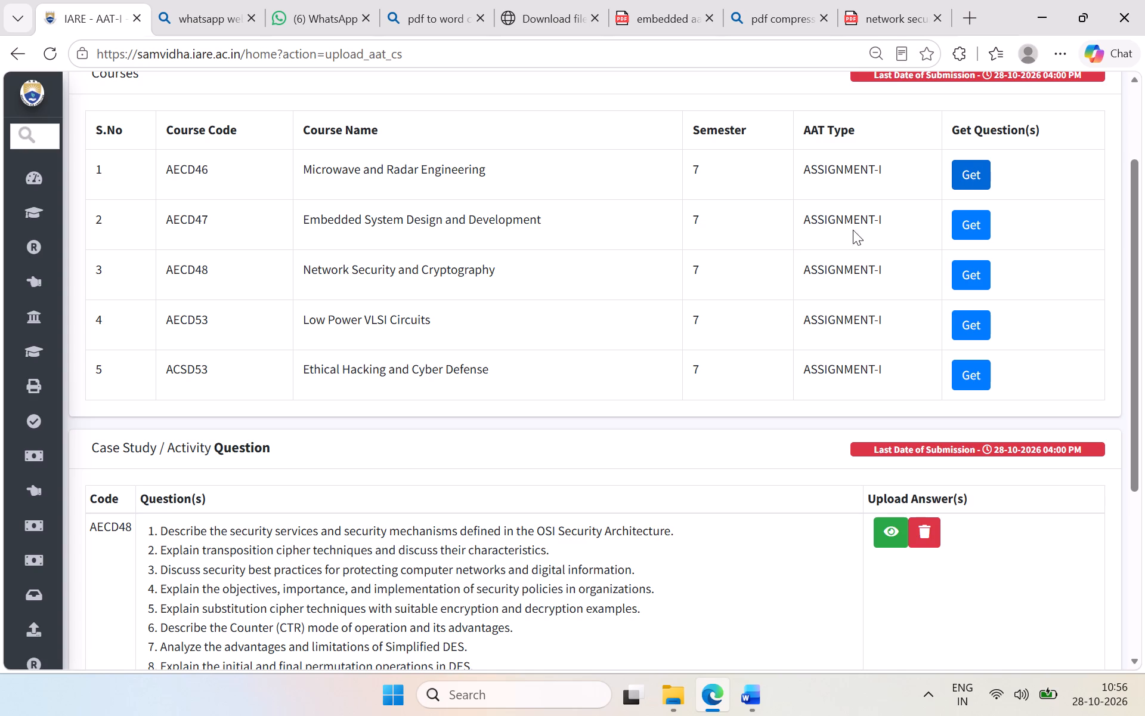
pyautogui.click(592, 464)
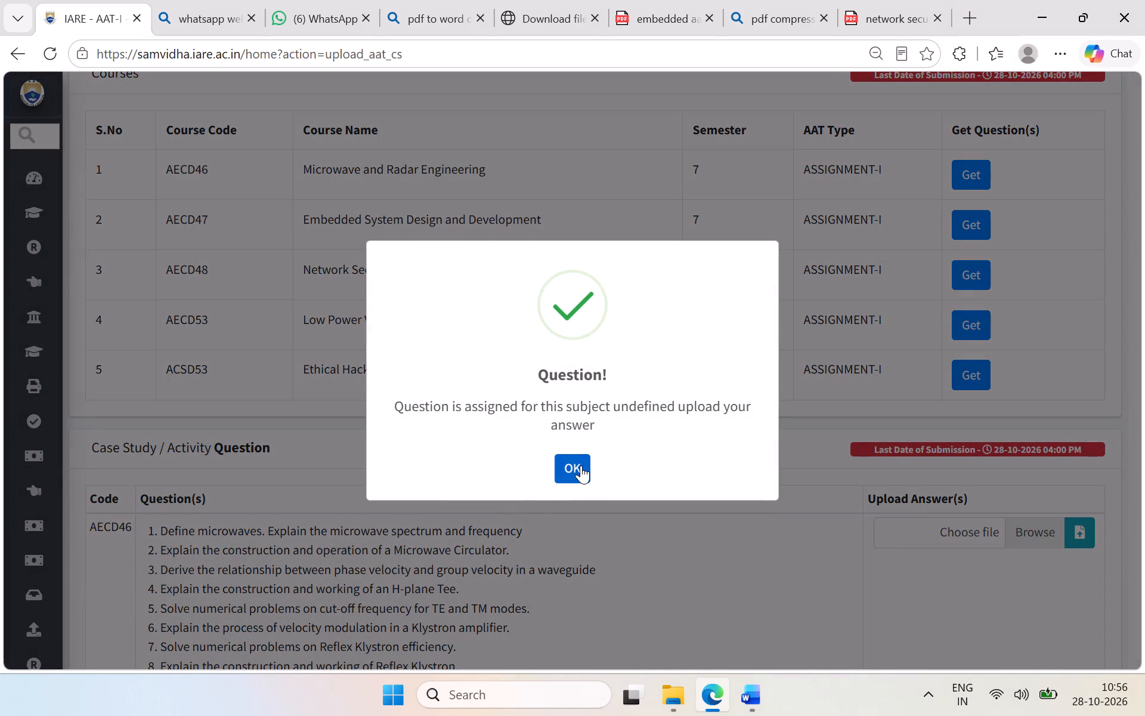
pyautogui.click(581, 465)
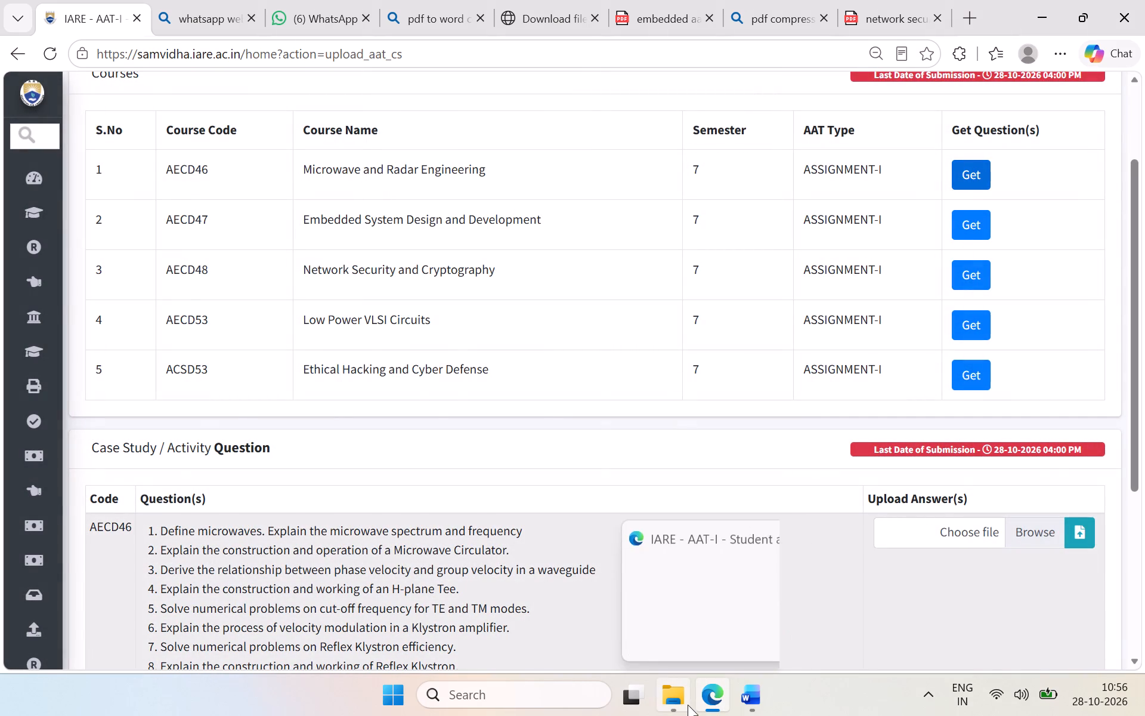
# Open the microwave AAT 1_1 Word document from the Downloads folder.
pyautogui.click(688, 705)
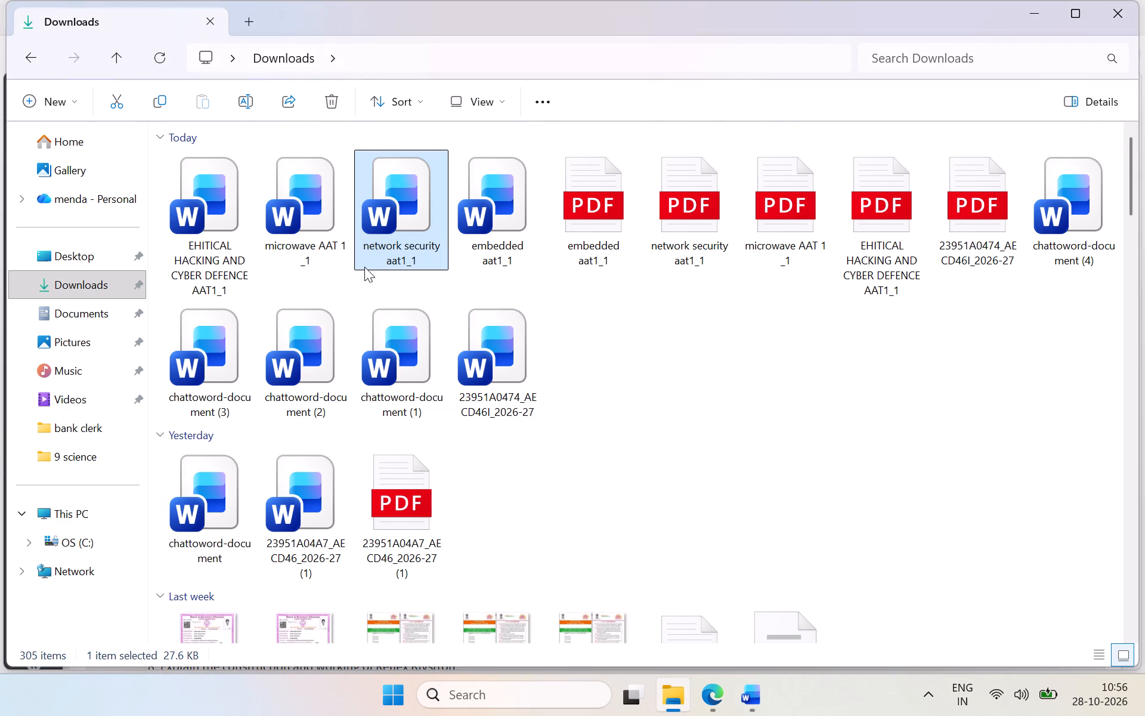
pyautogui.click(314, 220)
pyautogui.tripleClick(314, 220)
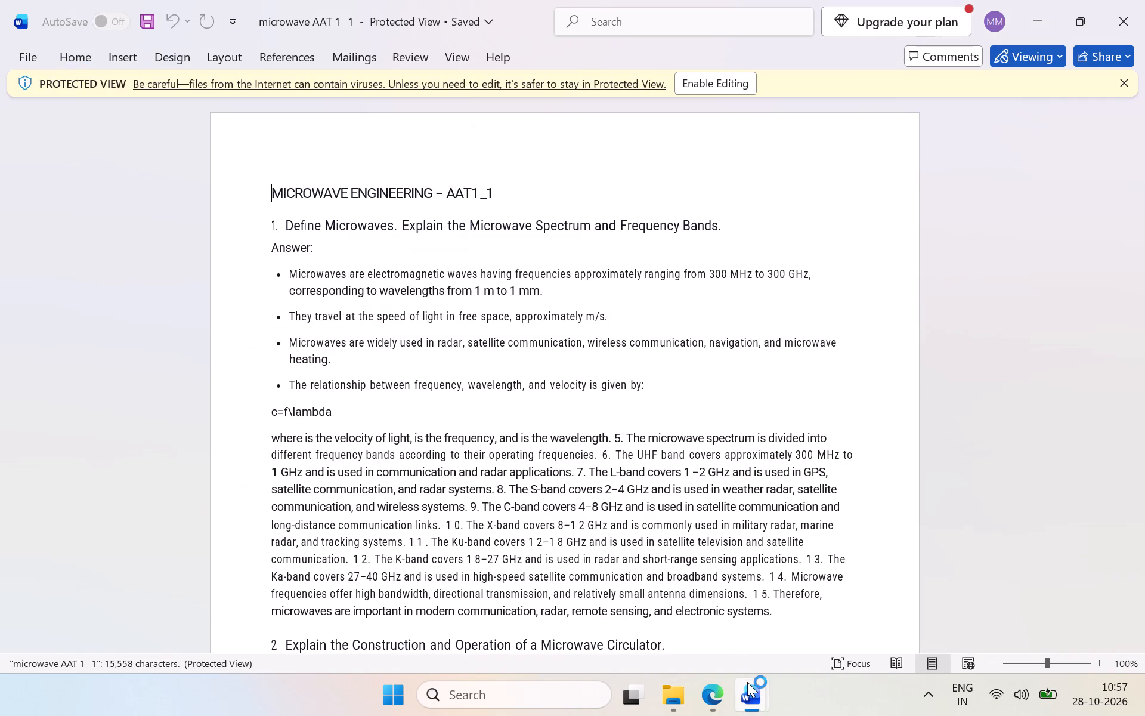
# Close the older AECD46 Word document and the embedded aat1_1 document, saving the embedded document's changes in Downloads.
pyautogui.click(743, 545)
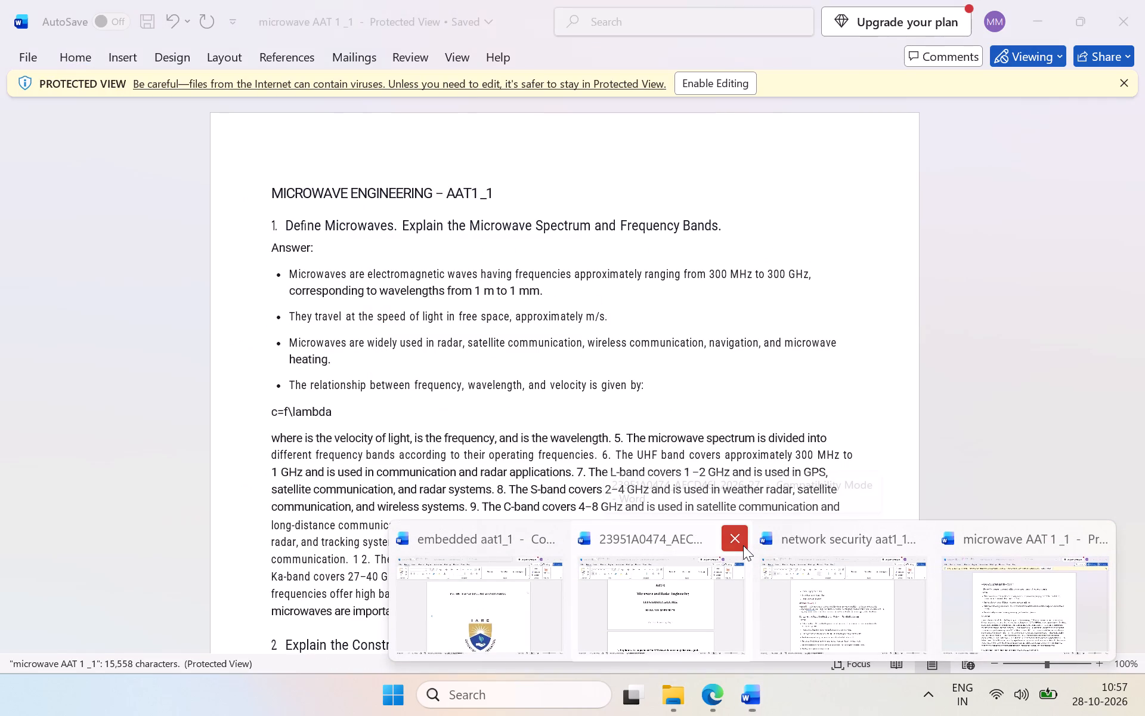
pyautogui.click(641, 536)
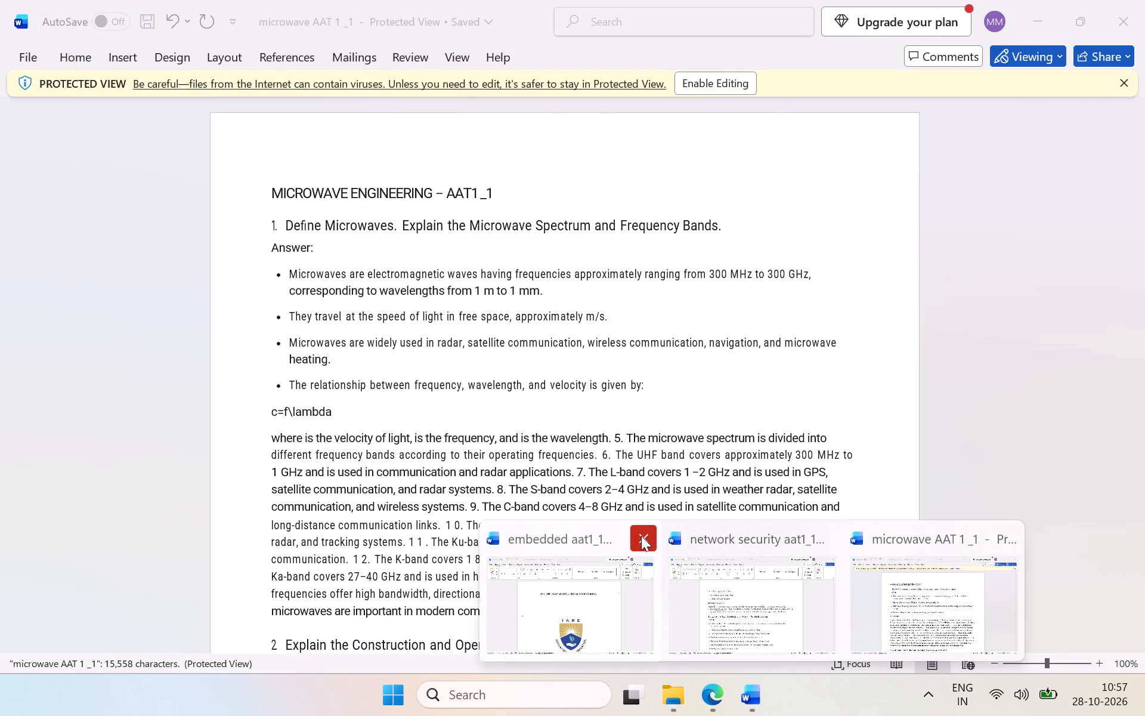
pyautogui.click(641, 536)
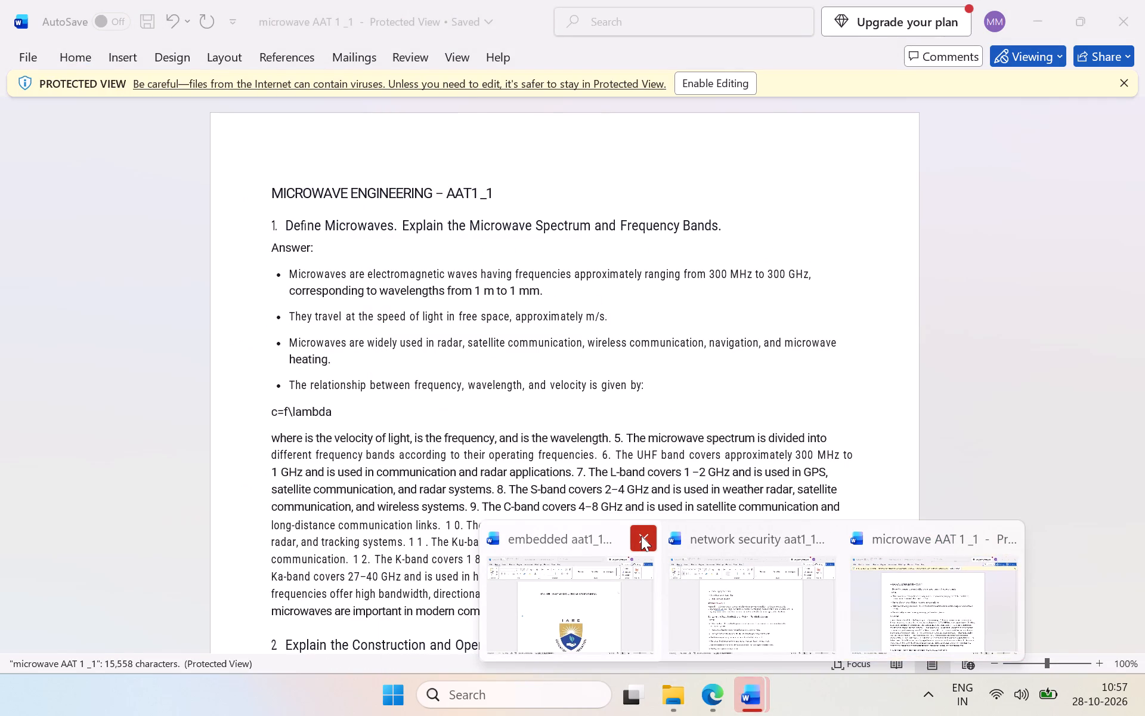
pyautogui.click(906, 634)
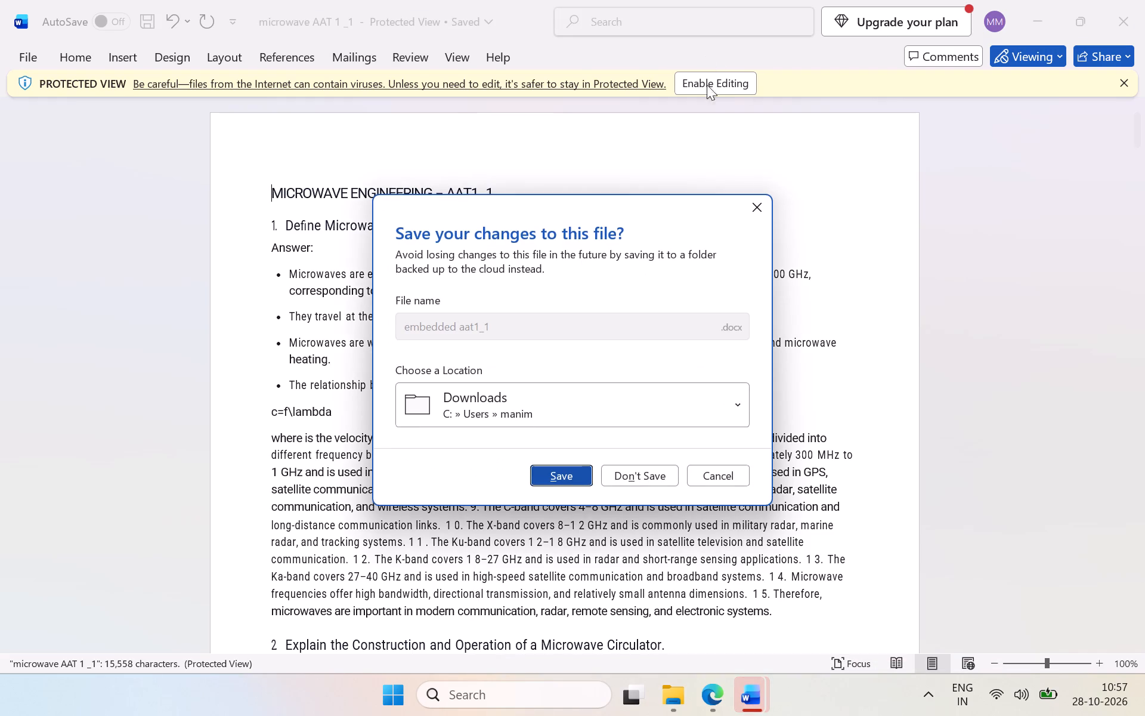
pyautogui.click(708, 91)
pyautogui.click(577, 480)
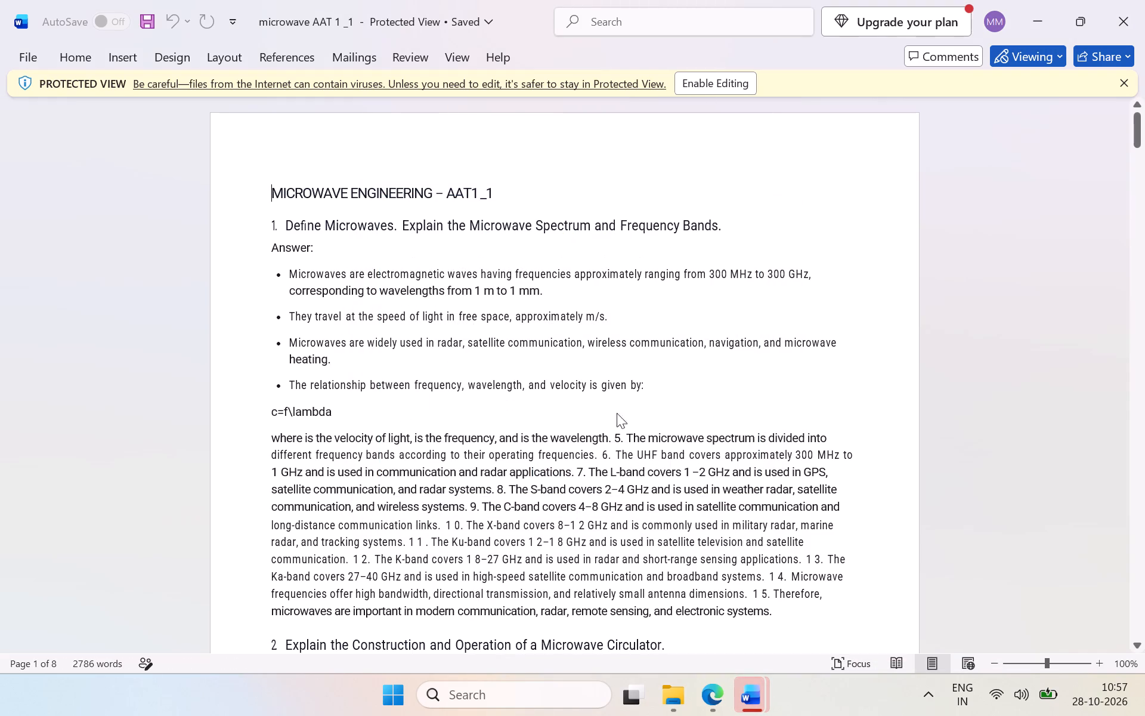
# Enable editing in the microwave AAT 1_1 document and delete its "MICROWAVE ENGINEERING – AAT1_1" title line.
pyautogui.click(695, 86)
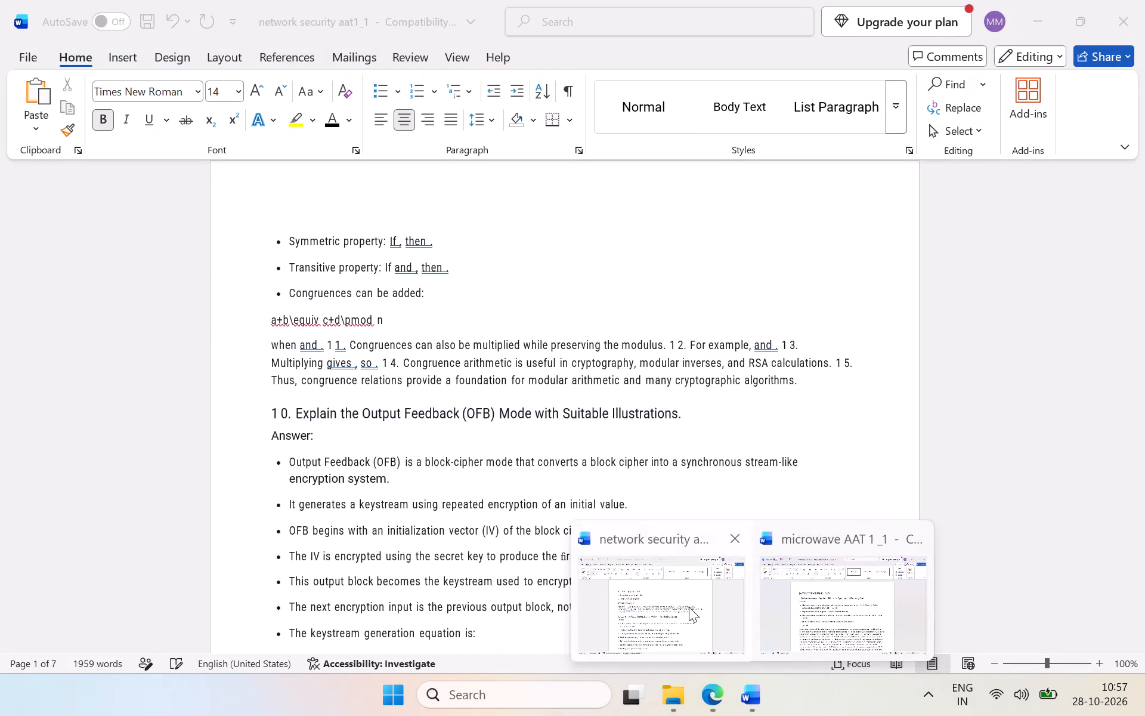
pyautogui.click(689, 607)
pyautogui.click(815, 628)
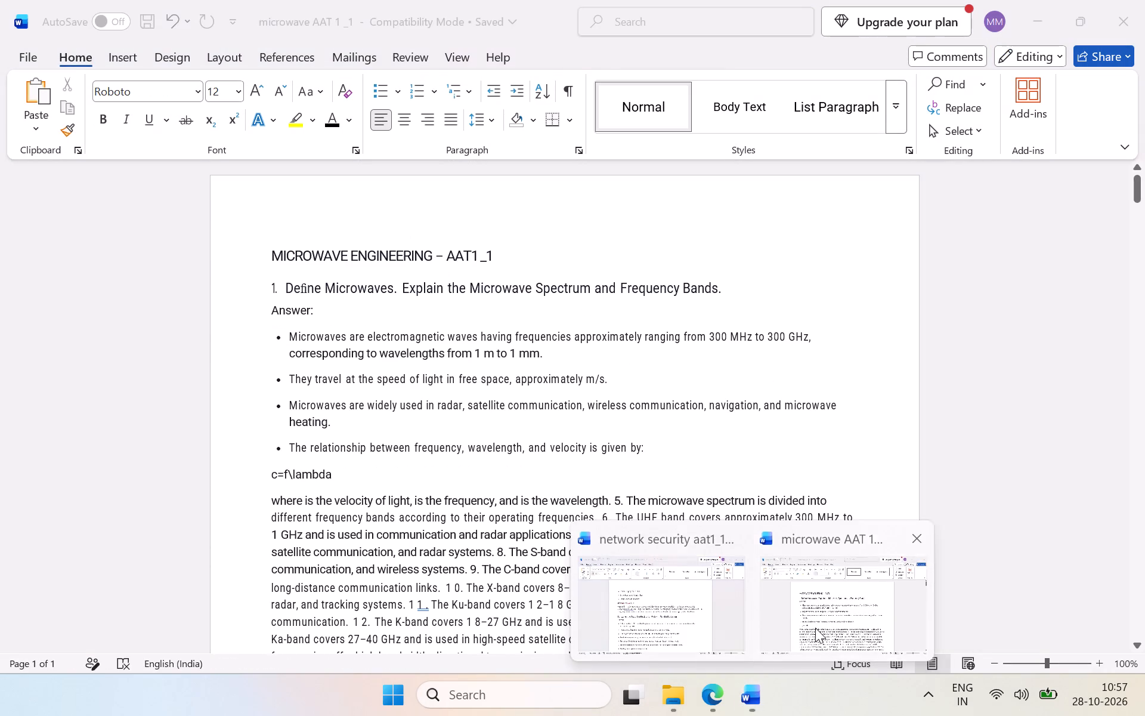
pyautogui.moveTo(501, 258); pyautogui.dragTo(464, 258)
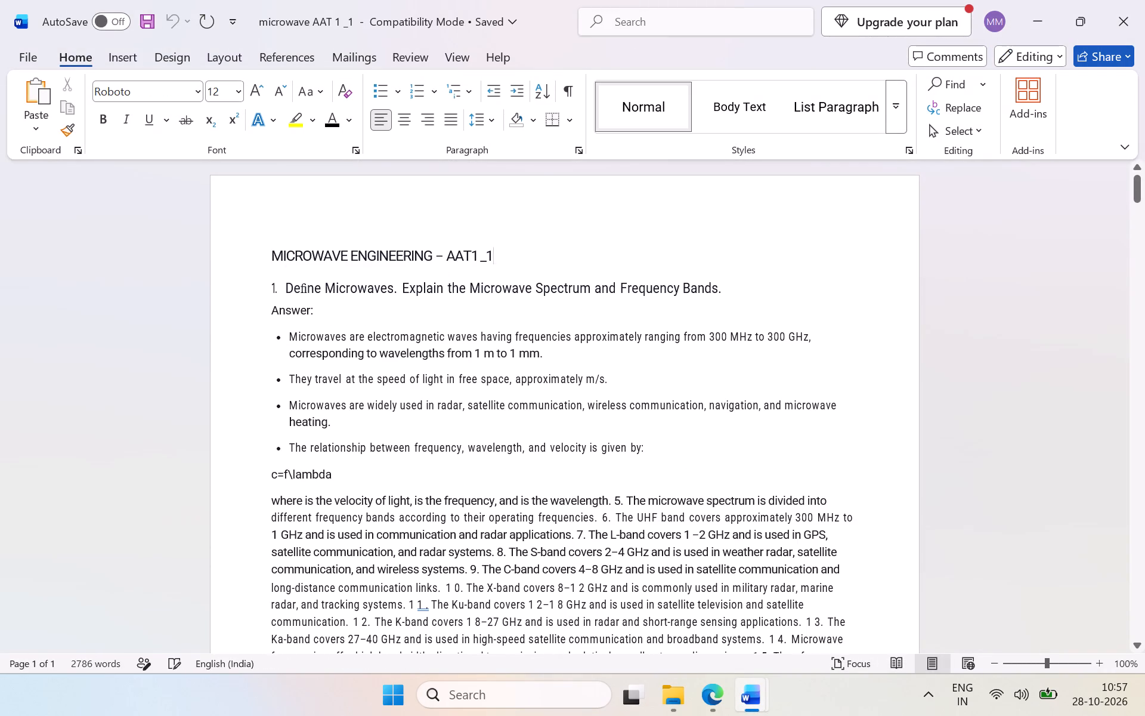
pyautogui.moveTo(464, 258); pyautogui.dragTo(252, 251)
pyautogui.press('BackSpace')
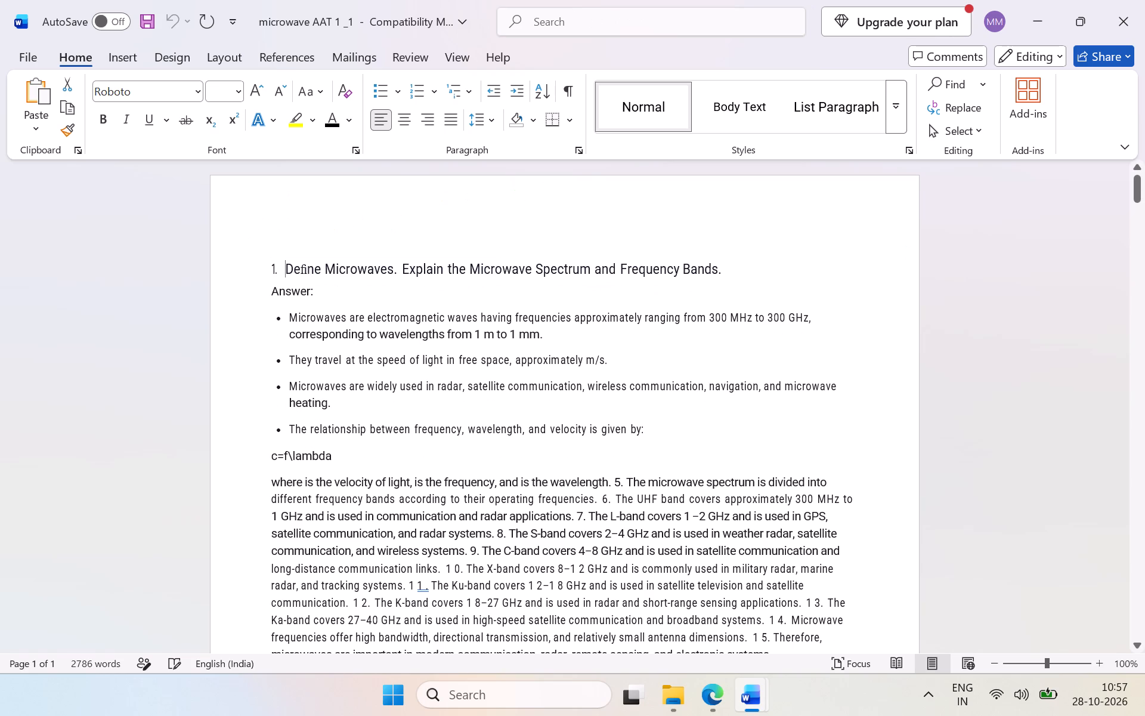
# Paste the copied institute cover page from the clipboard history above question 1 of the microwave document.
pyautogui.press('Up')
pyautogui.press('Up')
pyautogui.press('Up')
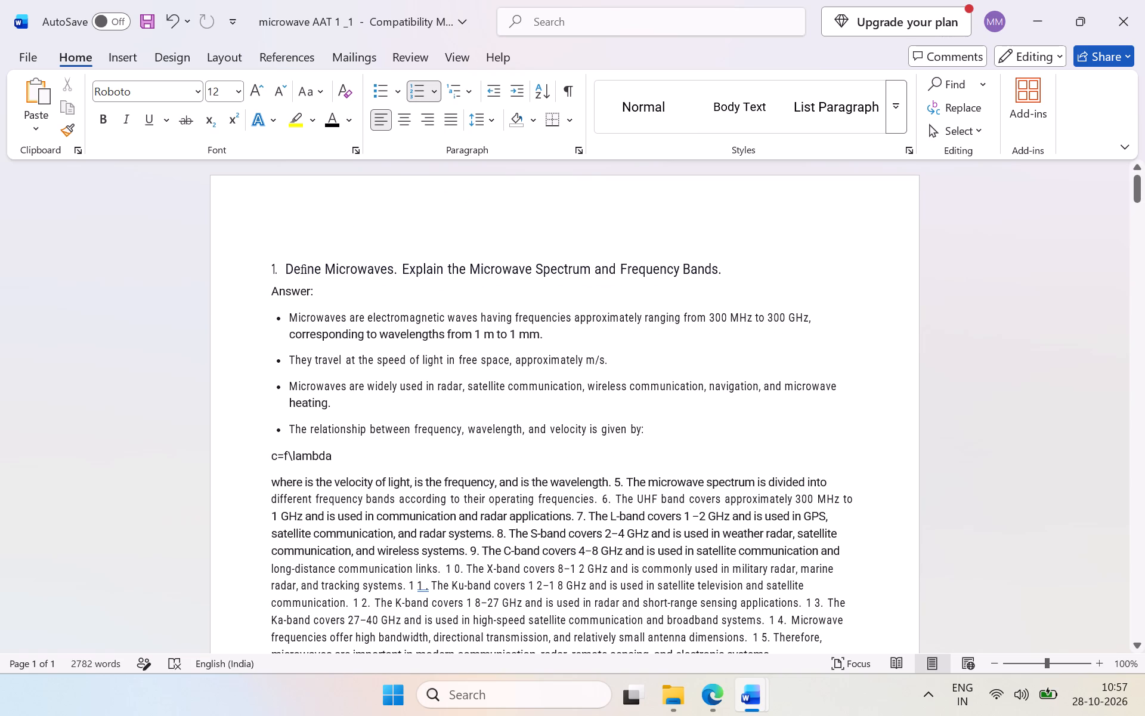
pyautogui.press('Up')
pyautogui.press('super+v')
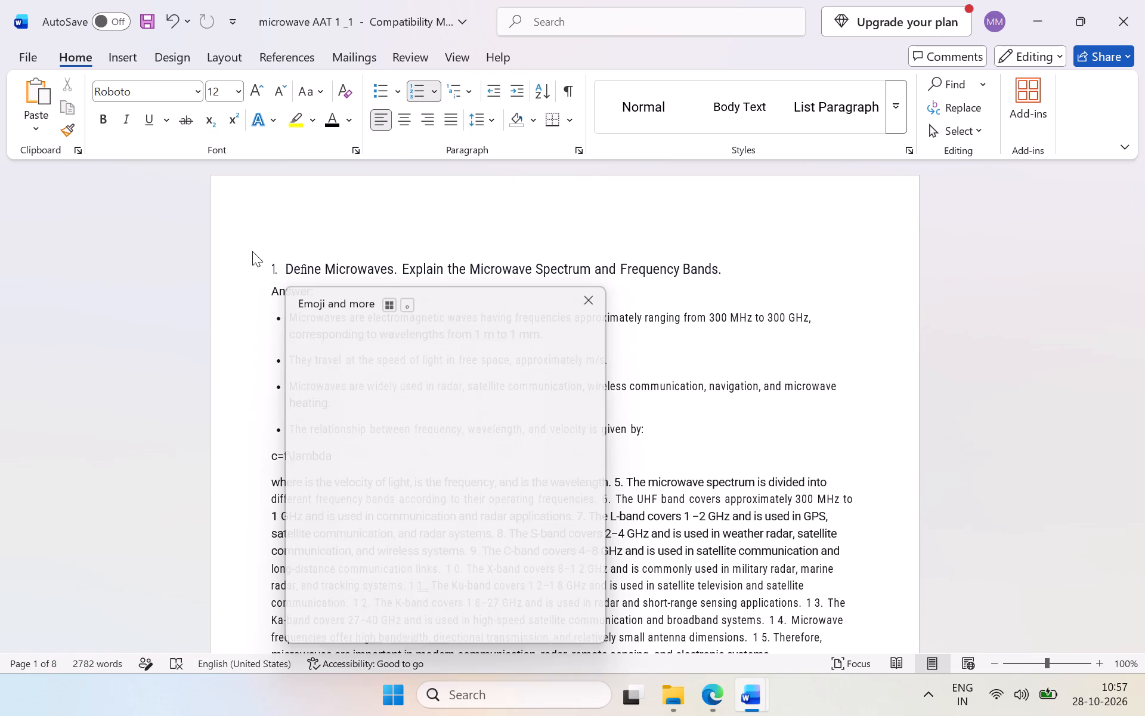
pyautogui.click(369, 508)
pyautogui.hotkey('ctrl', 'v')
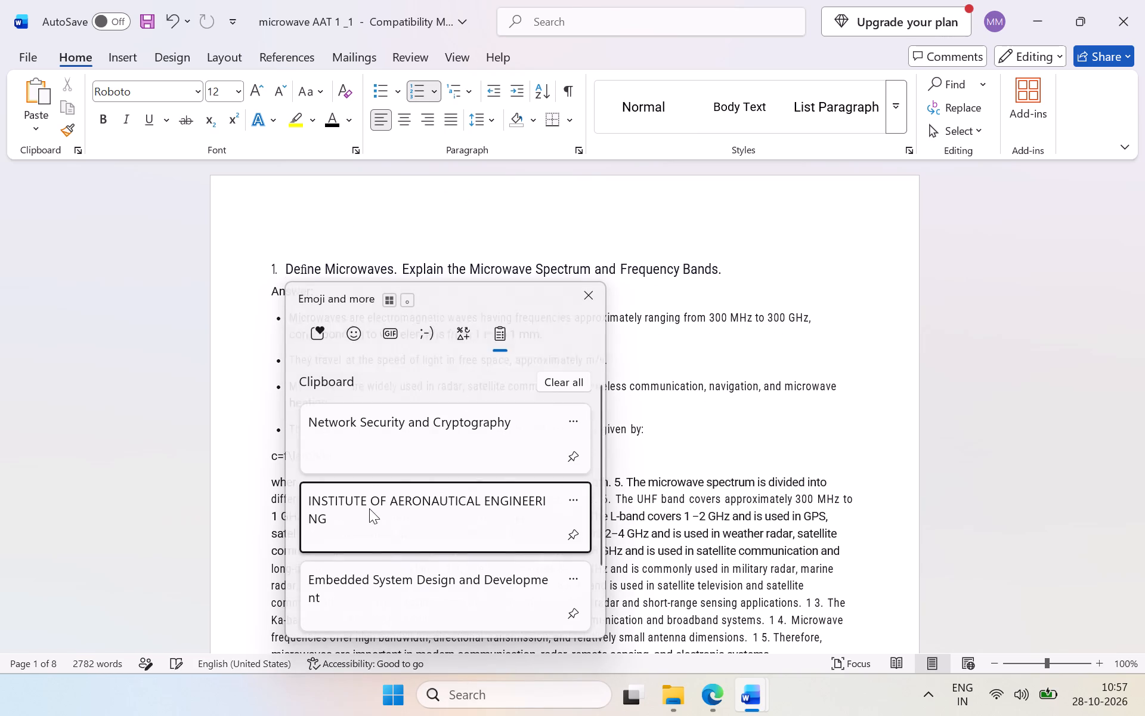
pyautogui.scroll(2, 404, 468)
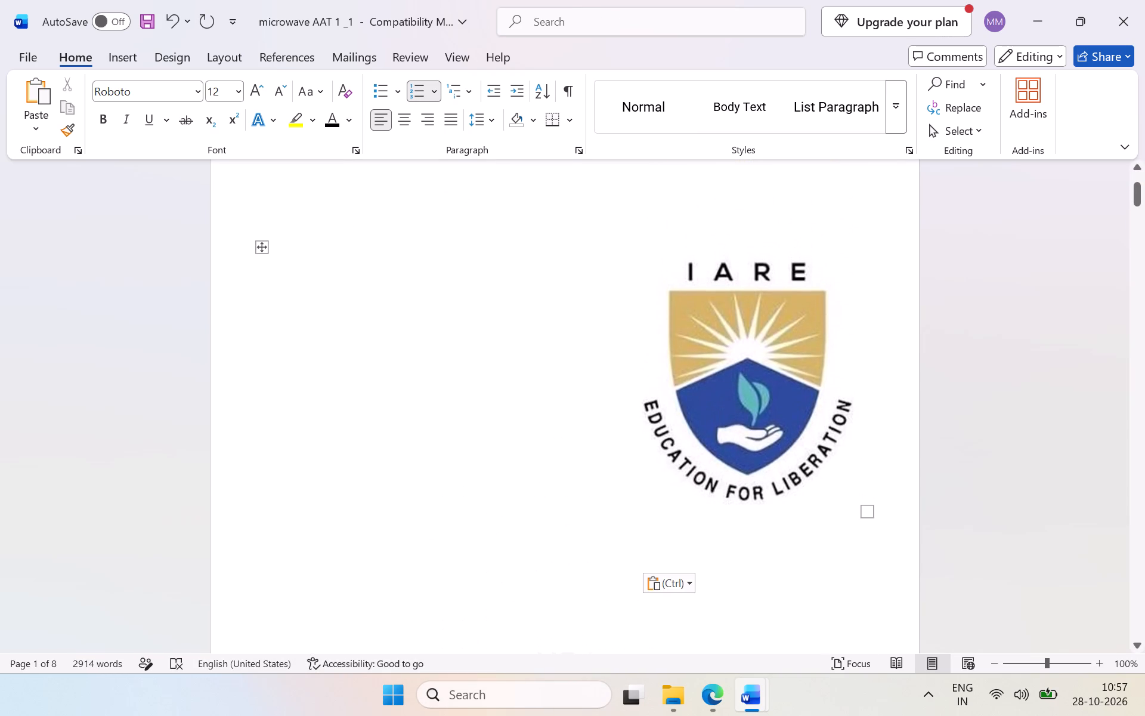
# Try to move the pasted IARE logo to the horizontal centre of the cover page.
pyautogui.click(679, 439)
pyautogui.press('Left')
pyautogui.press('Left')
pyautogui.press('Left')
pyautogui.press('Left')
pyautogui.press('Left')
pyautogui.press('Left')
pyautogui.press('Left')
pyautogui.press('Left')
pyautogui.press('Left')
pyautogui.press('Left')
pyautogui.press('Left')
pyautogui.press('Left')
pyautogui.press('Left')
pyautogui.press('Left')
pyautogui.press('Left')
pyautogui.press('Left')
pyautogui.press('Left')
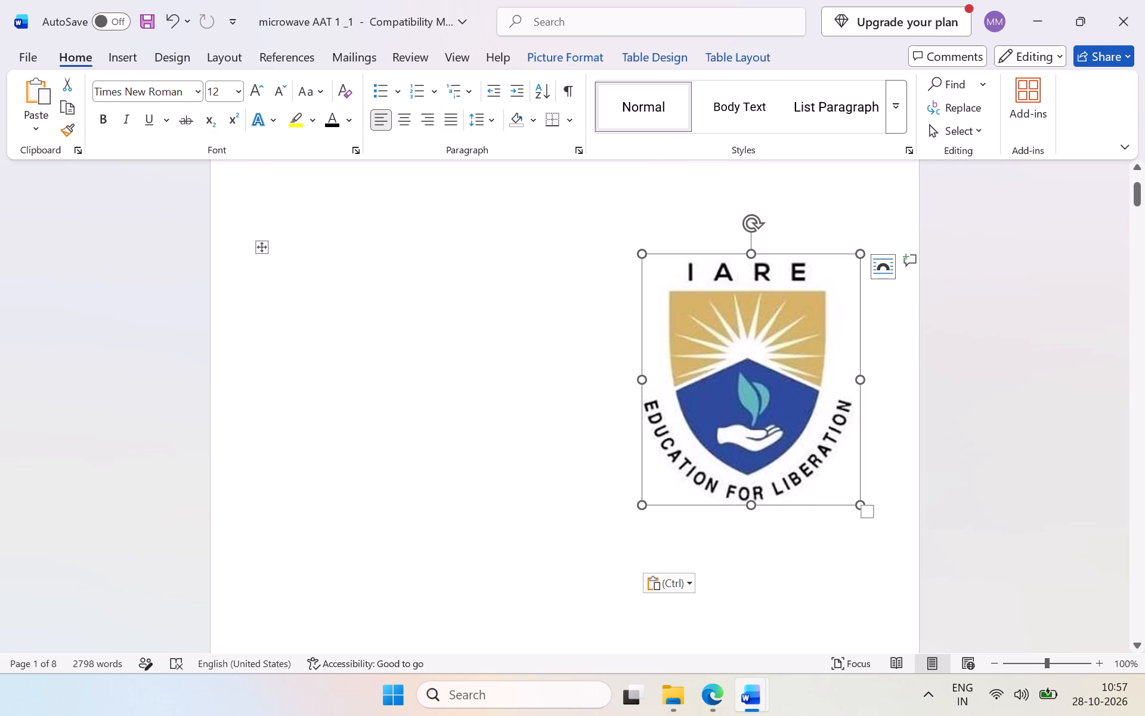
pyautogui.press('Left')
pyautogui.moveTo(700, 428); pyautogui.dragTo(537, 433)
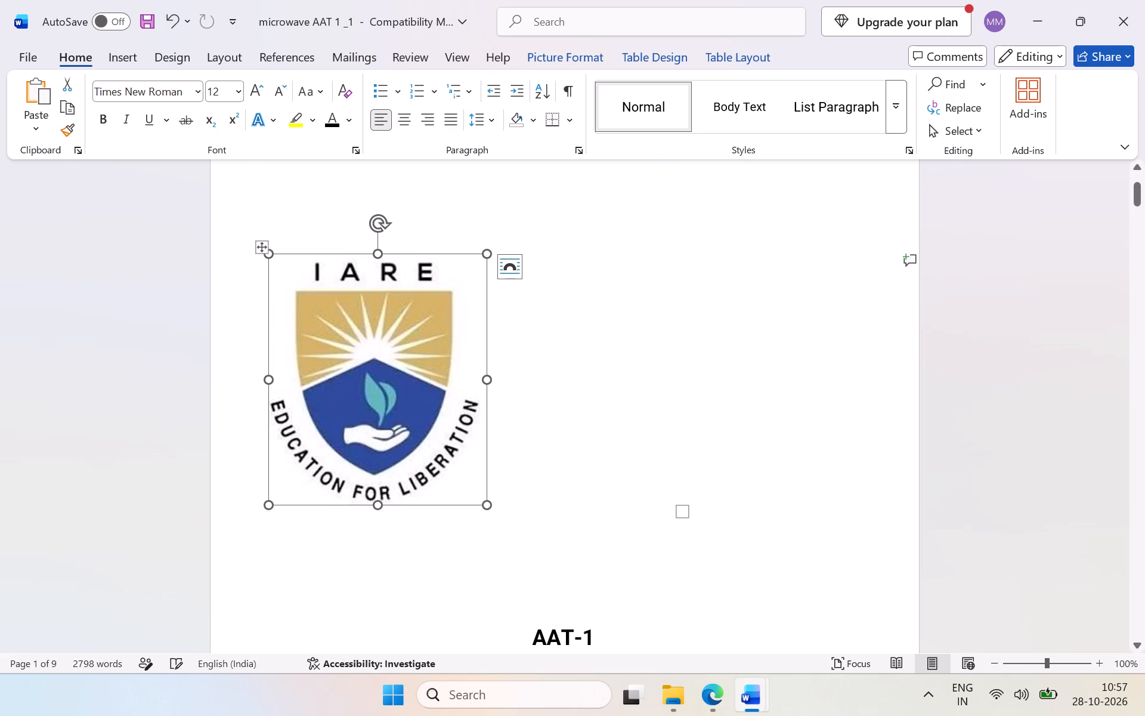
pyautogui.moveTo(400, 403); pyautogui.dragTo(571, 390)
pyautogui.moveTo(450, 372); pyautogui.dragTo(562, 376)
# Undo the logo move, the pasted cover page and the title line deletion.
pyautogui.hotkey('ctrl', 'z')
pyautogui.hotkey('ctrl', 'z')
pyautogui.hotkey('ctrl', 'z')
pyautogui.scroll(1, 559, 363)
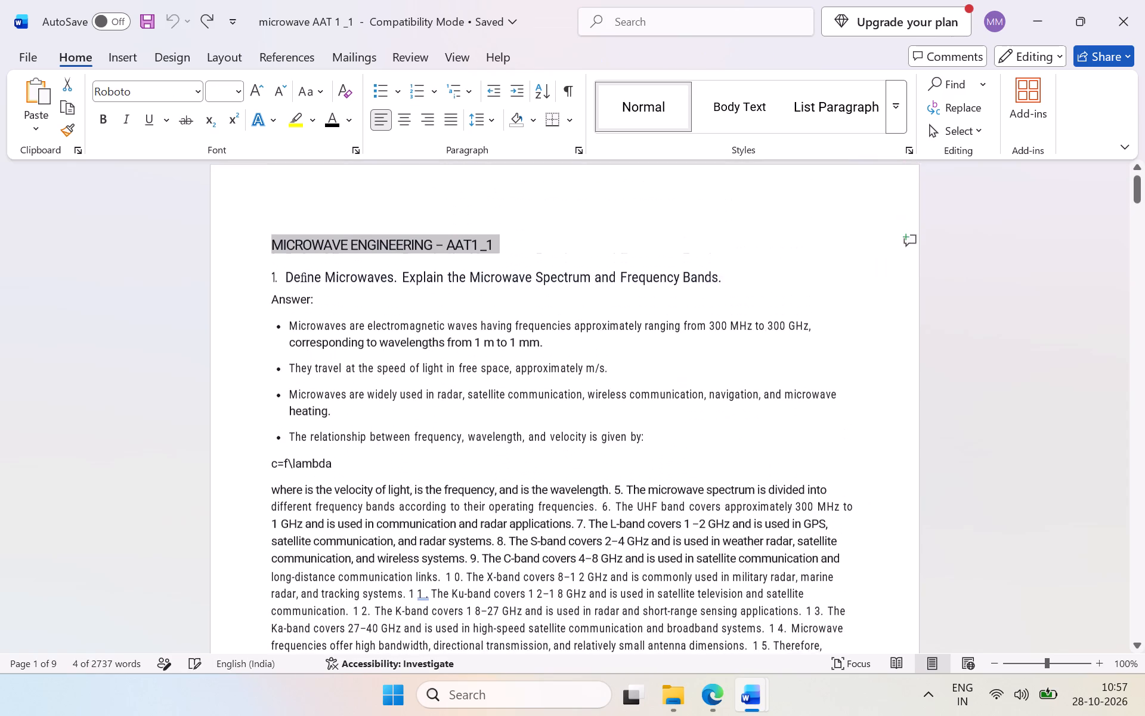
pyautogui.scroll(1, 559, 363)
# Delete the "MICROWAVE ENGINEERING – AAT1_1" title line above question 1.
pyautogui.click(521, 267)
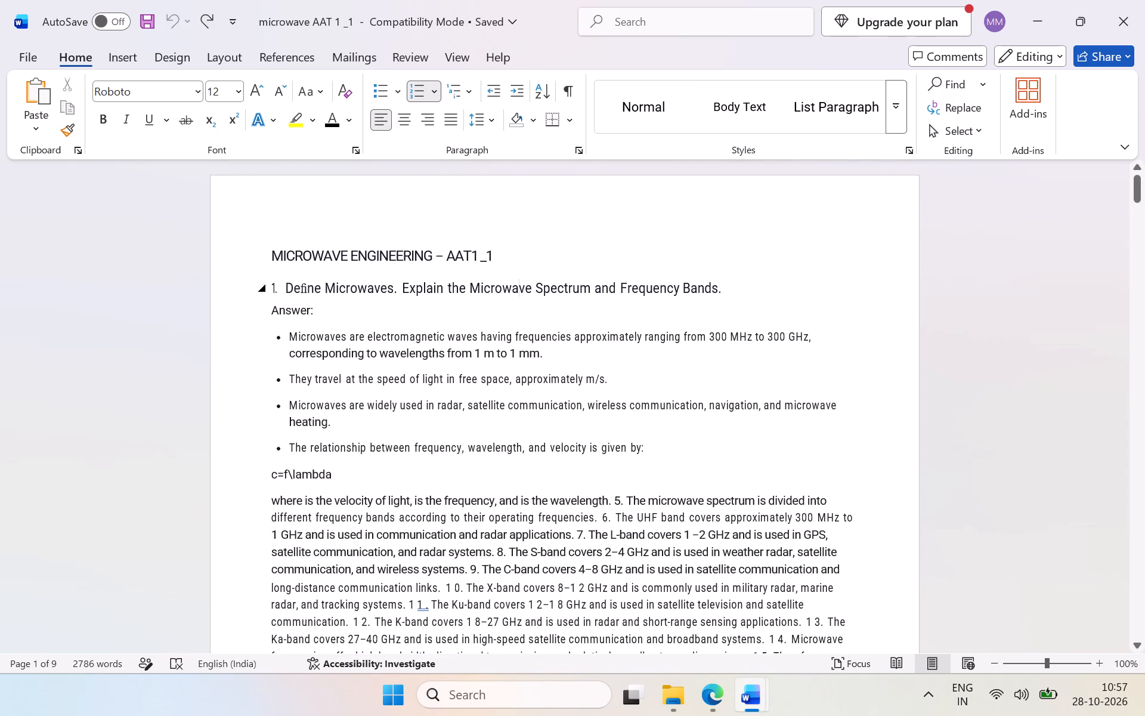
pyautogui.moveTo(497, 254); pyautogui.dragTo(274, 244)
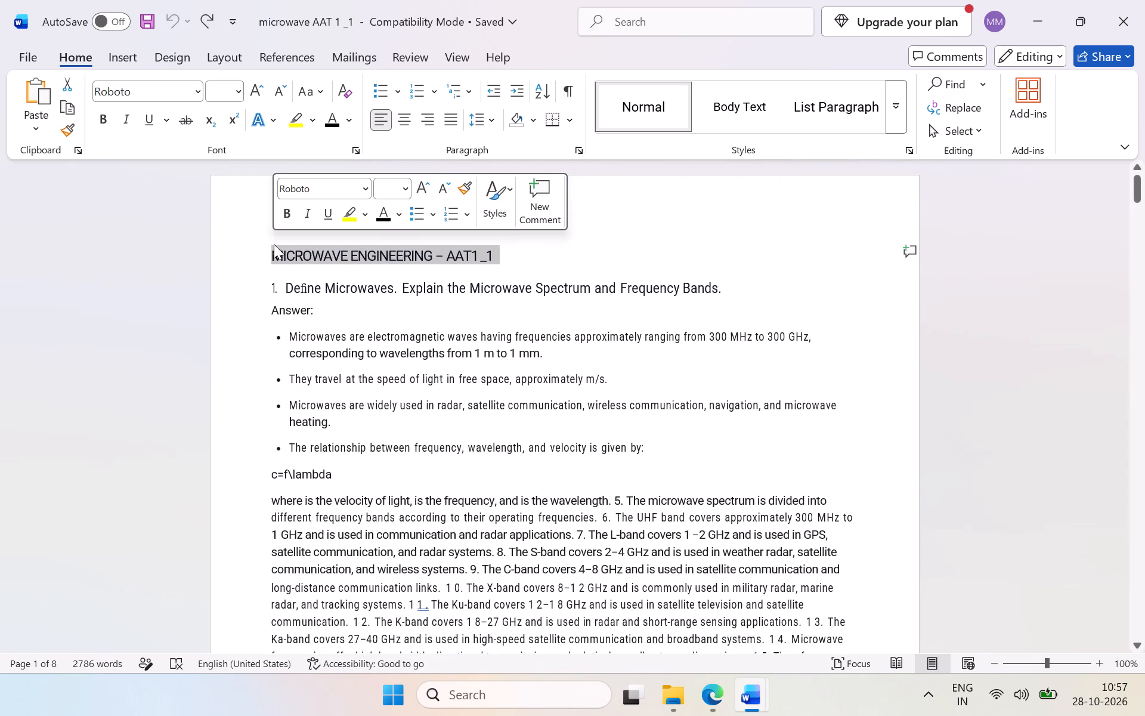
pyautogui.press('BackSpace')
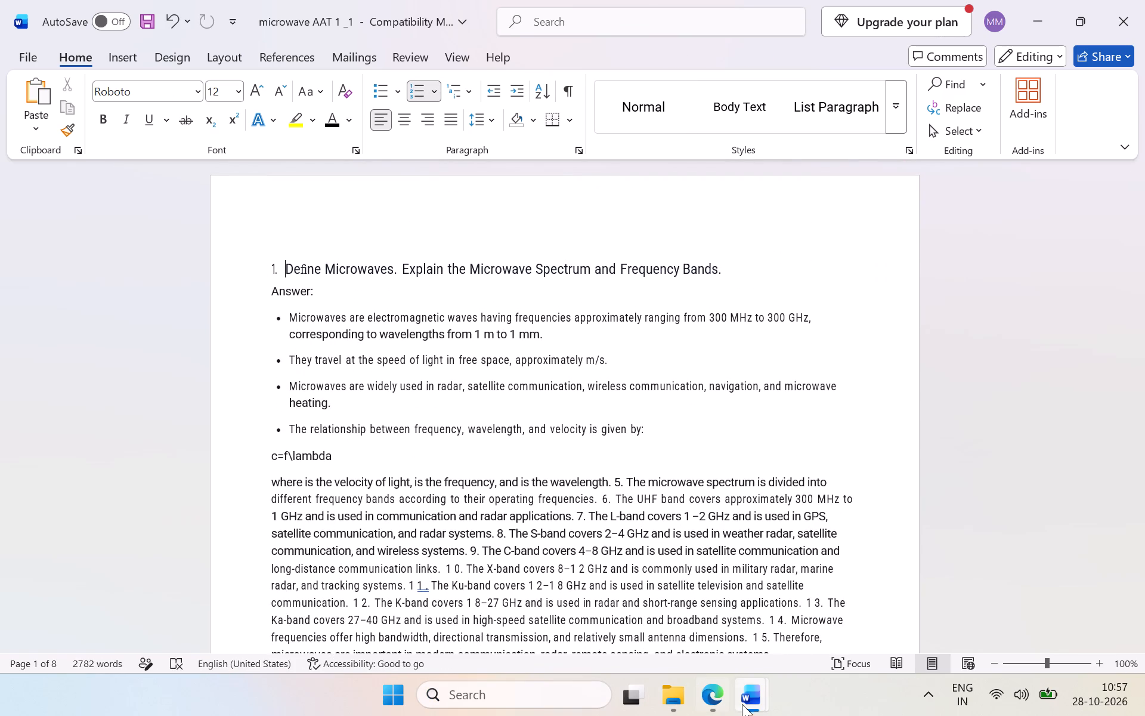
# Copy the cover page content, from below the institute heading through the roll number, from the network security aat1_1 document.
pyautogui.click(742, 703)
pyautogui.click(677, 606)
pyautogui.scroll(1, 650, 505)
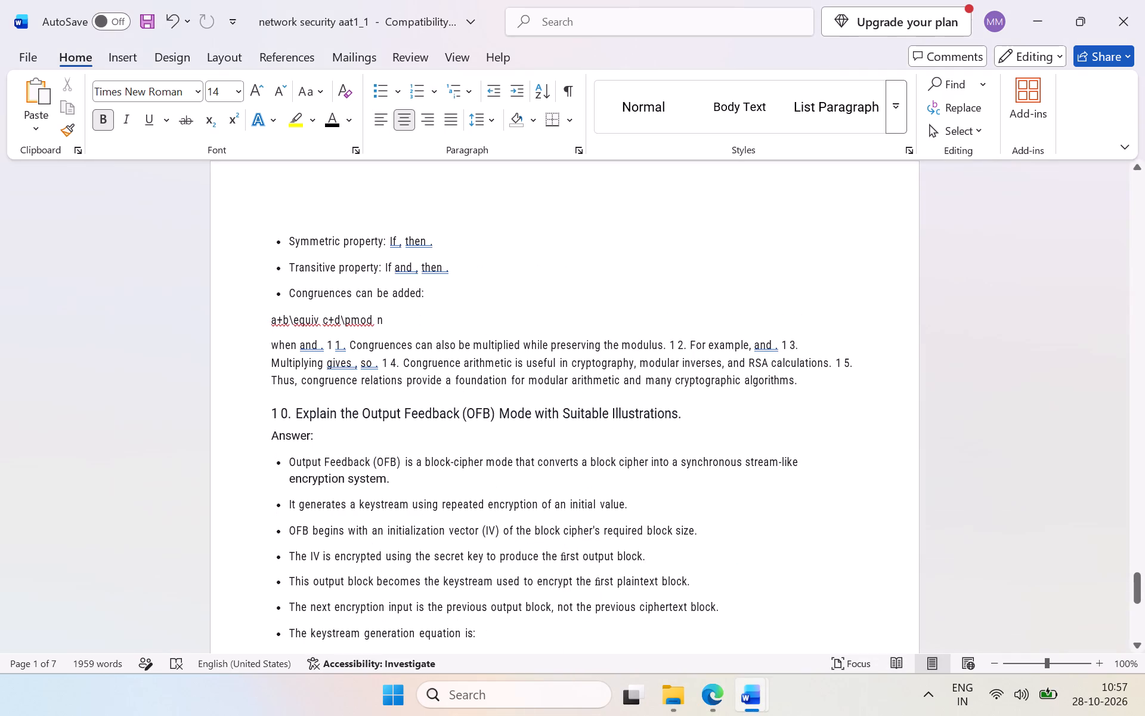
pyautogui.scroll(11, 650, 505)
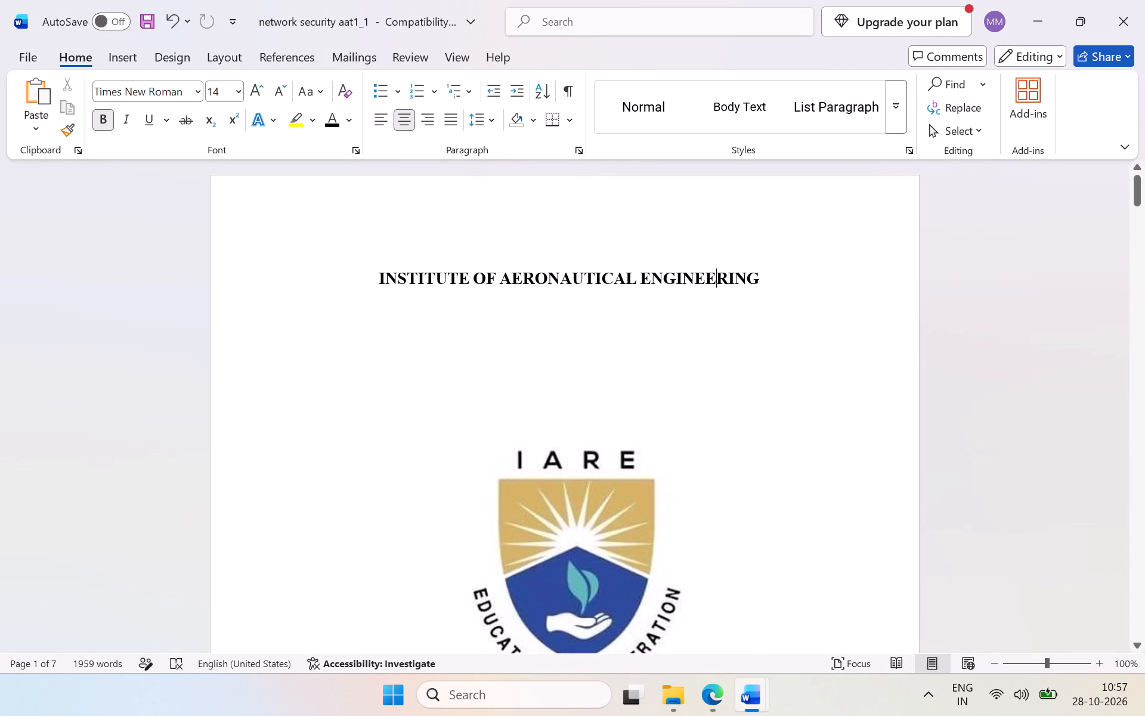
pyautogui.moveTo(361, 230); pyautogui.dragTo(651, 214)
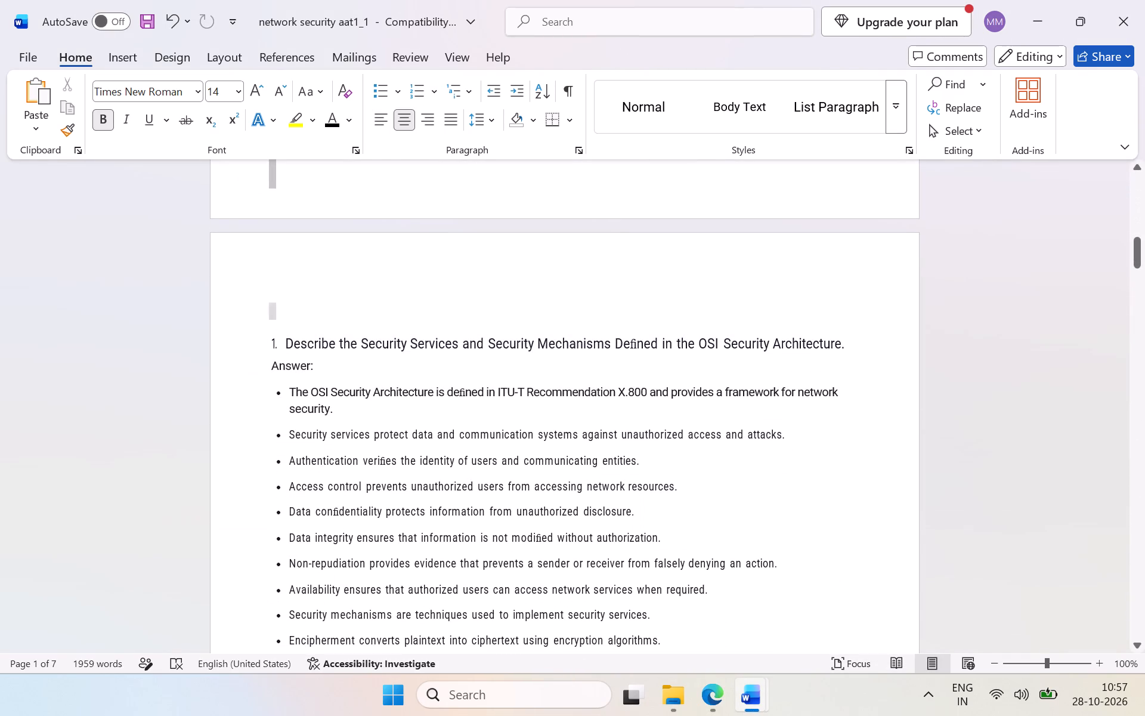
pyautogui.moveTo(651, 214); pyautogui.dragTo(647, 306)
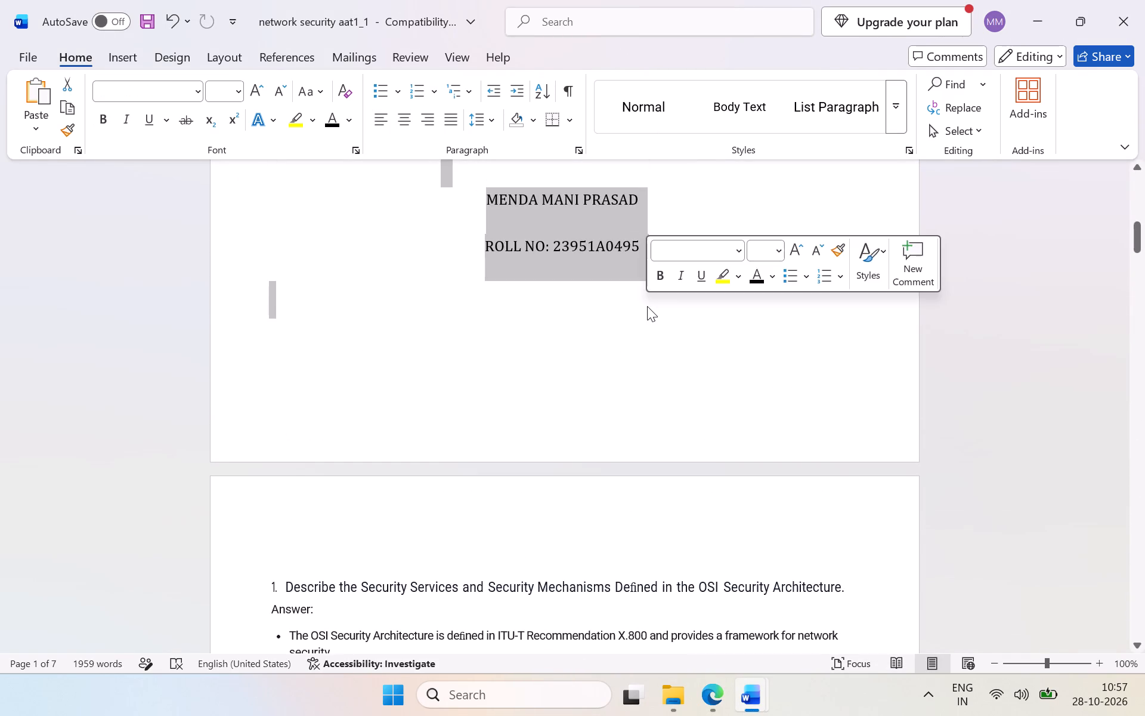
pyautogui.hotkey('ctrl', 'c')
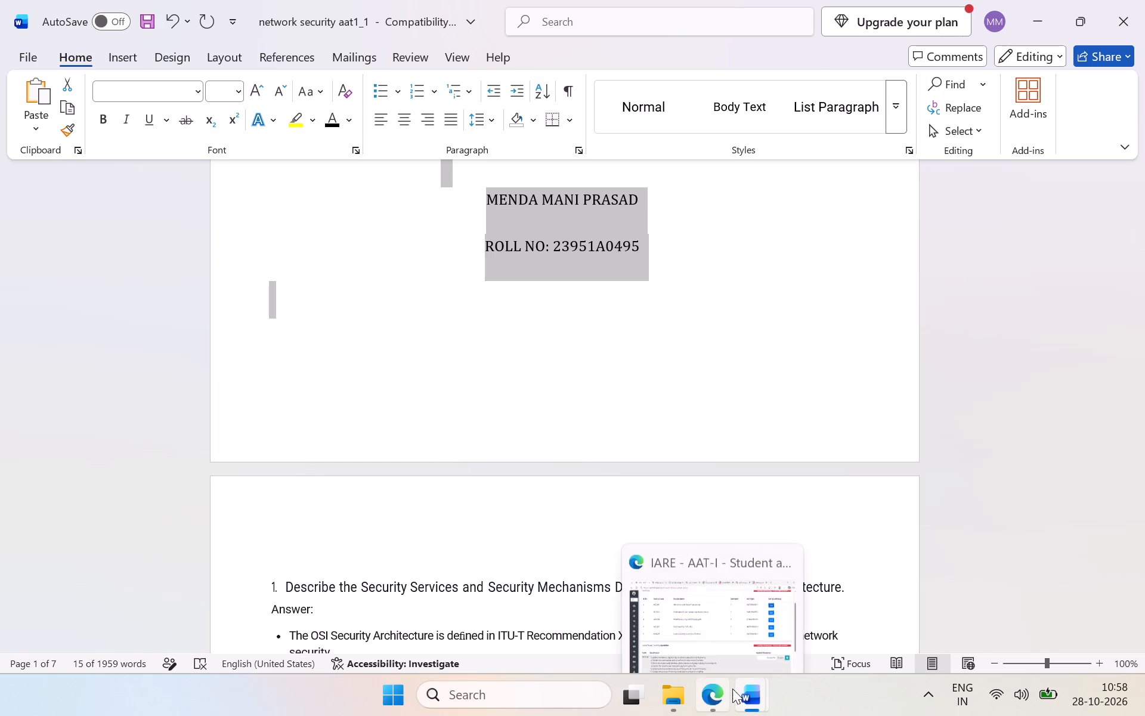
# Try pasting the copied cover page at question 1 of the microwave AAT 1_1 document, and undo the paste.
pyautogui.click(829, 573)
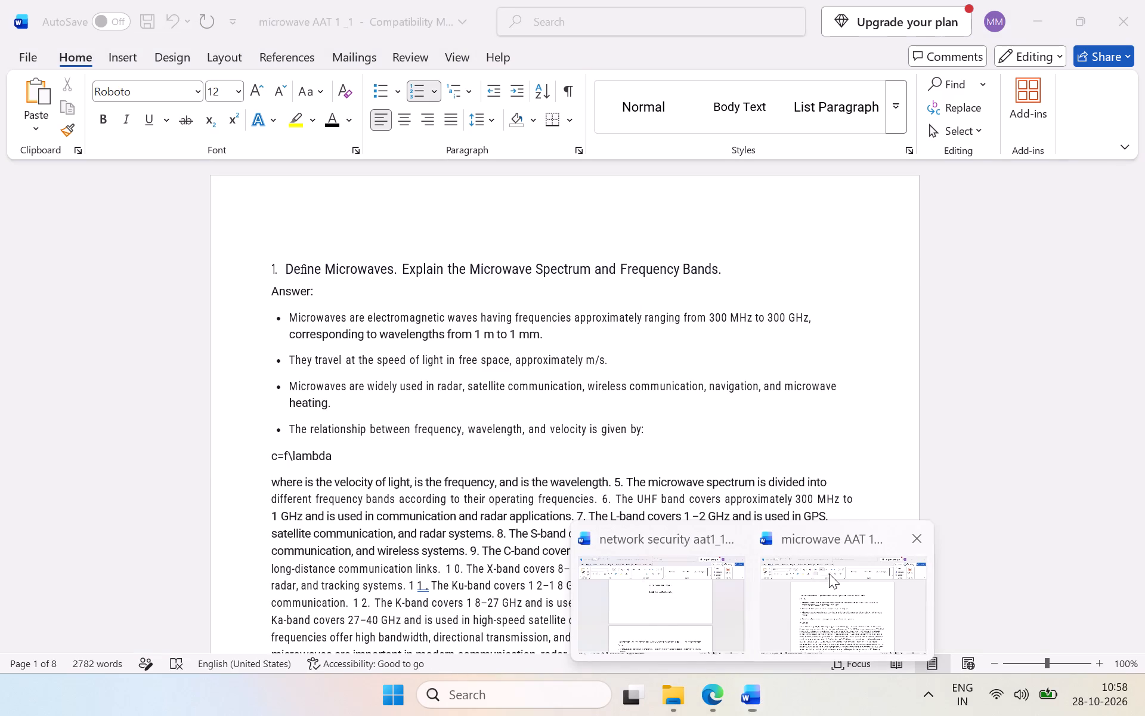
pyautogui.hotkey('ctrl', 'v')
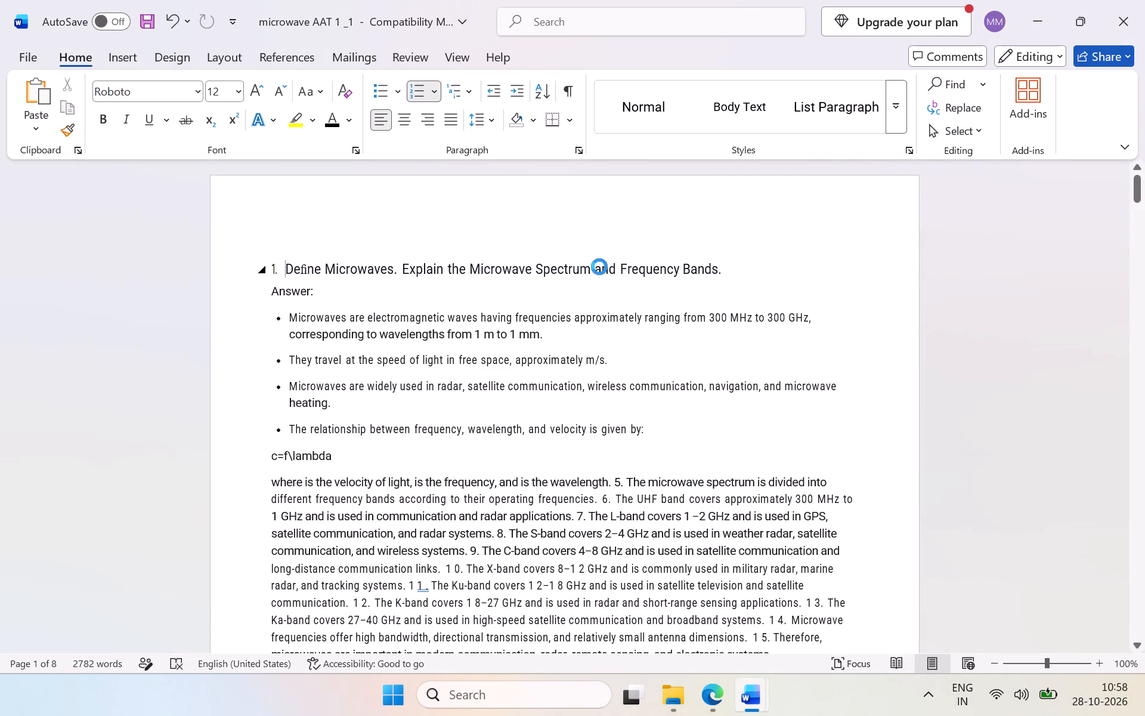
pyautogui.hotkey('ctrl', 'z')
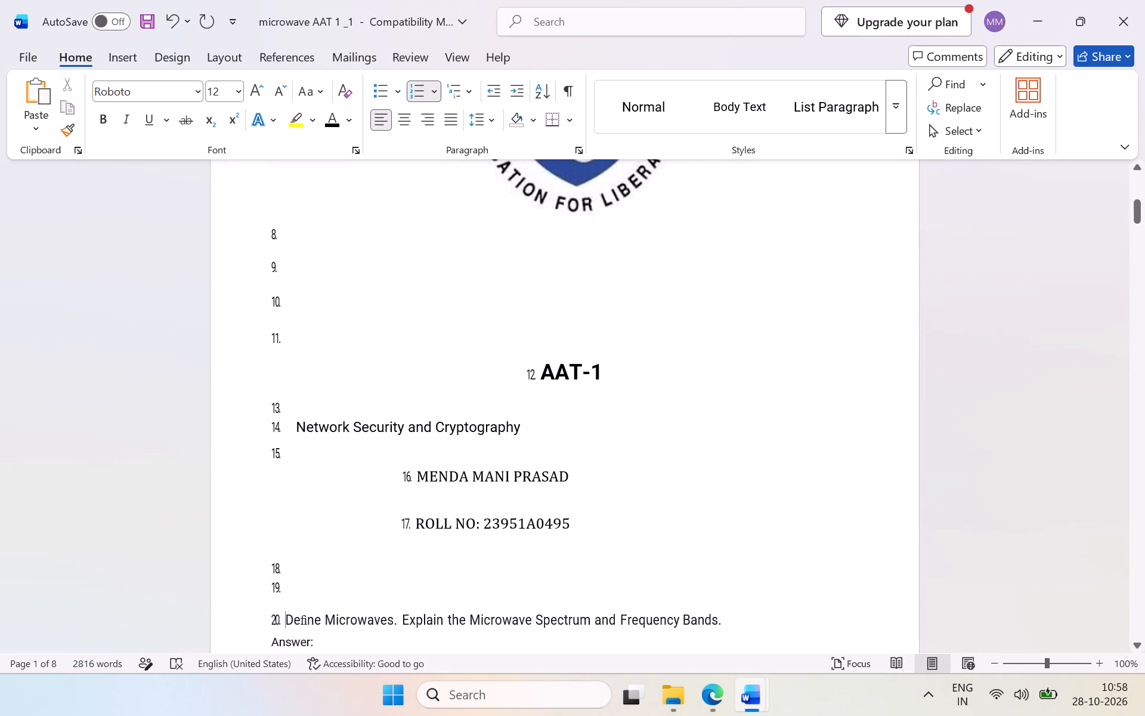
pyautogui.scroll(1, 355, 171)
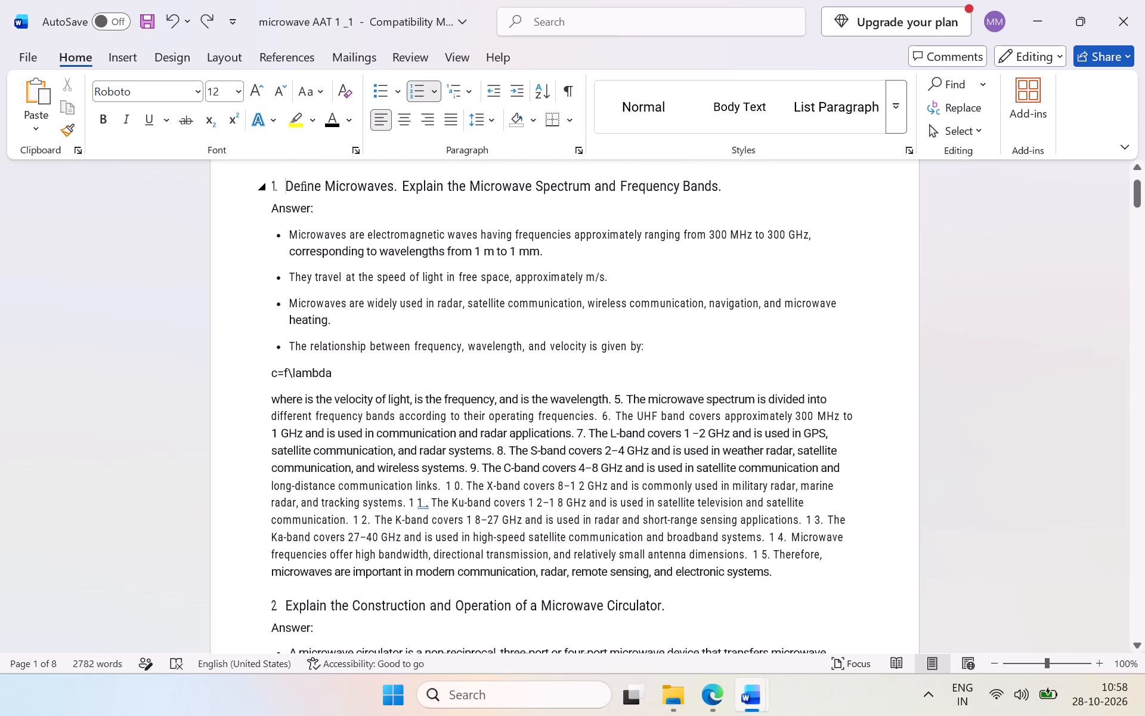
# Insert blank lines above the "Define Microwaves" question to push it onto the second page.
pyautogui.click(361, 180)
pyautogui.scroll(2, 361, 180)
pyautogui.click(272, 221)
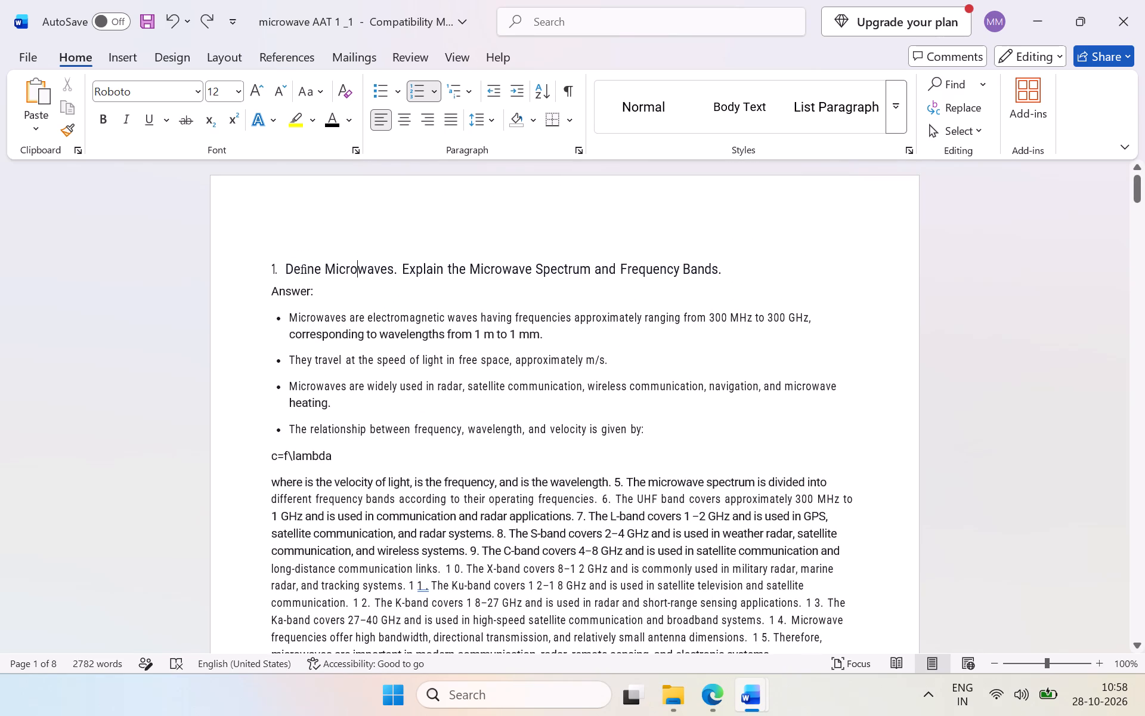
pyautogui.click(272, 221)
pyautogui.press('Return')
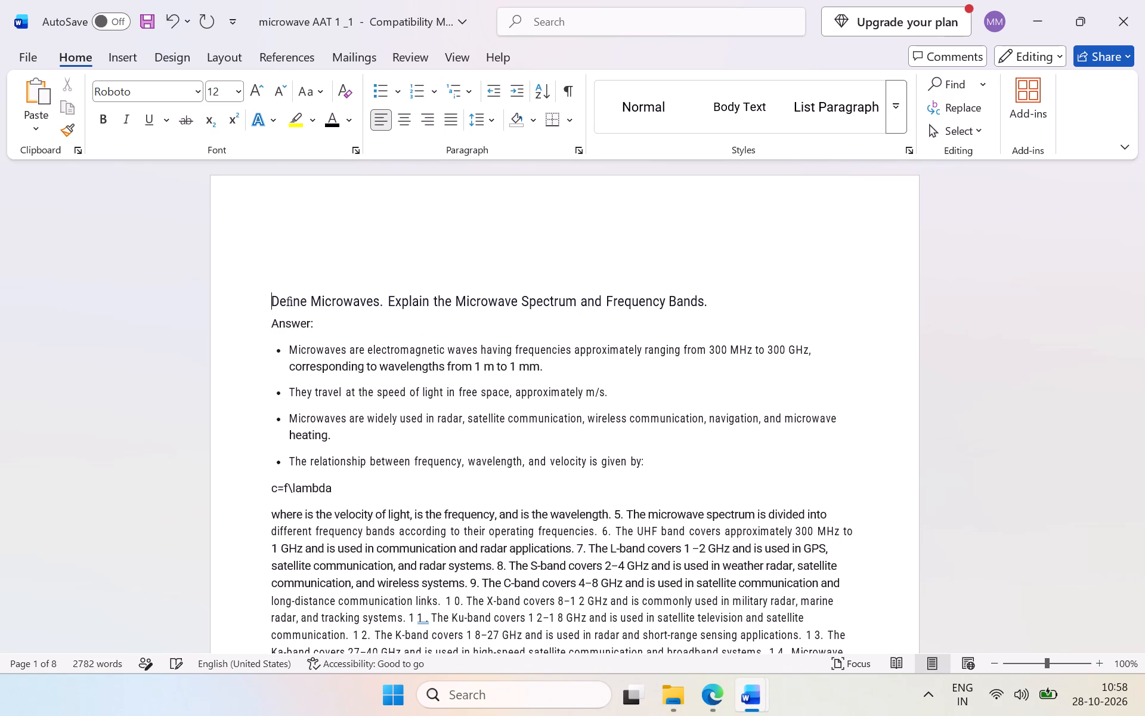
pyautogui.press('Return')
pyautogui.press('Return')
pyautogui.press('Return')
pyautogui.press('Return')
pyautogui.press('Return')
pyautogui.press('Return')
pyautogui.press('Return')
pyautogui.press('Return')
pyautogui.press('Return')
pyautogui.press('Return')
pyautogui.press('Return')
pyautogui.press('Return')
pyautogui.press('Return')
pyautogui.press('Return')
pyautogui.press('Return')
pyautogui.press('Return')
pyautogui.press('Return')
pyautogui.press('Return')
pyautogui.press('Return')
pyautogui.press('Return')
pyautogui.press('Return')
pyautogui.press('Return')
pyautogui.press('Return')
pyautogui.press('Return')
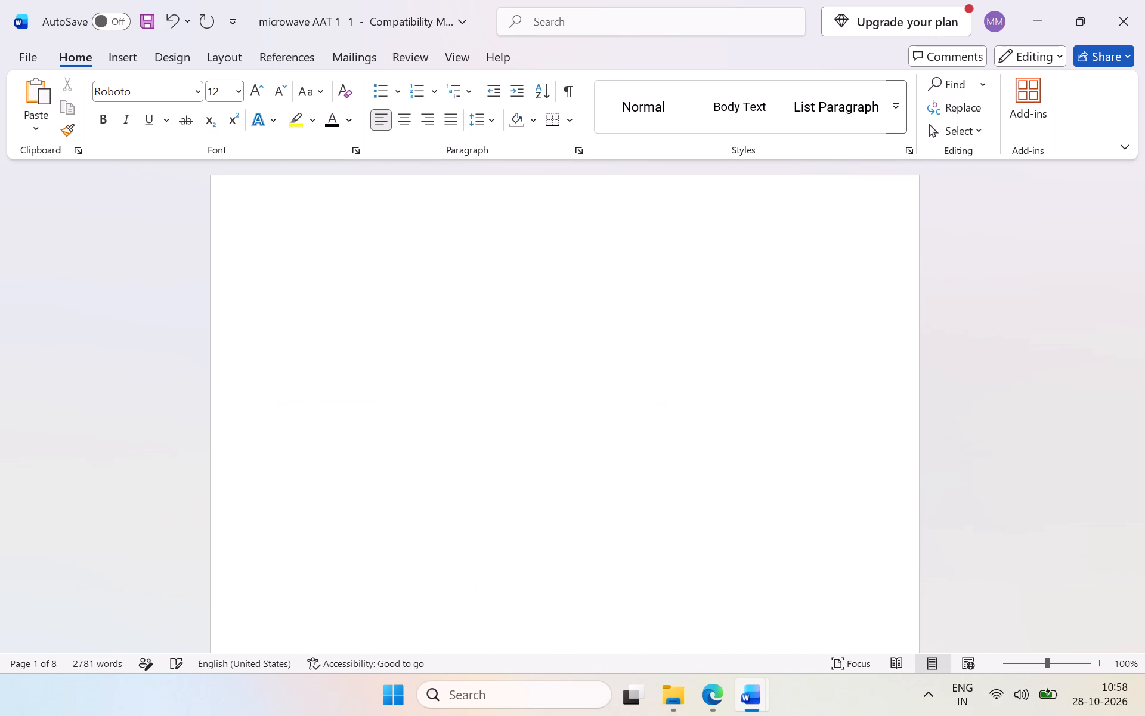
pyautogui.press('Return')
pyautogui.press('Return')
pyautogui.press('Return')
pyautogui.press('Return')
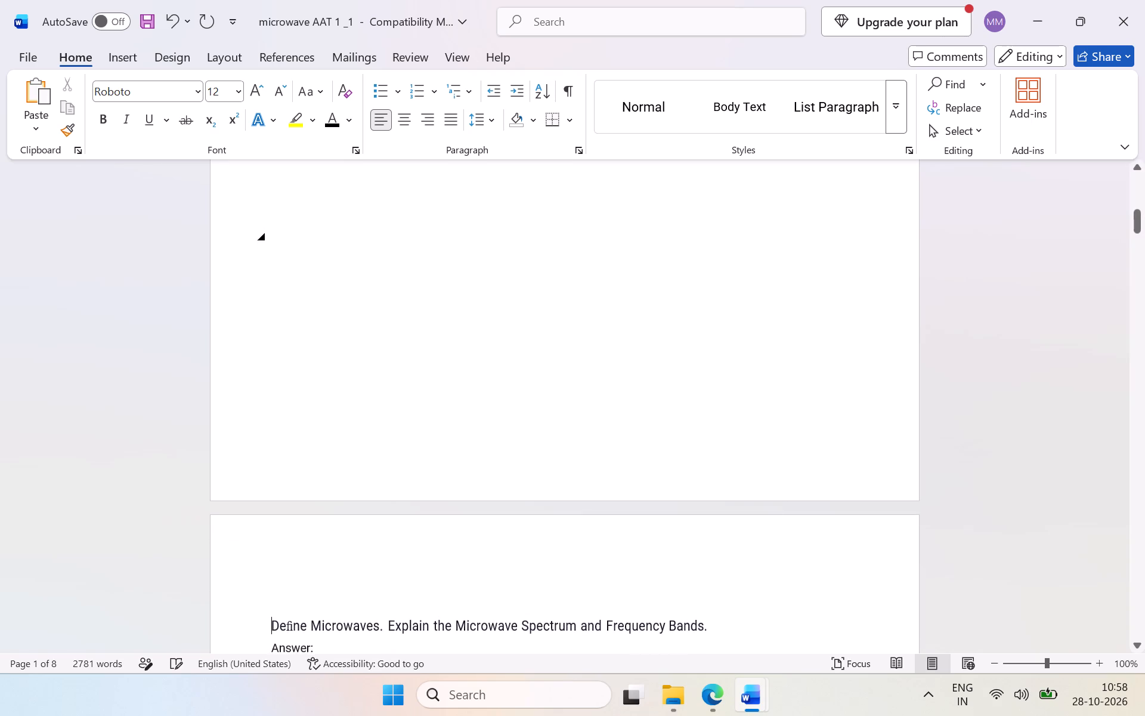
# Remove one blank line and number the "Define Microwaves" question manually as "1.".
pyautogui.press('BackSpace')
pyautogui.write('1.')
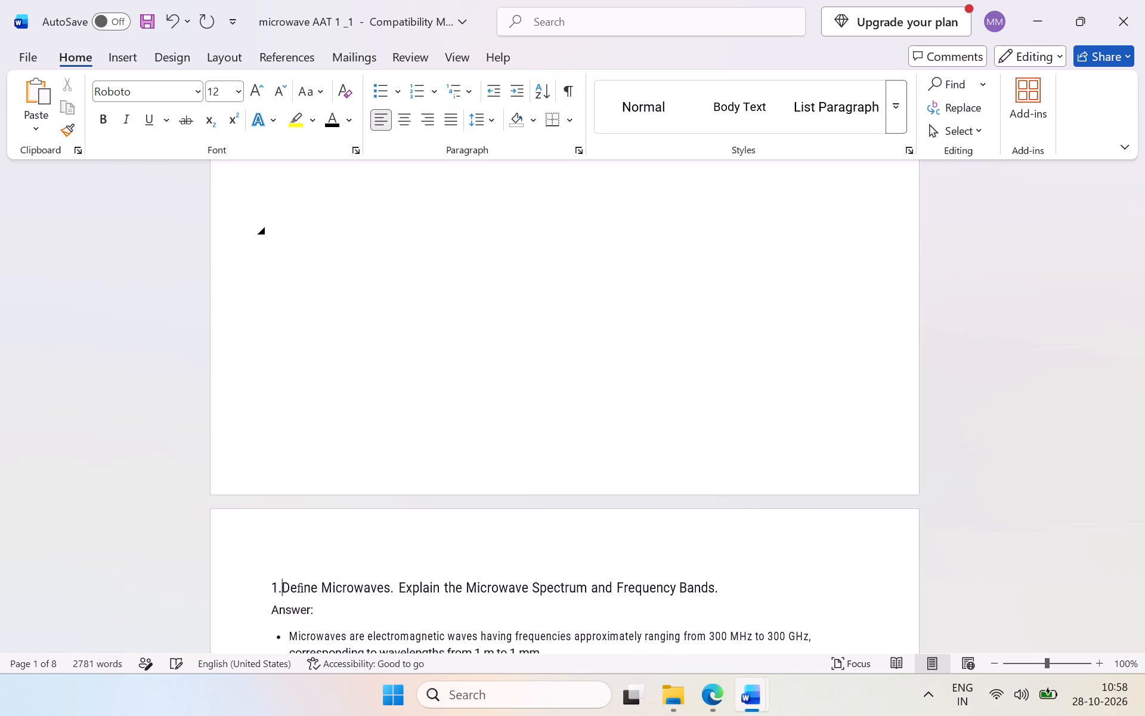
# Paste the copied cover page content at the top of the blank first page.
pyautogui.click(339, 259)
pyautogui.scroll(13, 339, 259)
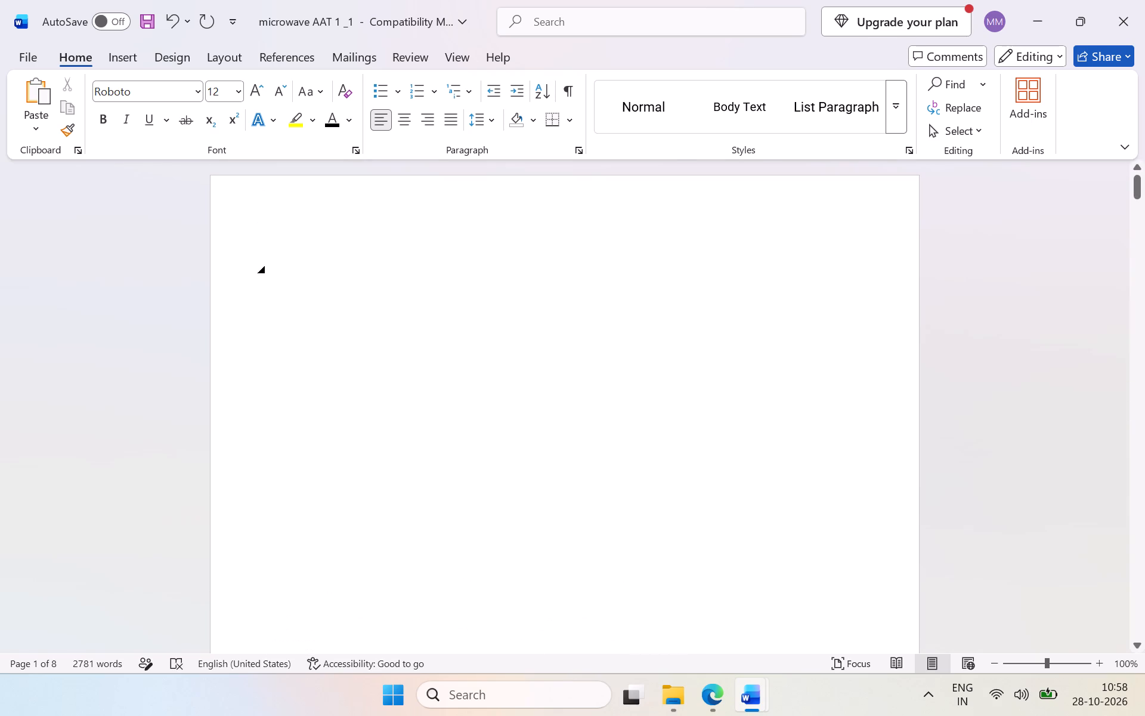
pyautogui.click(325, 245)
pyautogui.hotkey('ctrl', 'v')
pyautogui.scroll(-1, 328, 245)
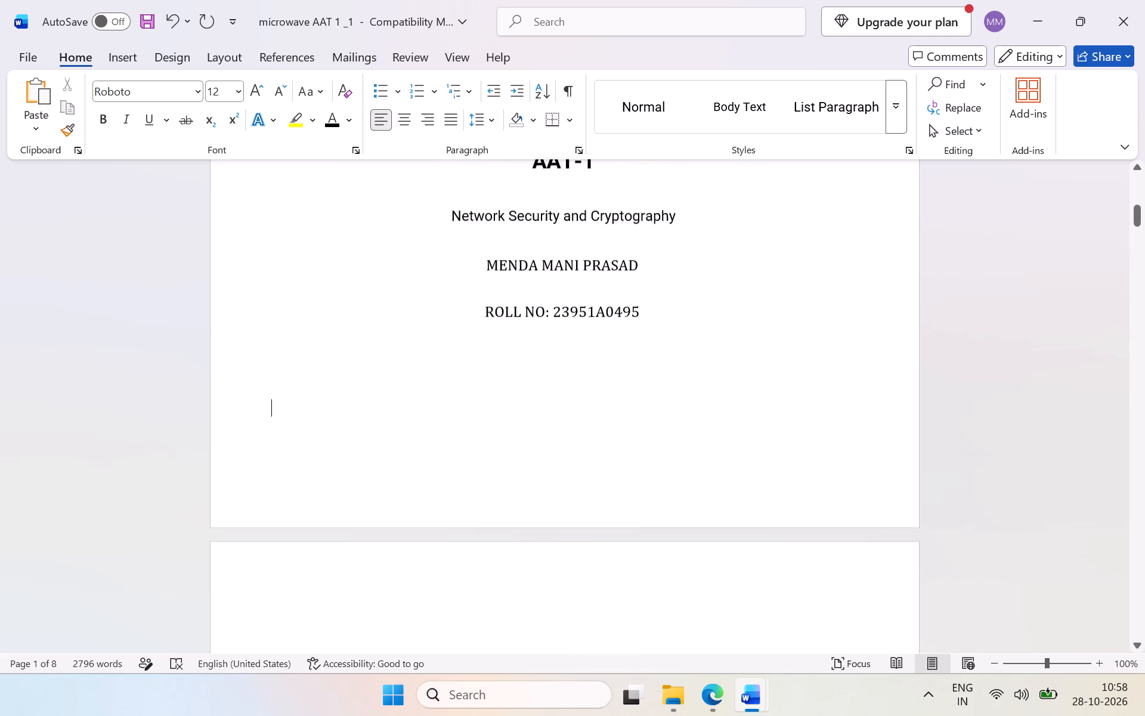
# Remove the surplus blank lines between the cover page and question 1, keeping question 1 at the start of the second page.
pyautogui.scroll(-2, 328, 245)
pyautogui.click(328, 245)
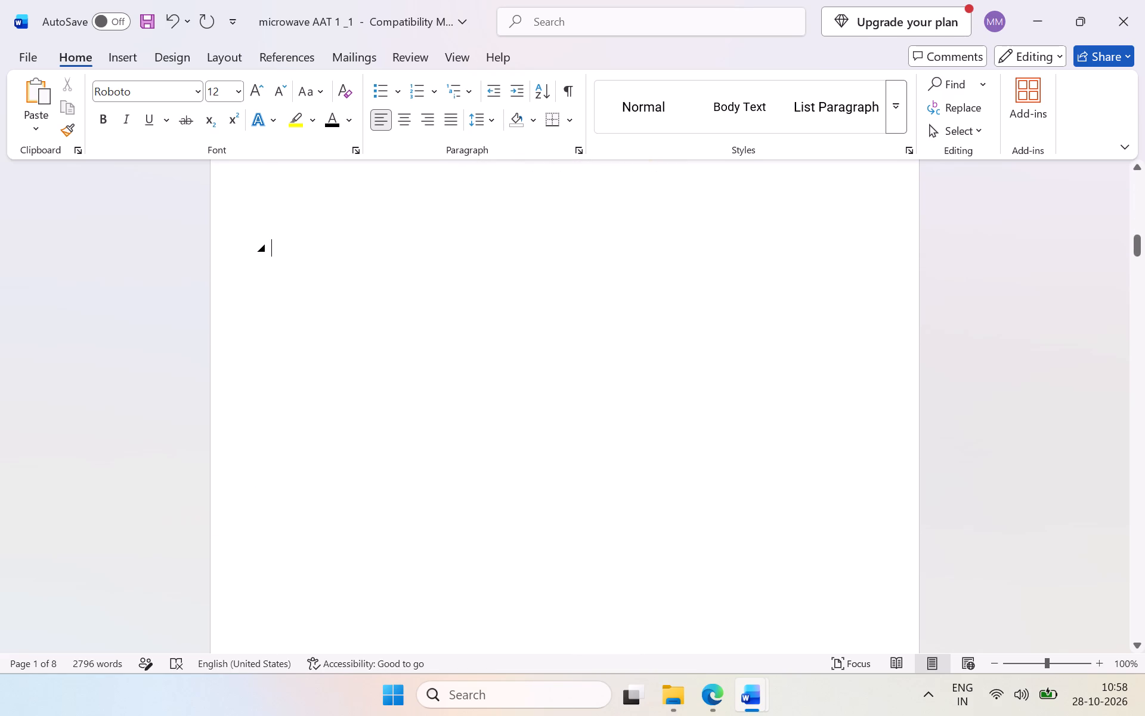
pyautogui.press('Delete')
pyautogui.press('Delete')
pyautogui.press('Delete')
pyautogui.press('Delete')
pyautogui.press('Delete')
pyautogui.press('Delete')
pyautogui.press('Delete')
pyautogui.press('Delete')
pyautogui.press('Delete')
pyautogui.press('Delete')
pyautogui.press('Delete')
pyautogui.press('Delete')
pyautogui.press('Delete')
pyautogui.press('Delete')
pyautogui.press('Delete')
pyautogui.press('Delete')
pyautogui.press('Delete')
pyautogui.press('Delete')
pyautogui.press('Delete')
pyautogui.press('Delete')
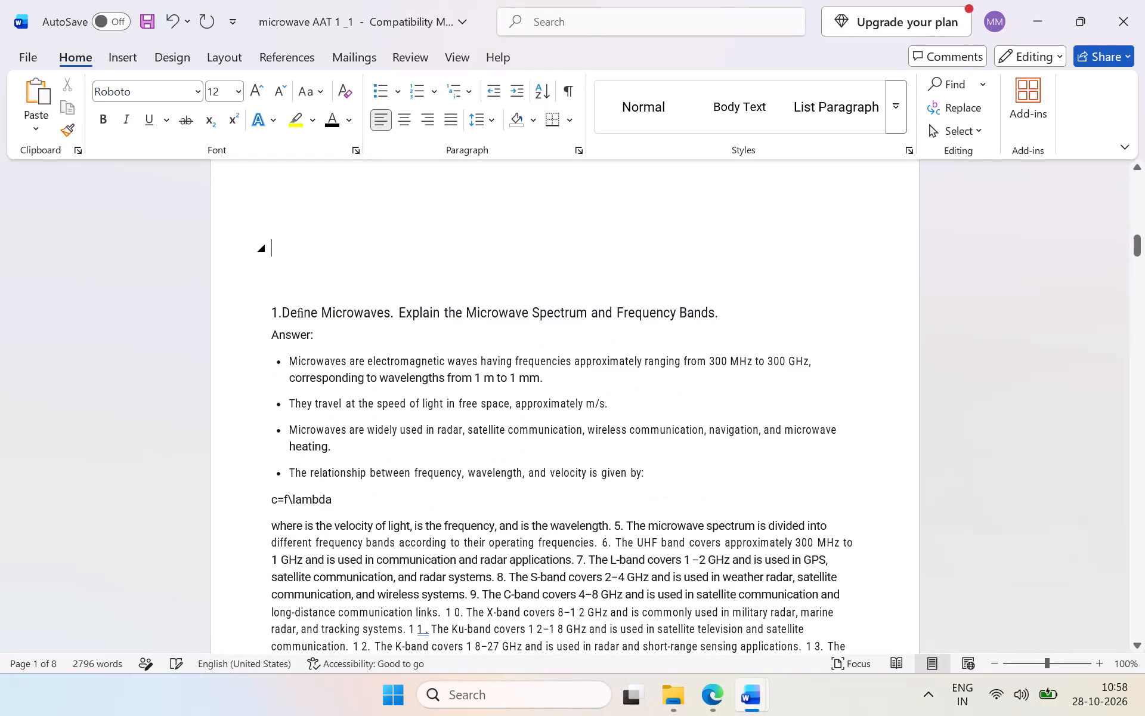
pyautogui.press('Delete')
pyautogui.press('Delete')
pyautogui.press('BackSpace')
pyautogui.press('BackSpace')
pyautogui.press('BackSpace')
pyautogui.press('BackSpace')
pyautogui.press('BackSpace')
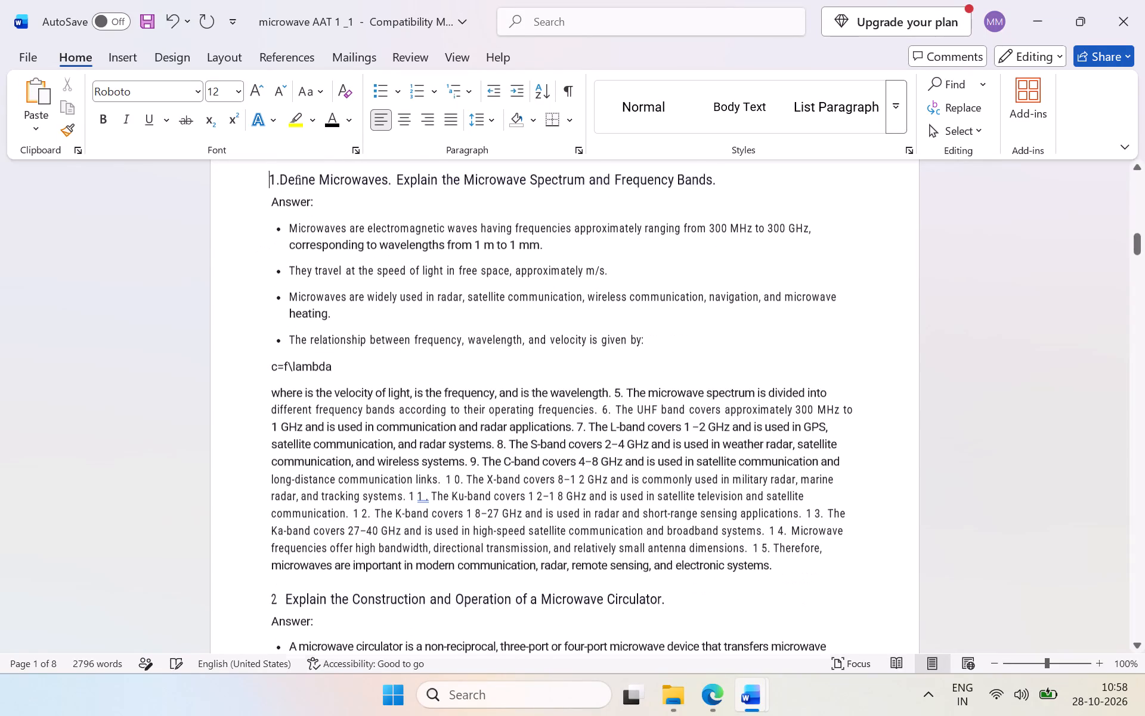
pyautogui.press('BackSpace')
pyautogui.press('BackSpace')
pyautogui.press('BackSpace')
pyautogui.press('BackSpace')
pyautogui.press('BackSpace')
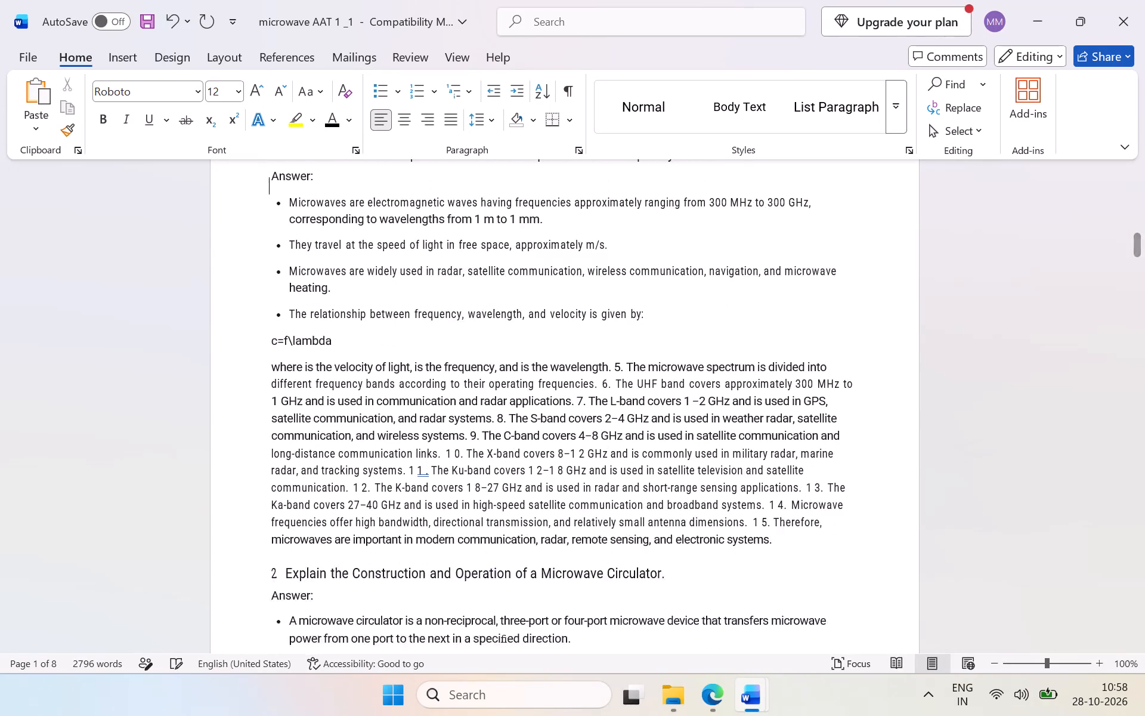
pyautogui.press('BackSpace')
pyautogui.press('BackSpace')
pyautogui.press('BackSpace')
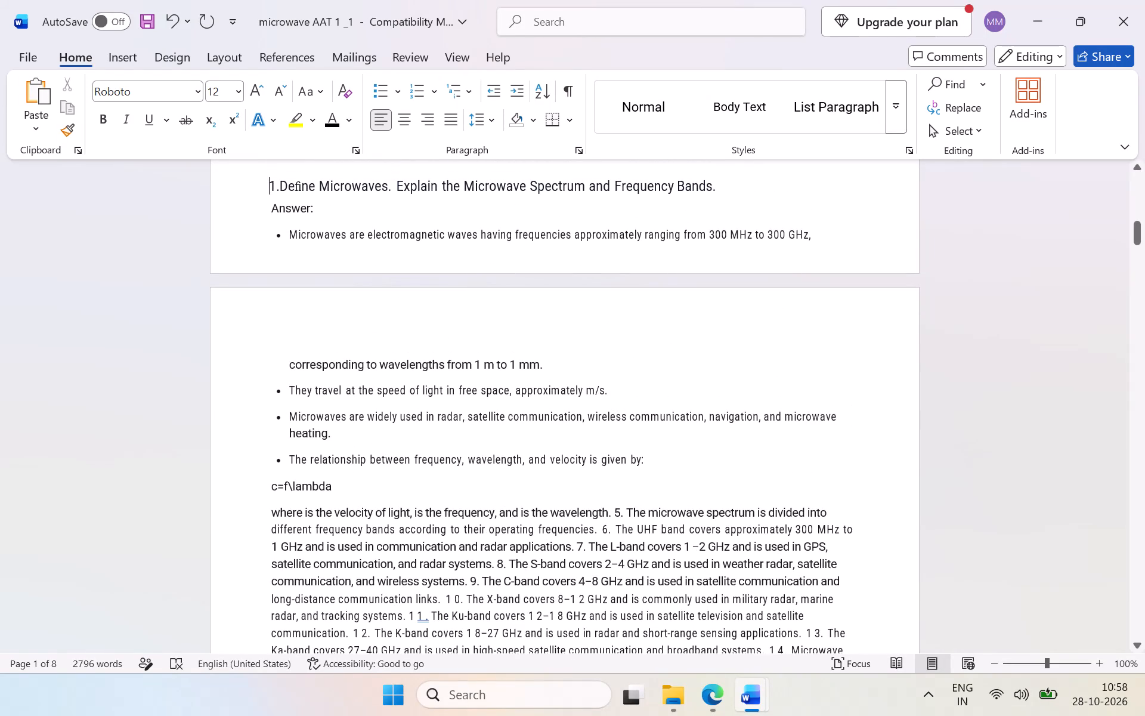
pyautogui.press('Return')
pyautogui.press('Return')
pyautogui.scroll(3, 328, 245)
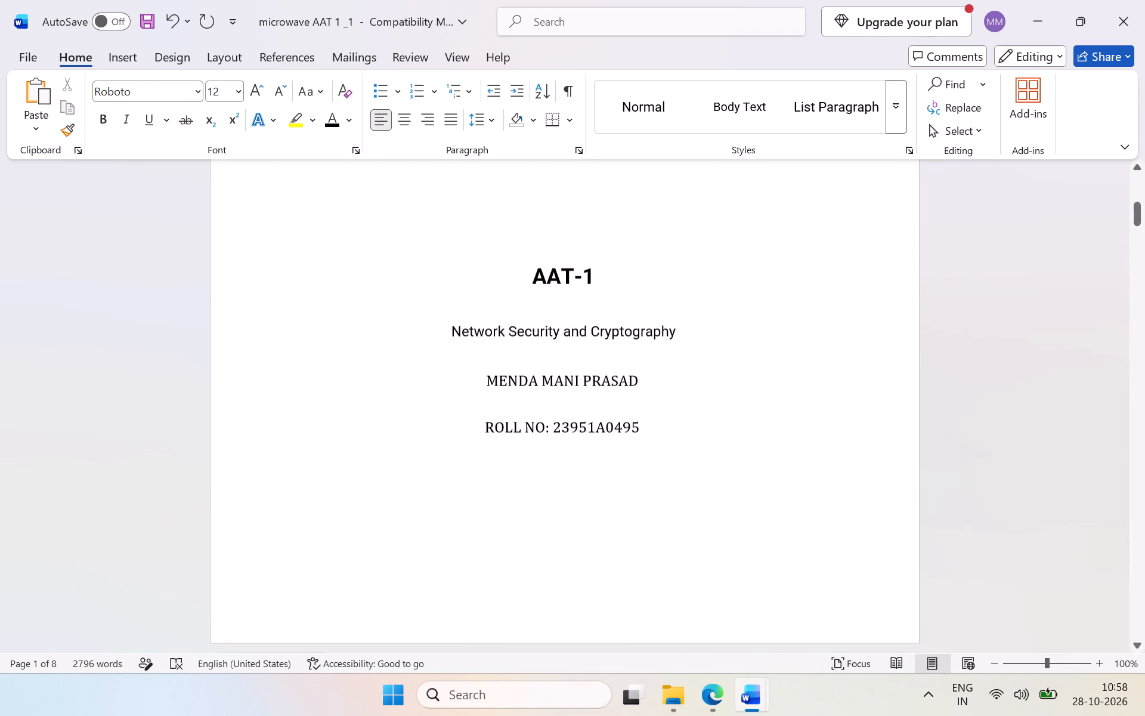
# Review the Microwave assignment document from the cover page through the final magnetron answer.
pyautogui.scroll(-10, 328, 245)
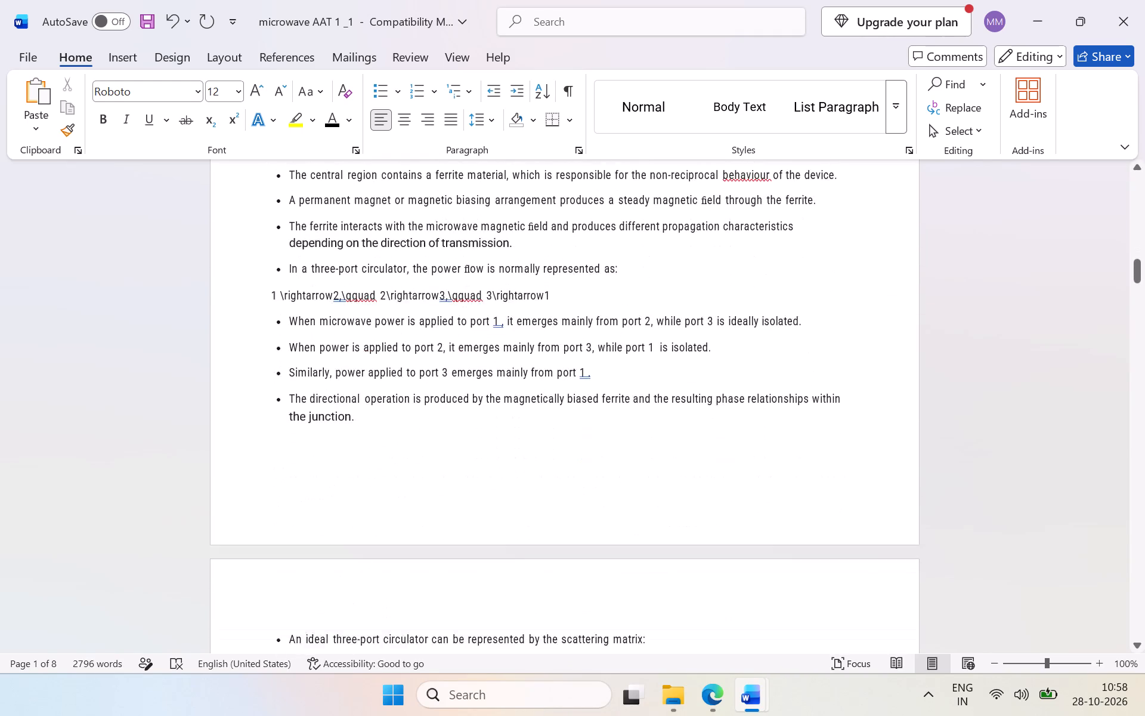
pyautogui.scroll(-10, 328, 245)
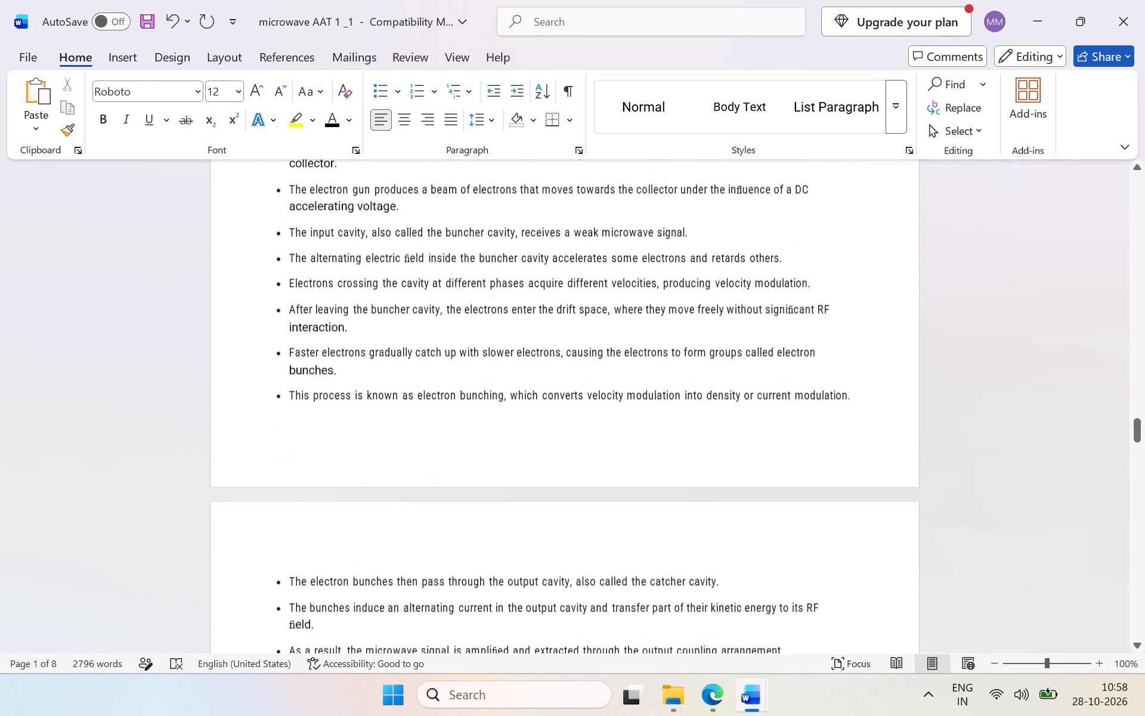
pyautogui.scroll(-4, 328, 245)
pyautogui.scroll(2, 328, 245)
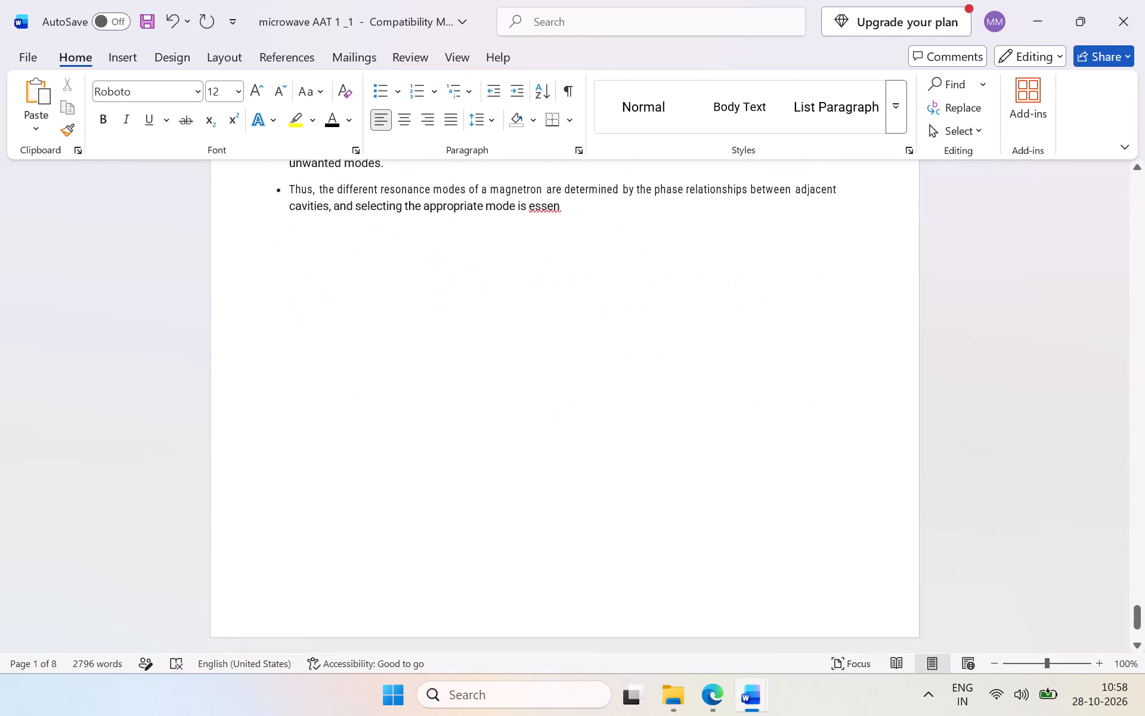
pyautogui.scroll(5, 328, 245)
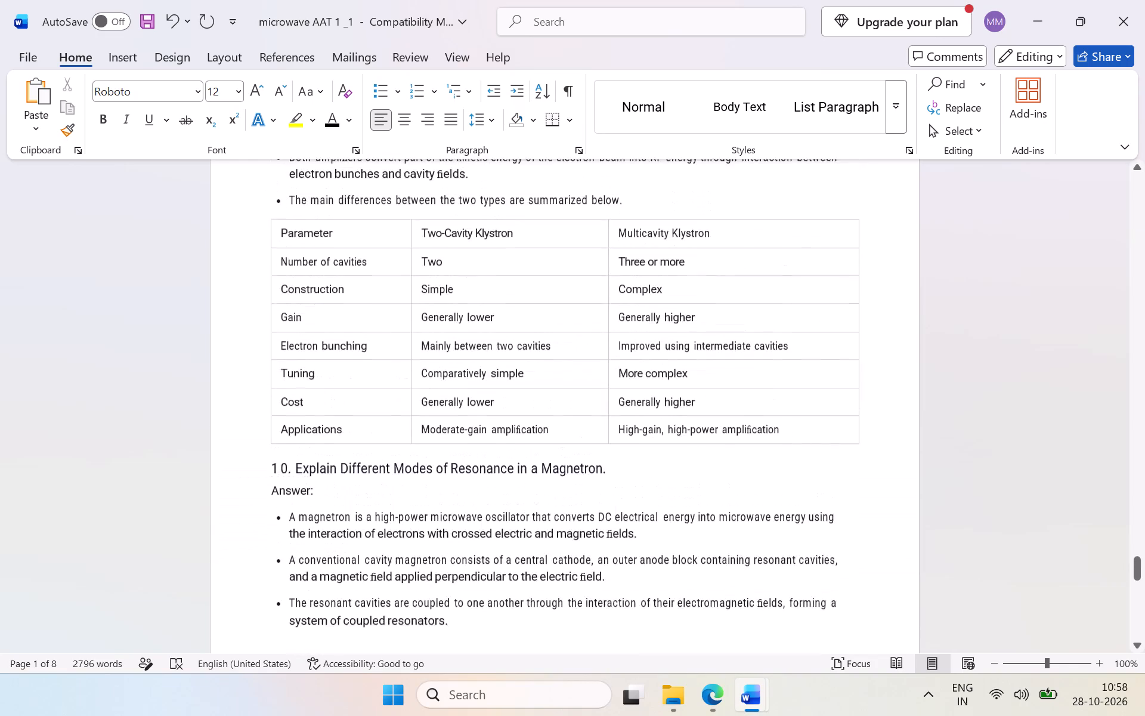
pyautogui.scroll(18, 328, 245)
pyautogui.scroll(6, 328, 245)
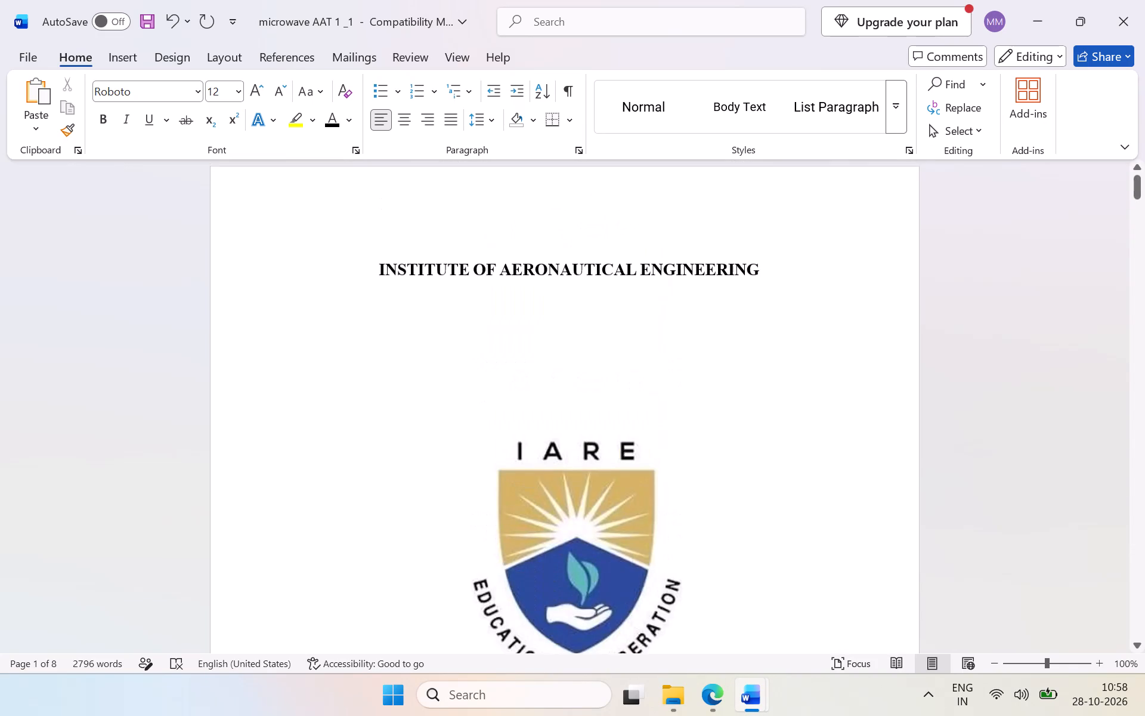
# Replace the cover page's subject name with "Microwave and Radar Engineering", copied from the portal's course list.
pyautogui.click(328, 245)
pyautogui.scroll(-2, 338, 309)
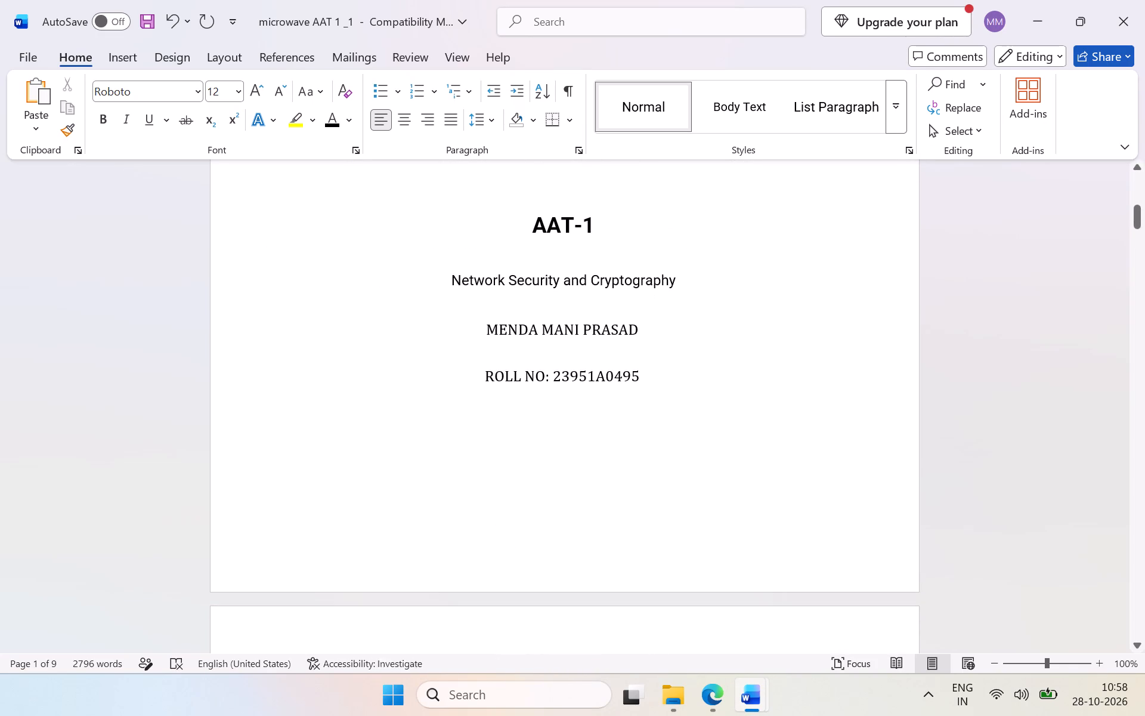
pyautogui.click(714, 715)
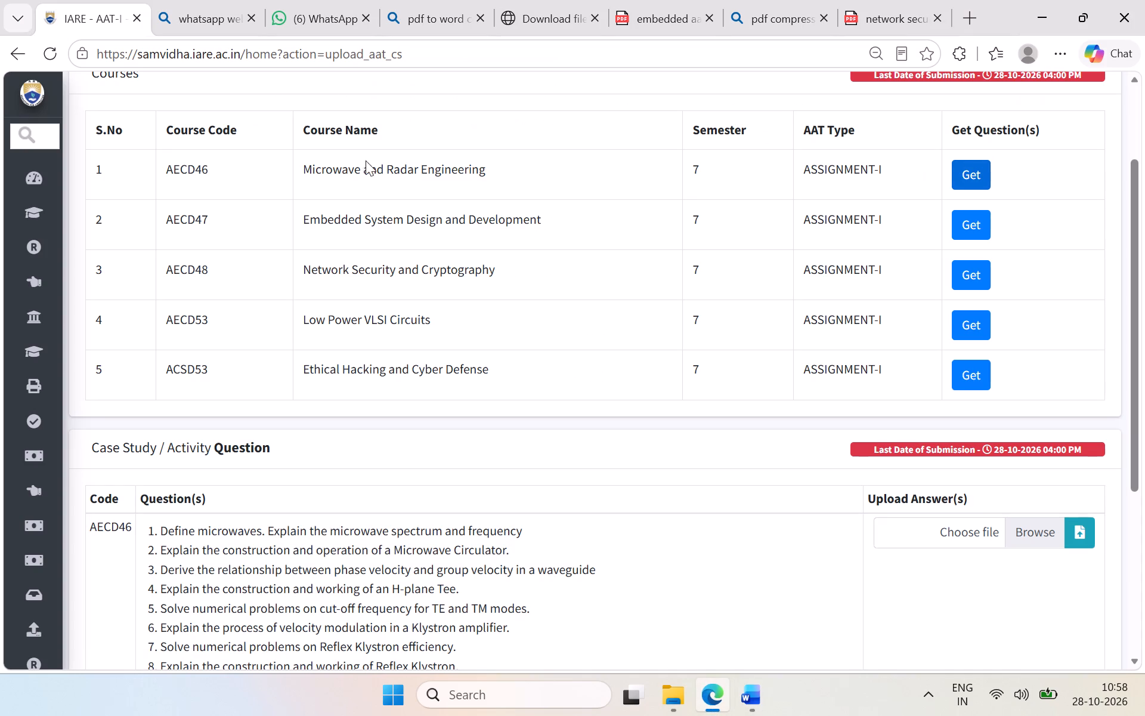
pyautogui.moveTo(304, 167); pyautogui.dragTo(497, 176)
pyautogui.hotkey('ctrl', 'c')
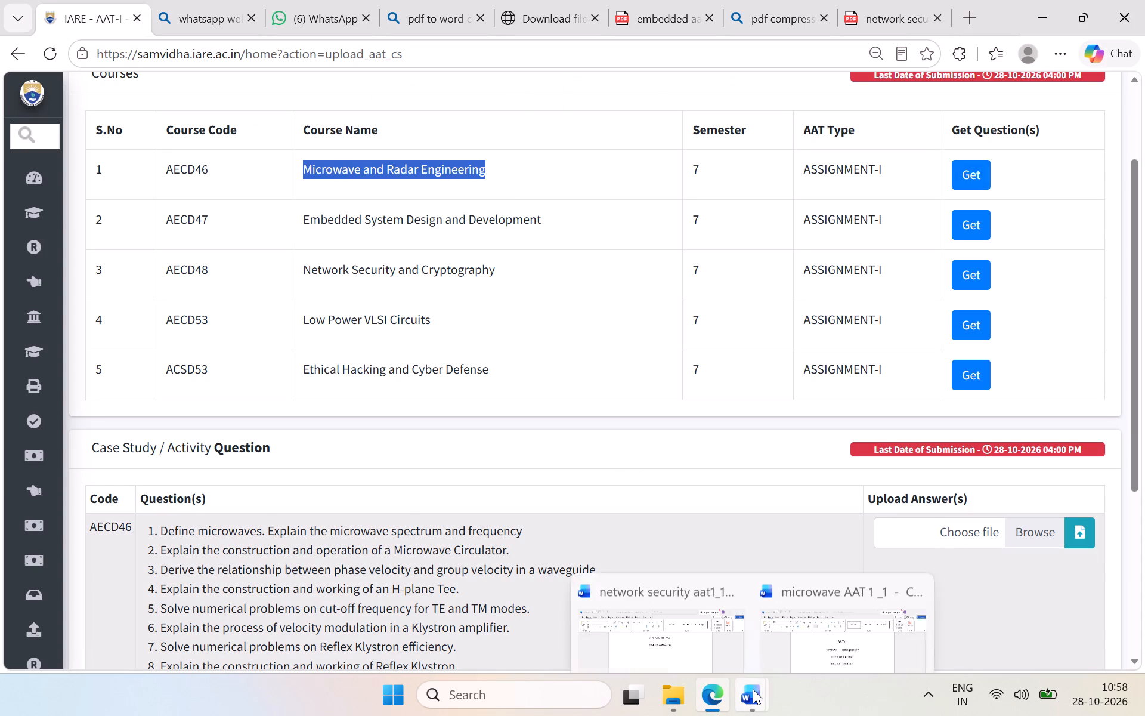
pyautogui.click(843, 621)
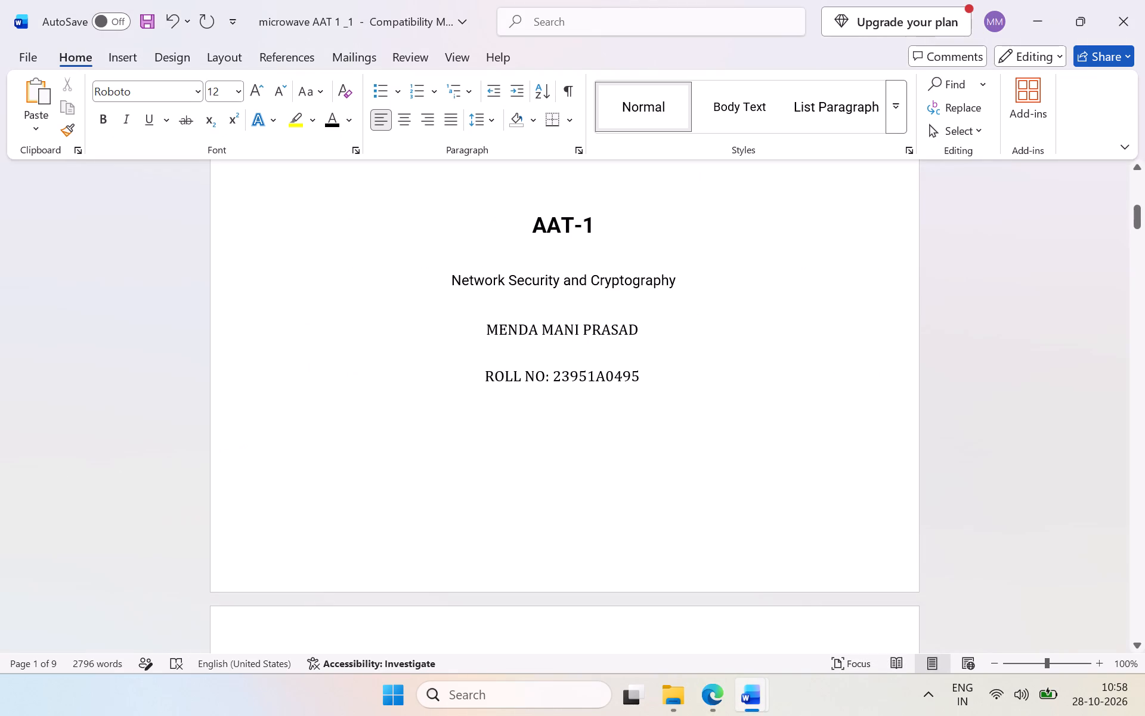
pyautogui.moveTo(451, 273); pyautogui.dragTo(691, 278)
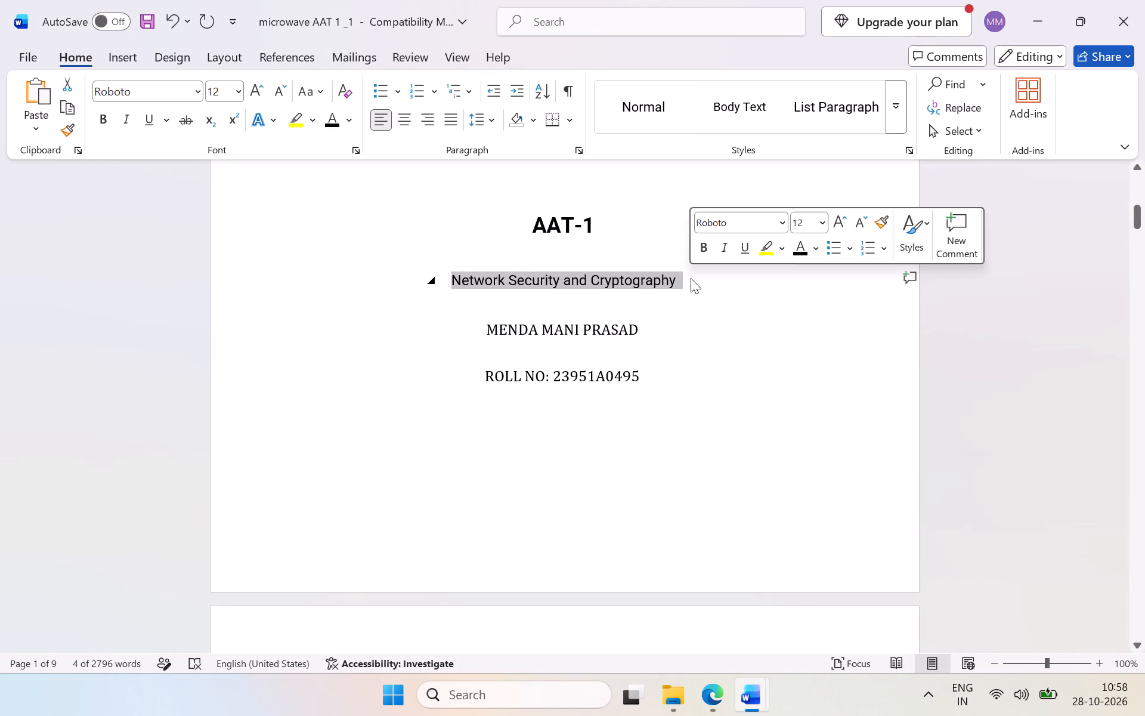
pyautogui.hotkey('ctrl', 'v')
pyautogui.press('Return')
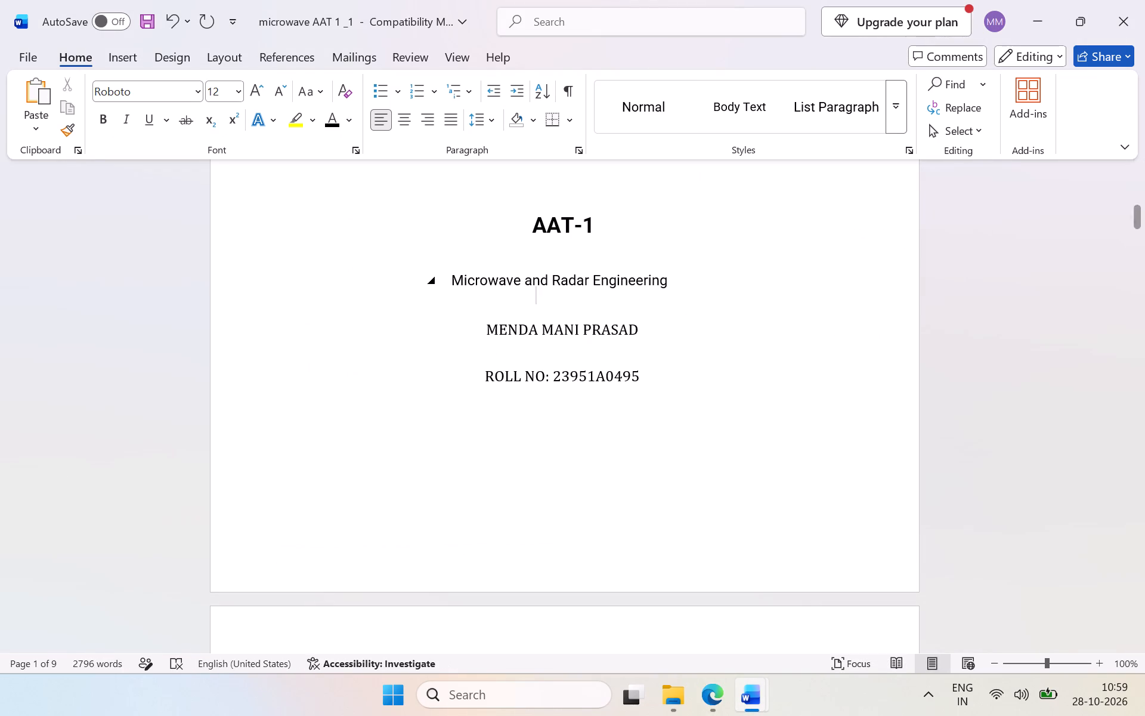
# Save the Microwave document as a PDF on the Desktop, keeping the file name microwave AAT 1 _1.
pyautogui.scroll(7, 741, 292)
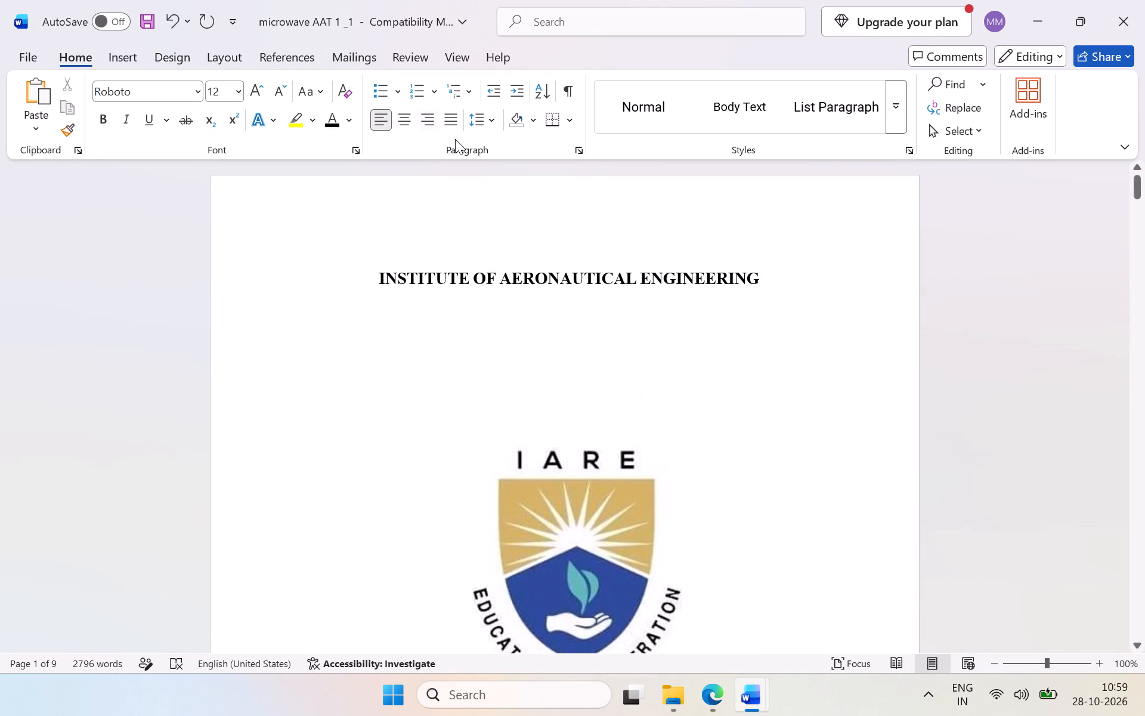
pyautogui.click(21, 51)
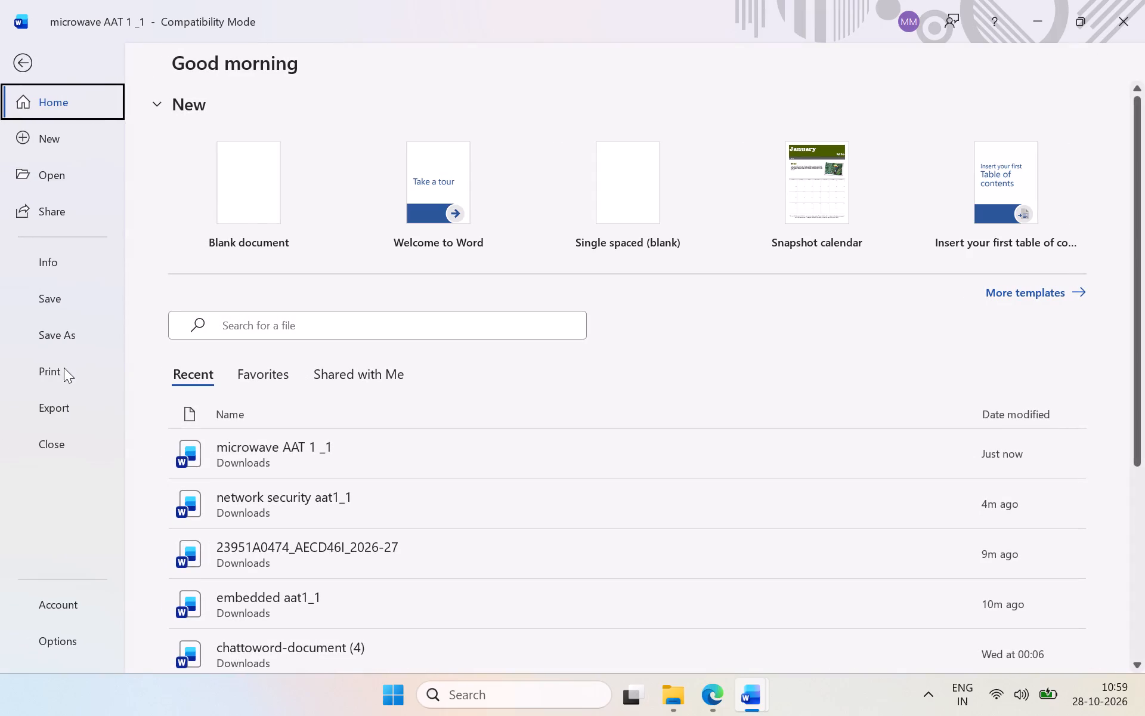
pyautogui.click(64, 330)
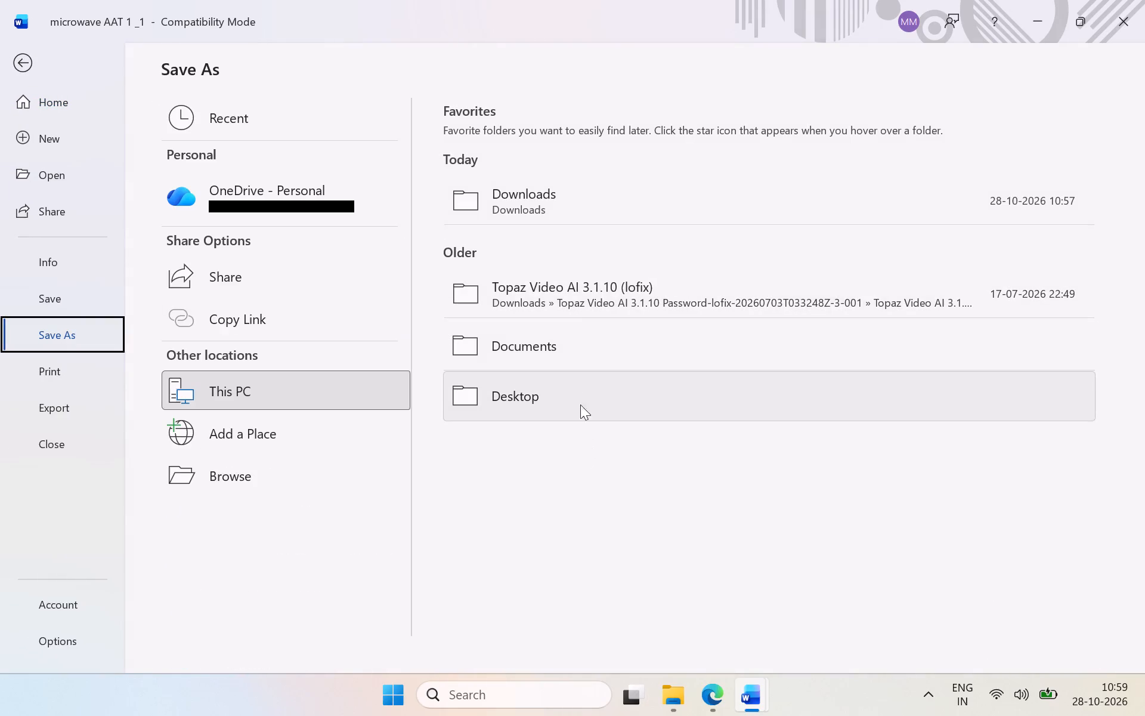
pyautogui.click(571, 384)
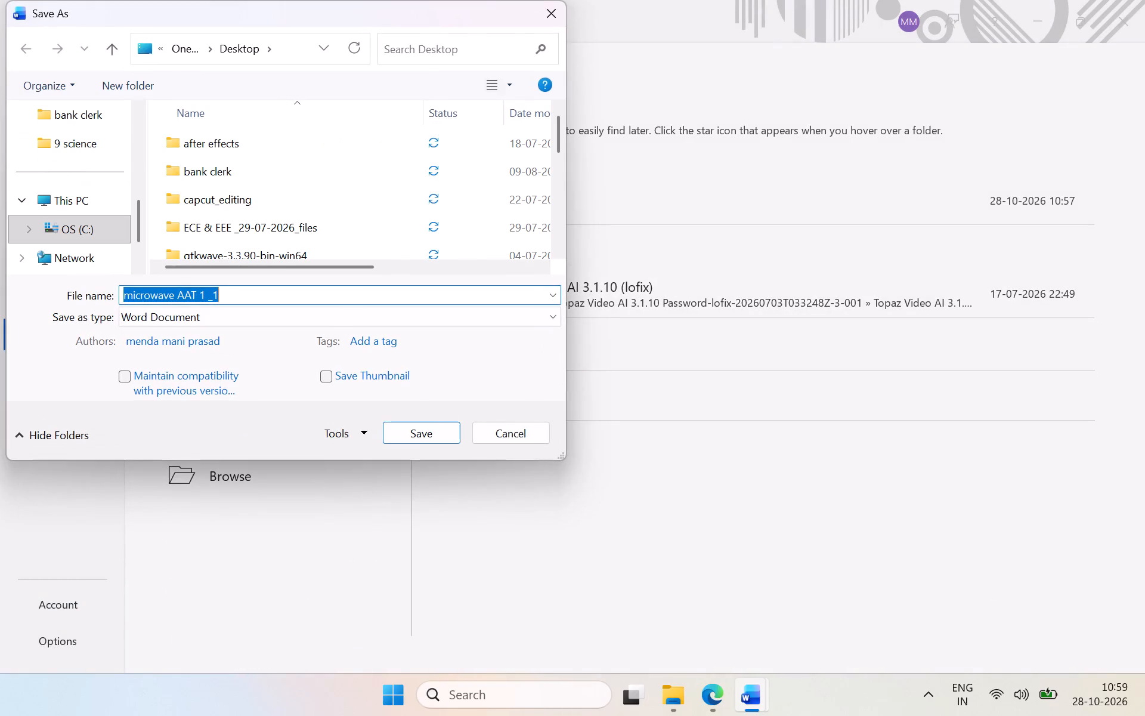
pyautogui.click(337, 319)
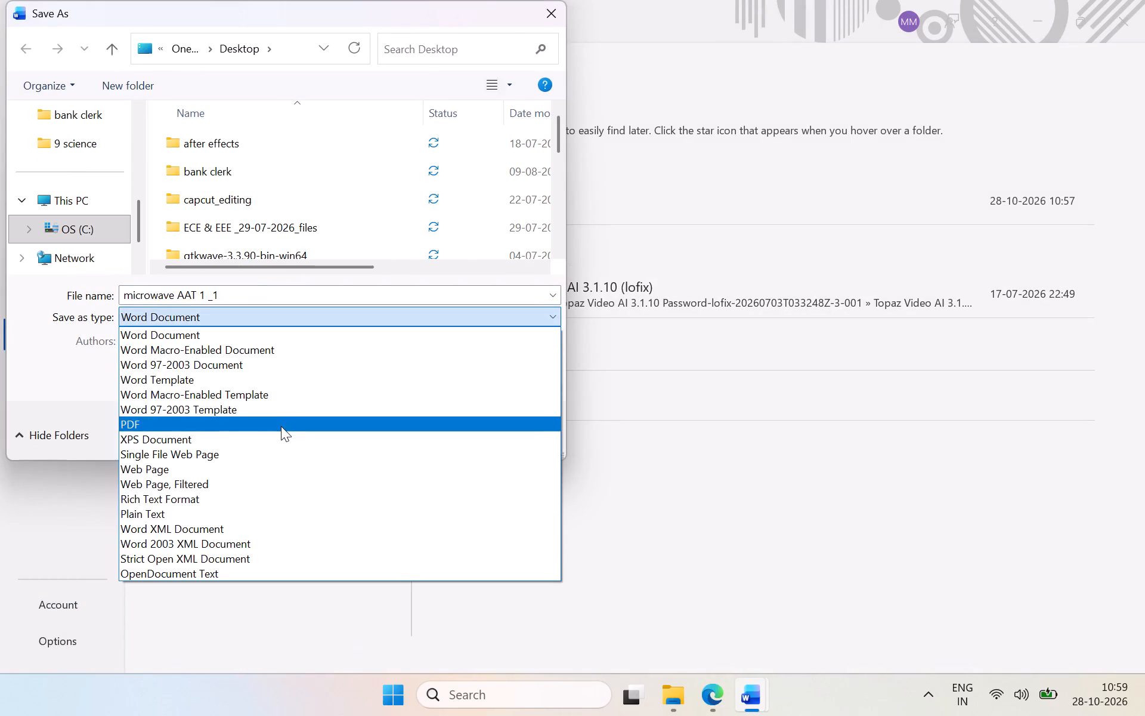
pyautogui.click(281, 426)
pyautogui.click(399, 464)
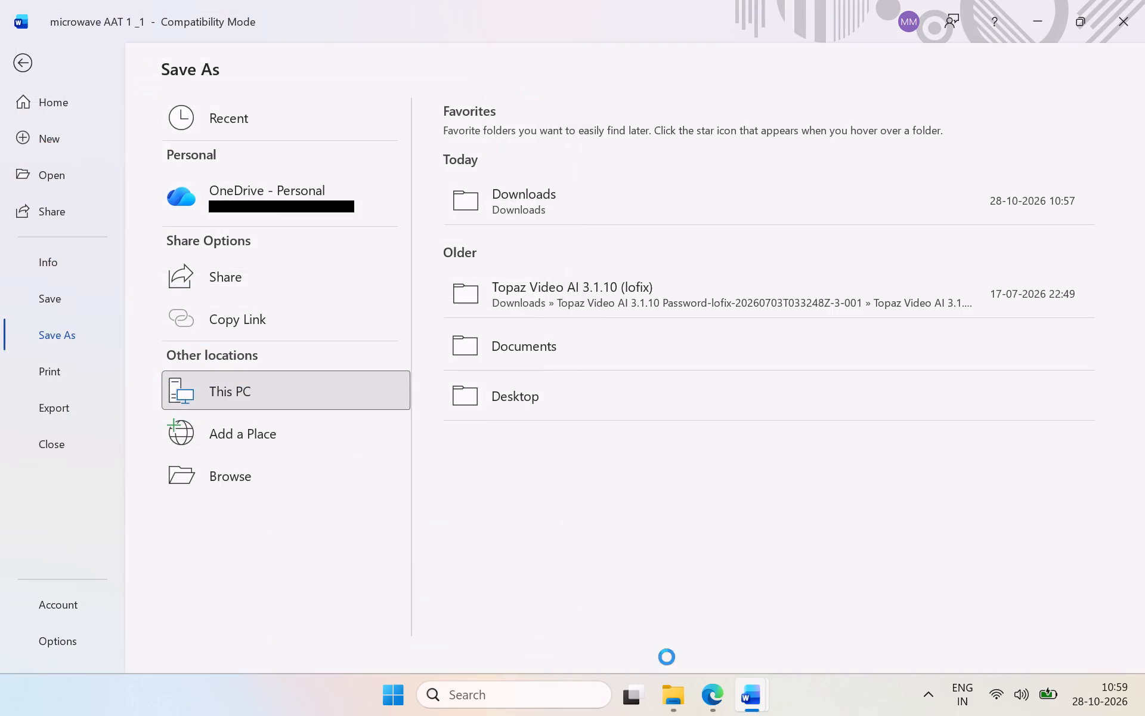
# On the college portal, upload the microwave AAT 1 _1 PDF from the Desktop as the AECD46 Microwave and Radar Engineering answer.
pyautogui.click(708, 702)
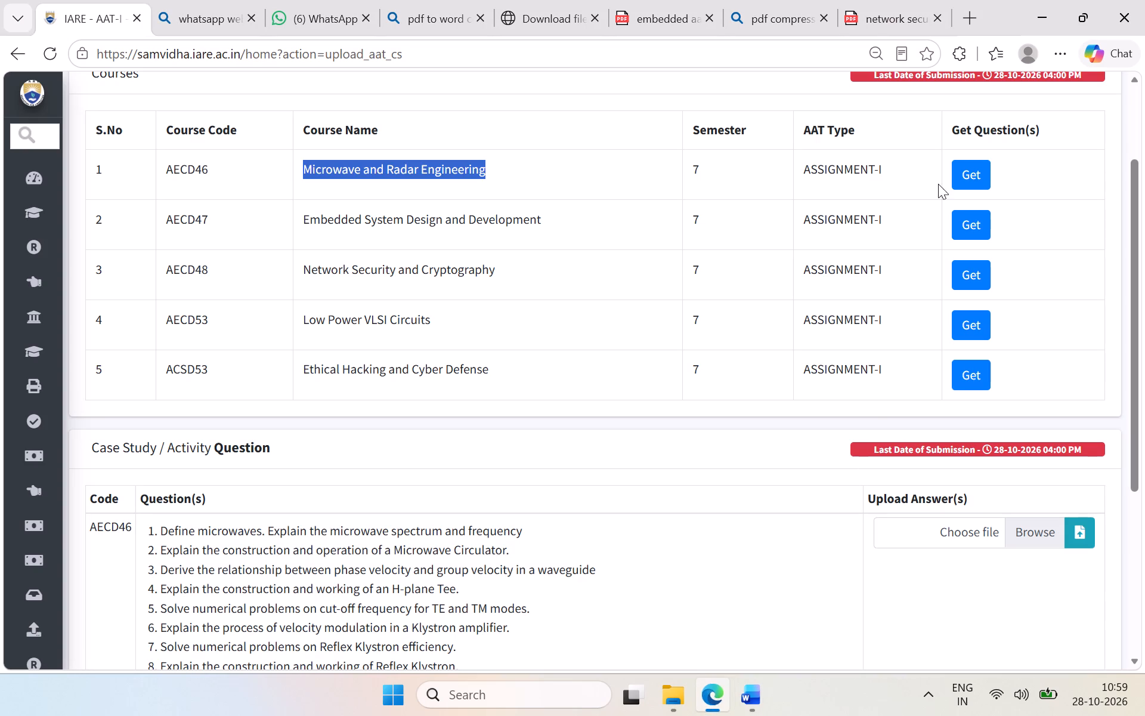
pyautogui.click(963, 178)
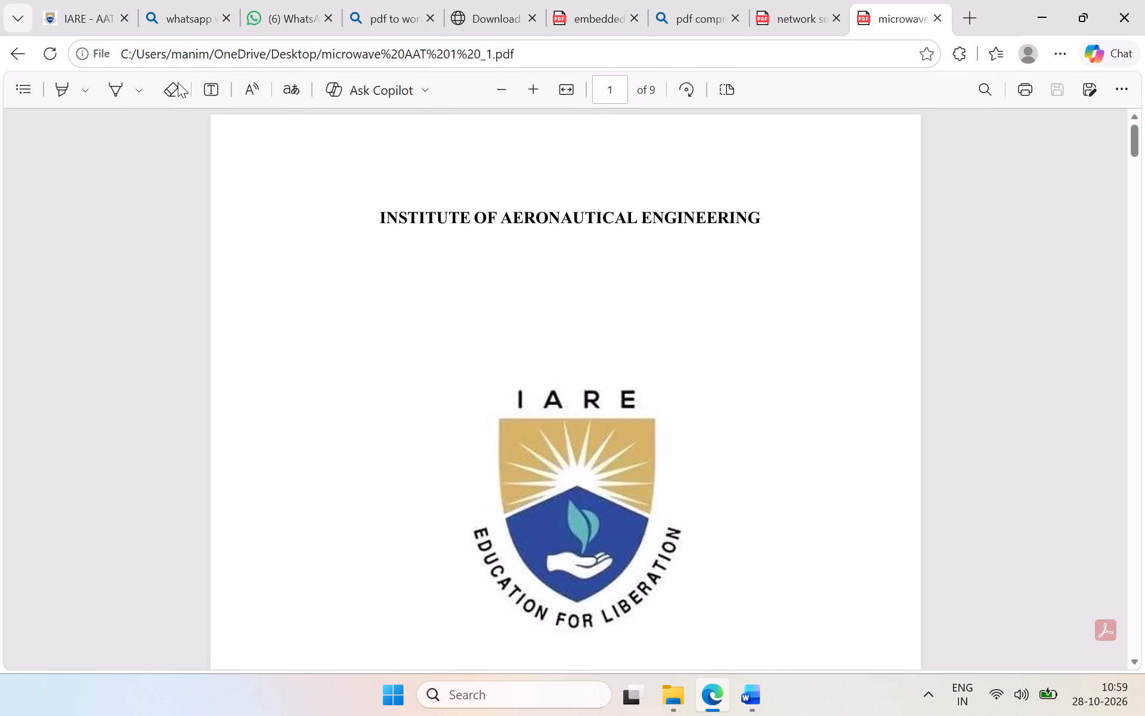
pyautogui.click(79, 14)
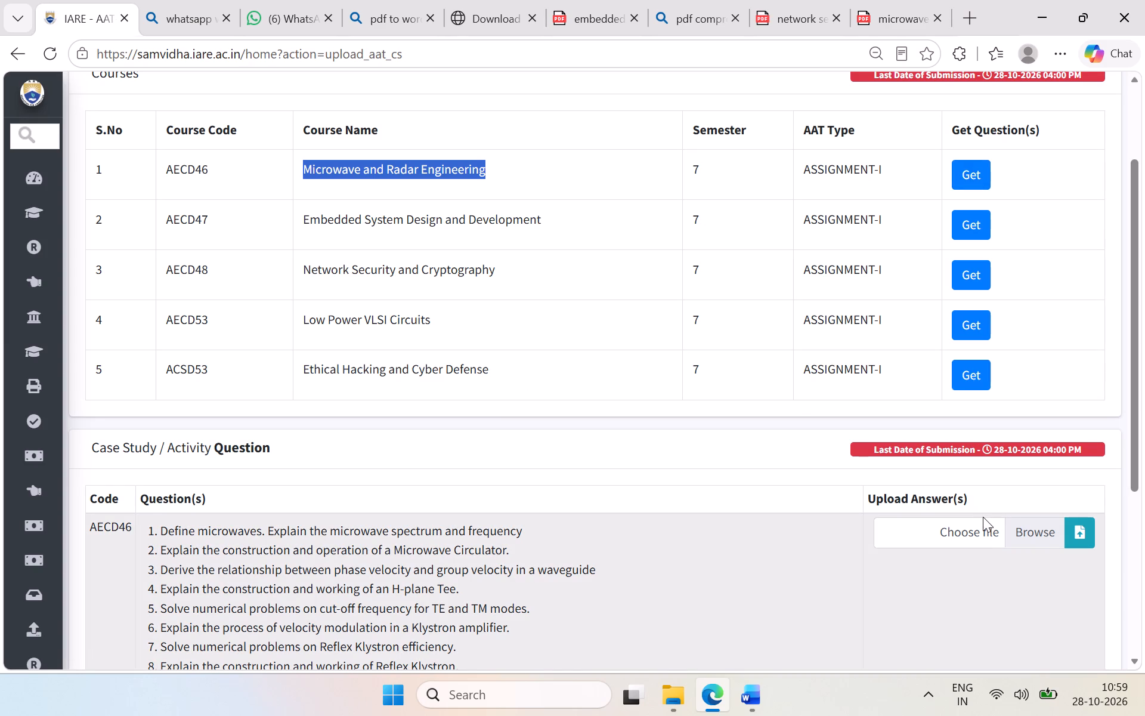
pyautogui.click(975, 533)
pyautogui.click(975, 533)
pyautogui.moveTo(975, 533); pyautogui.dragTo(435, 320)
pyautogui.scroll(-2, 236, 236)
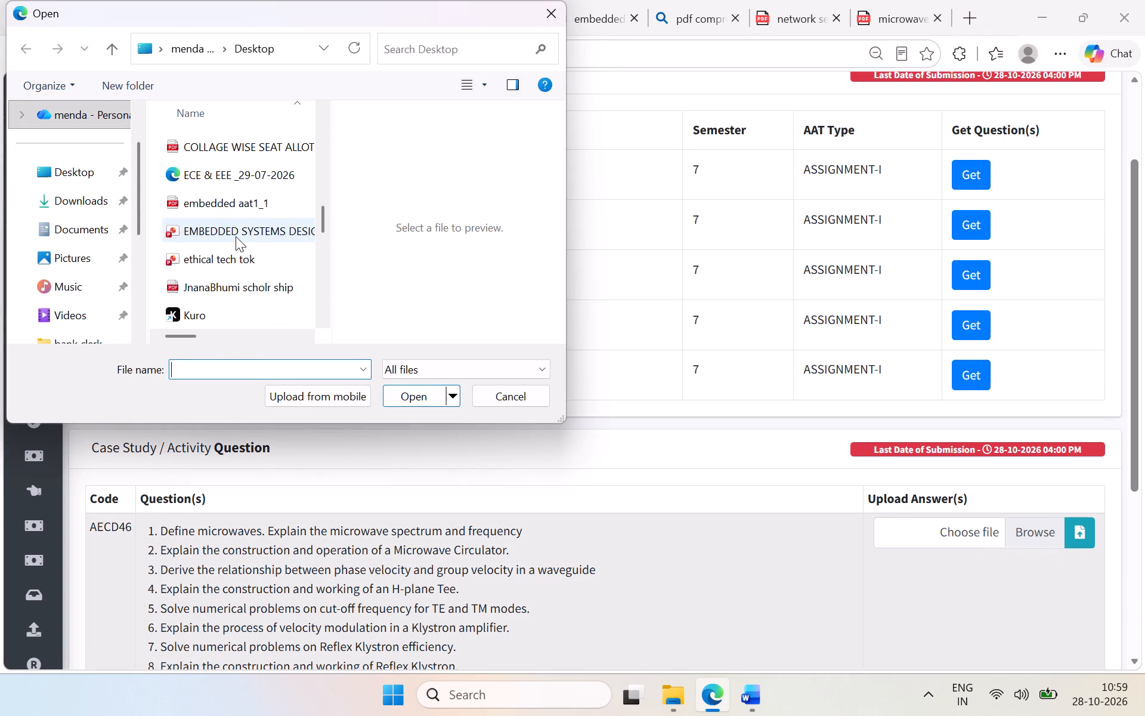
pyautogui.scroll(-3, 236, 236)
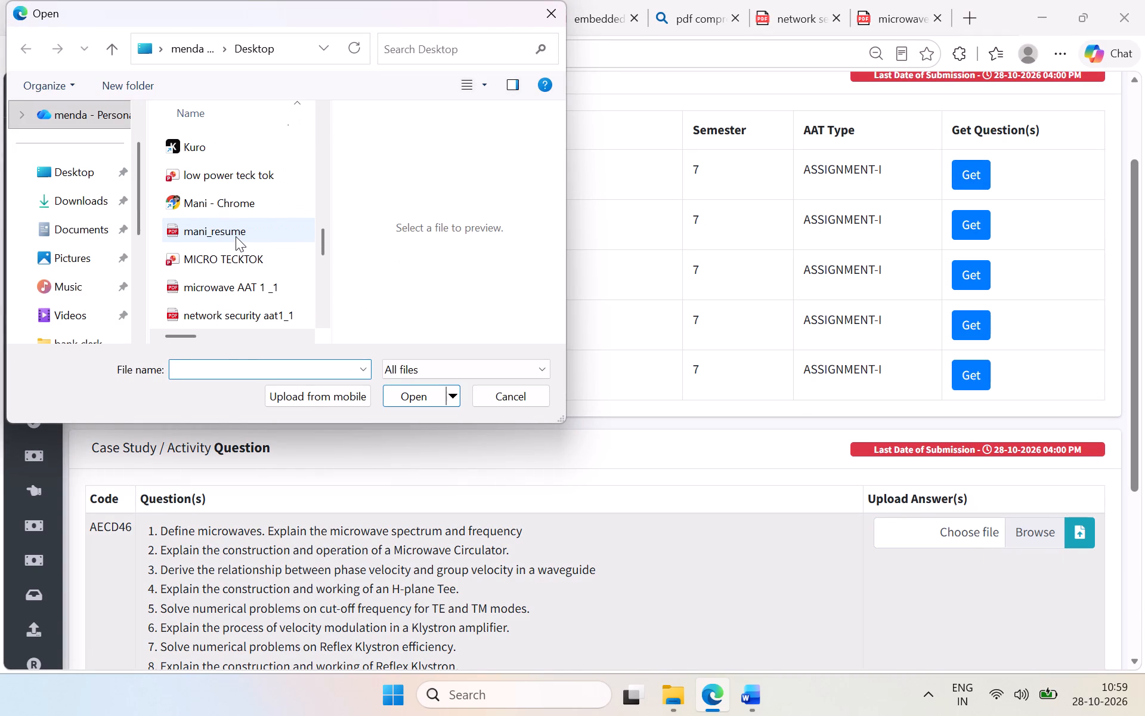
pyautogui.click(229, 286)
pyautogui.click(392, 391)
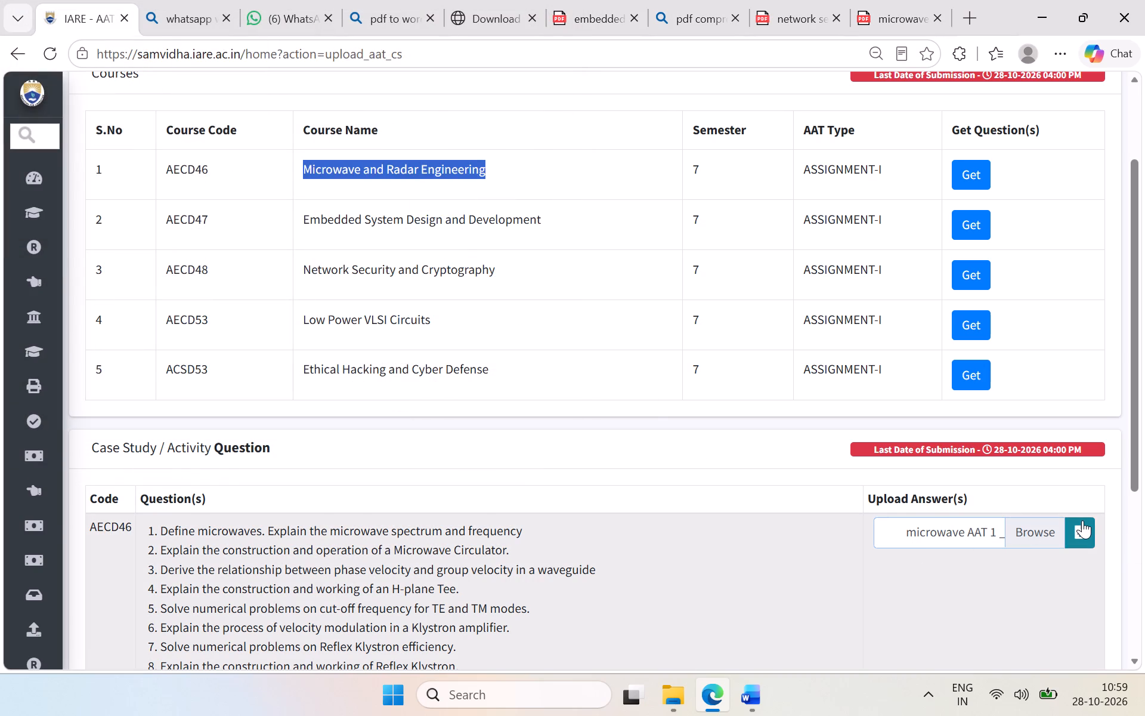
pyautogui.click(1082, 520)
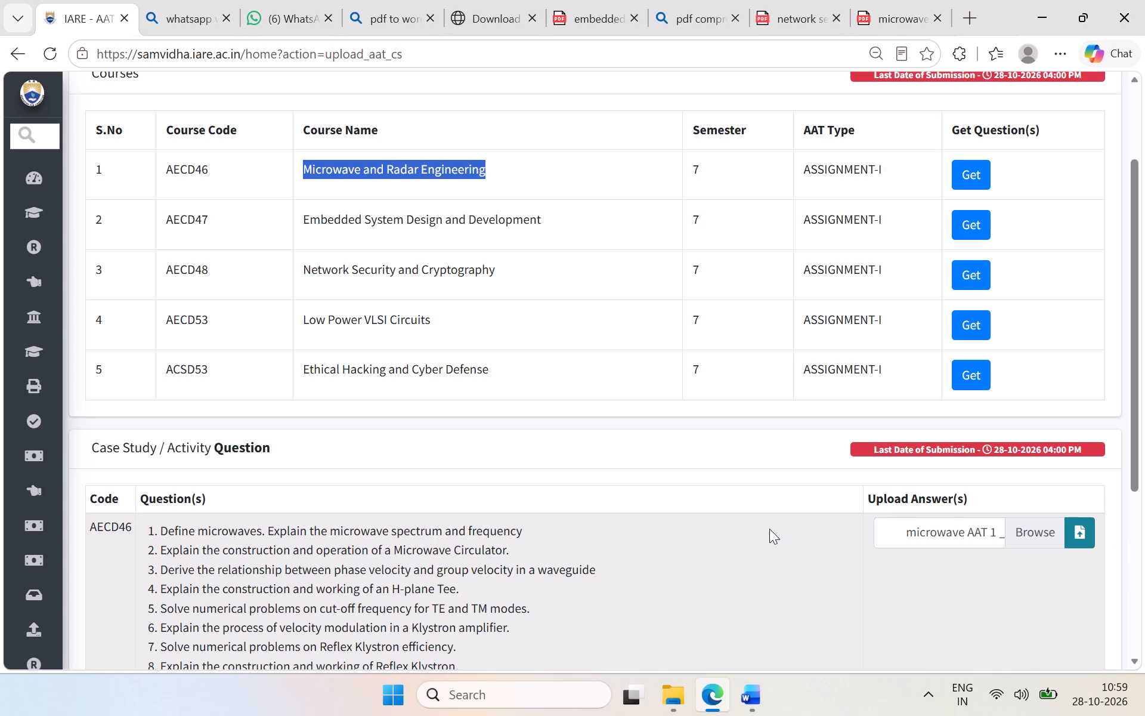
pyautogui.scroll(-4, 769, 529)
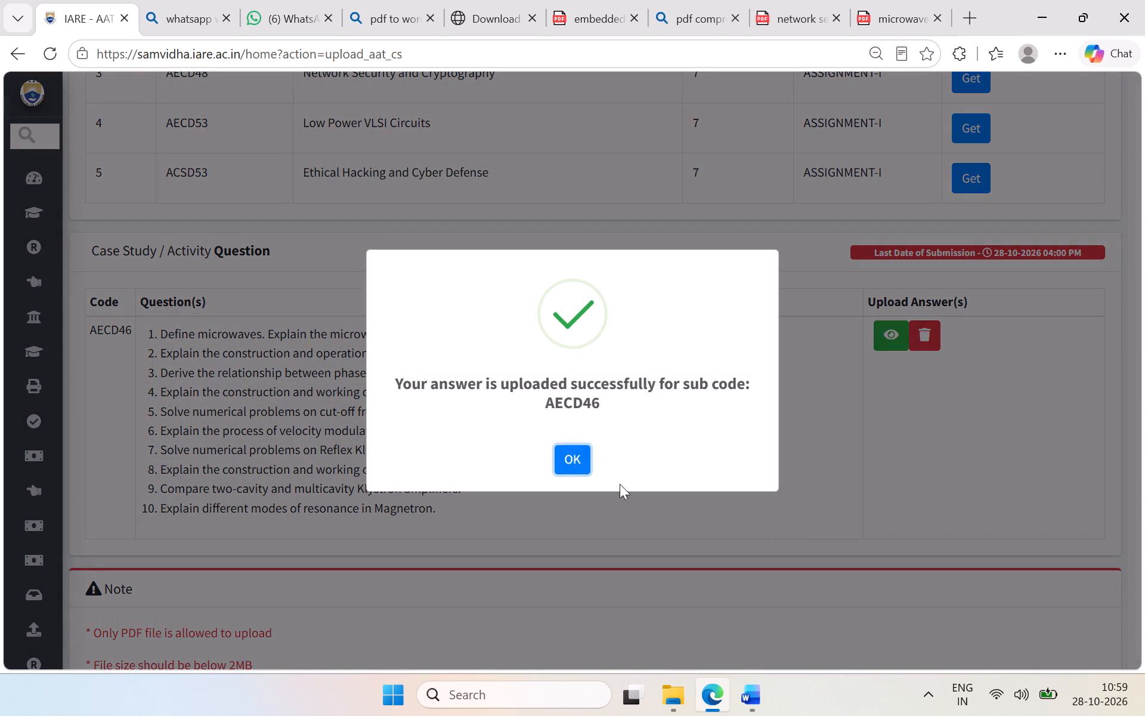
pyautogui.click(568, 458)
# Examine the assigned questions for Ethical Hacking and Cyber Defense and for Low Power VLSI Circuits on the portal.
pyautogui.scroll(1, 615, 398)
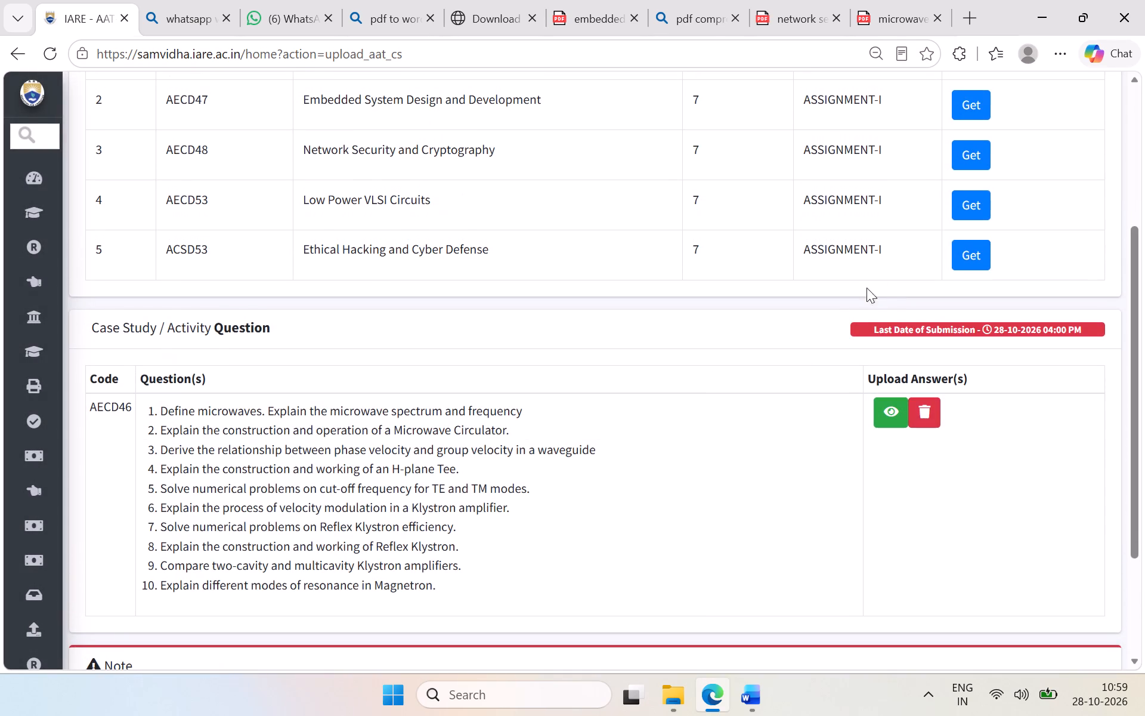
pyautogui.click(963, 251)
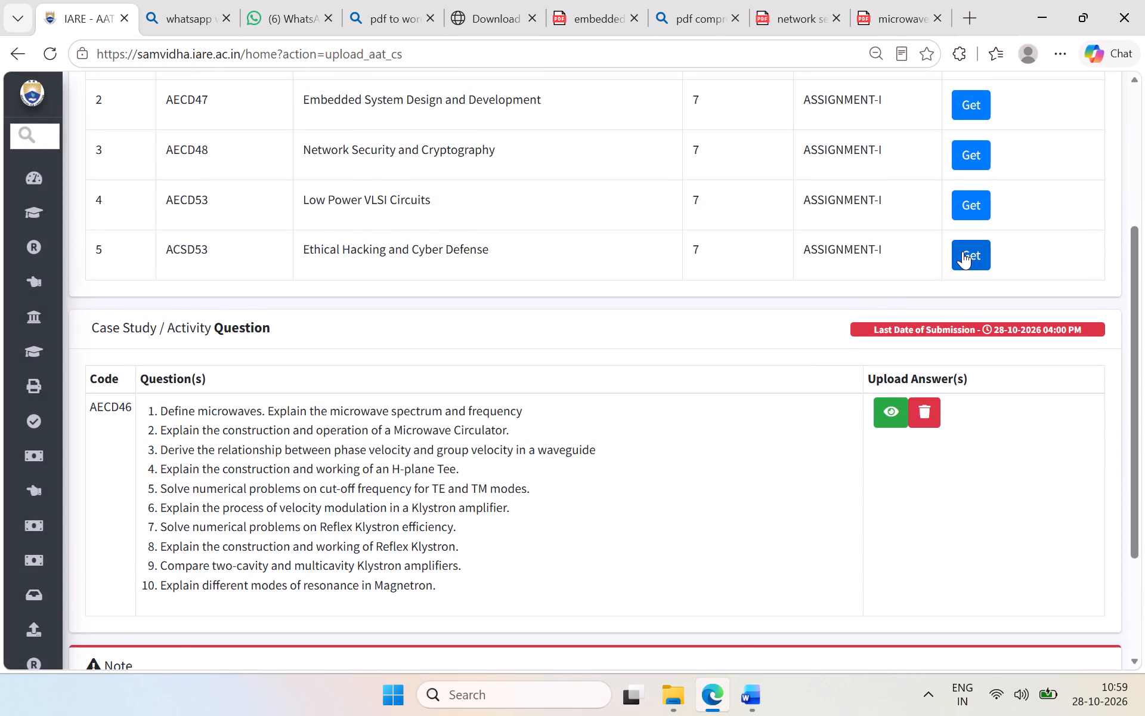
pyautogui.click(565, 470)
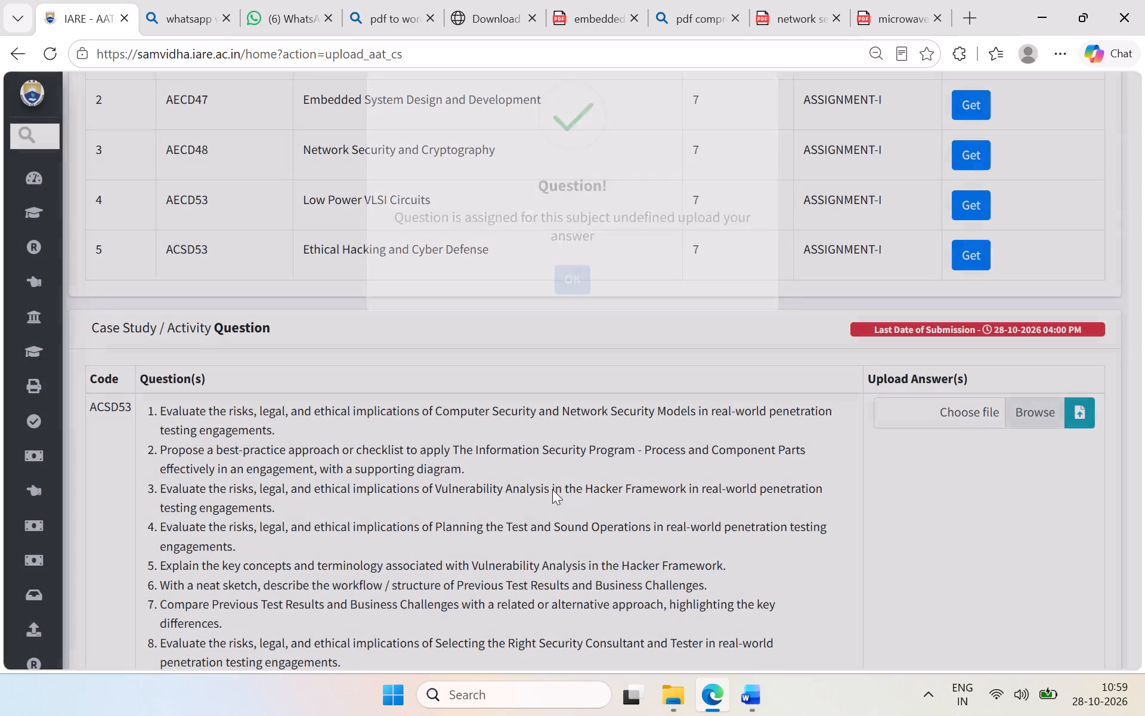
pyautogui.click(981, 197)
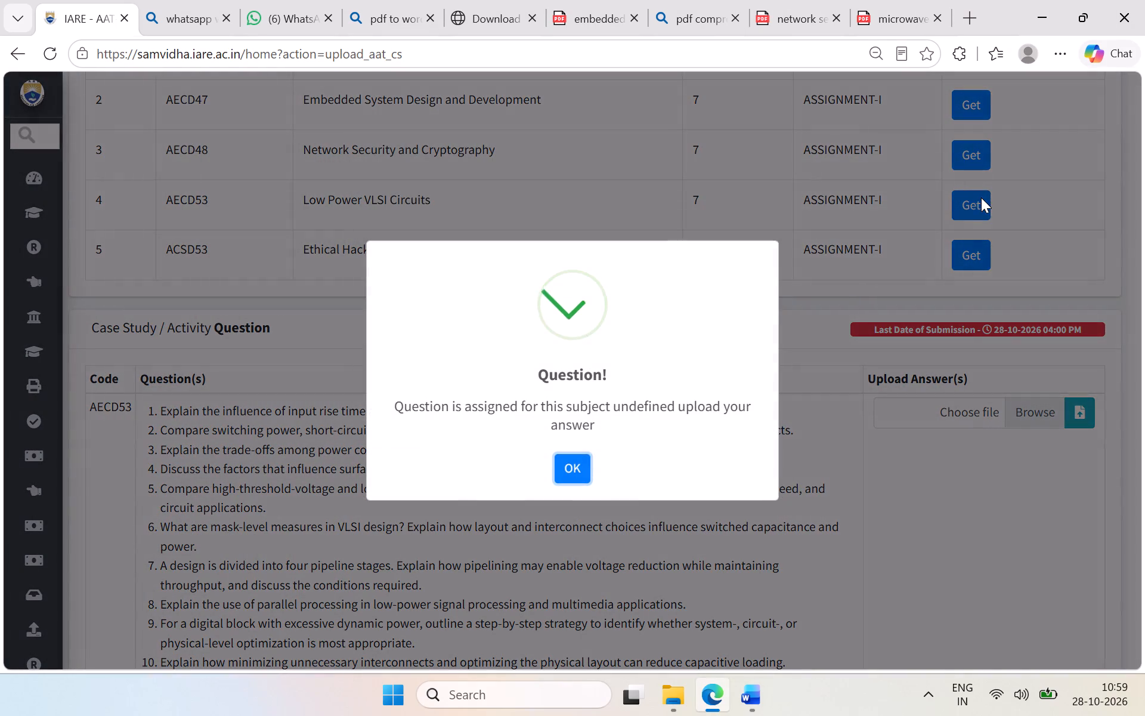
pyautogui.click(570, 465)
pyautogui.hscroll(1, 570, 465)
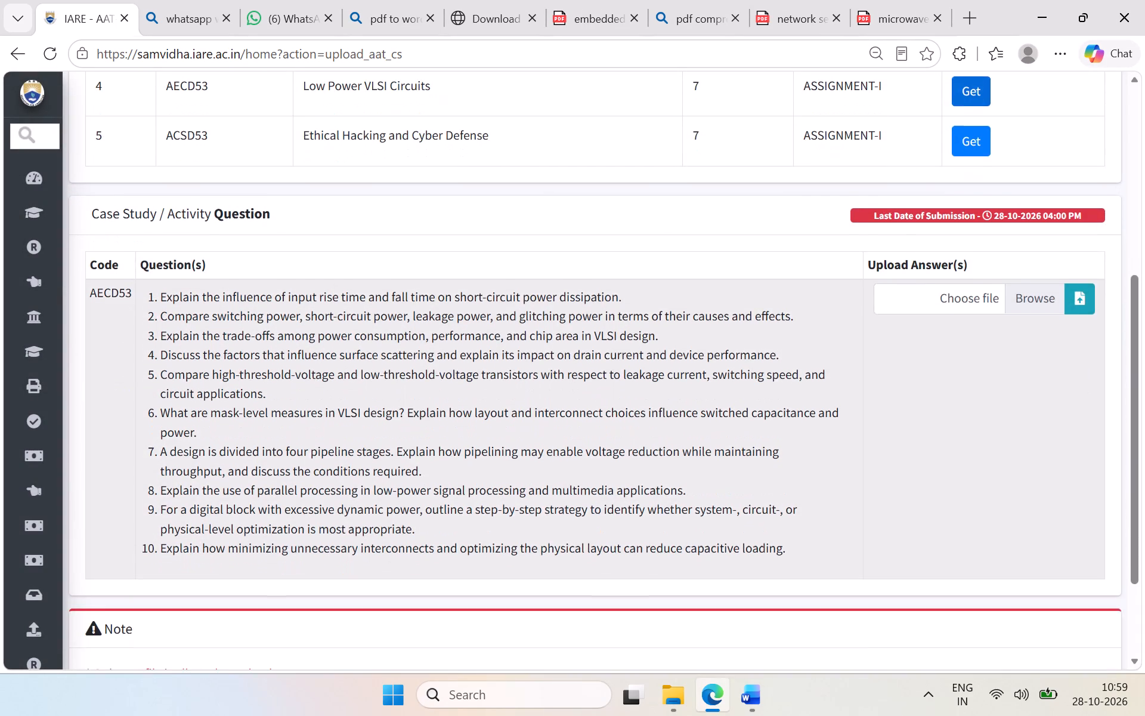
pyautogui.hscroll(1, 570, 465)
pyautogui.click(963, 236)
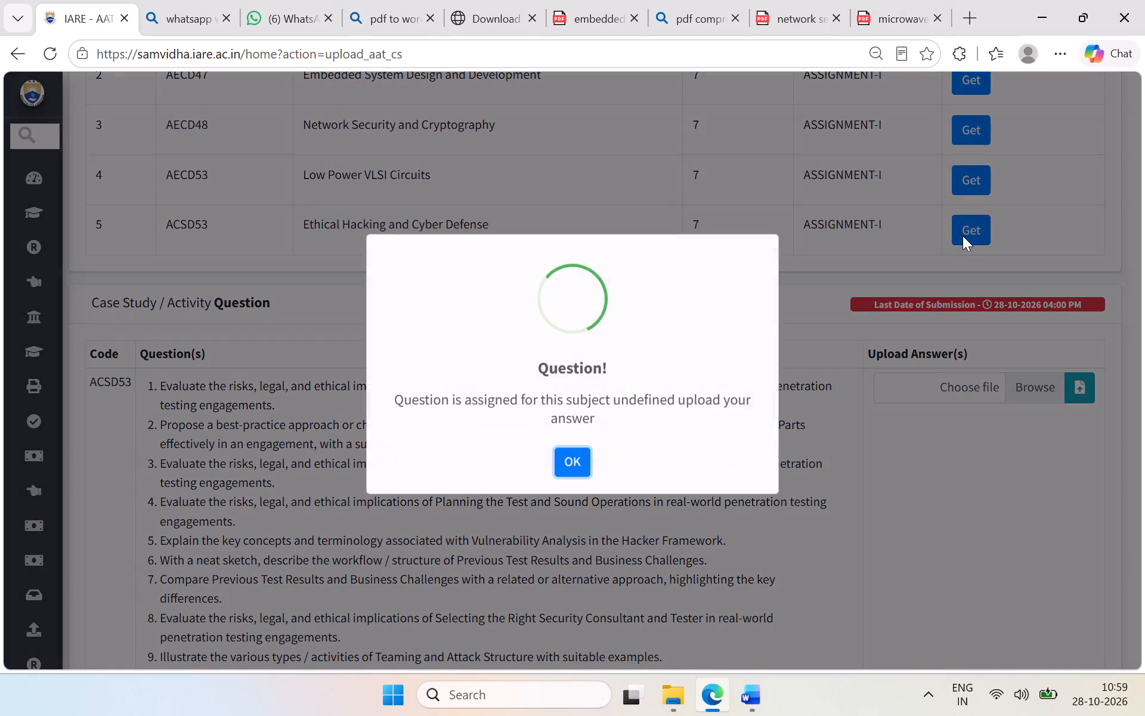
pyautogui.click(571, 475)
pyautogui.scroll(-1, 633, 534)
# Open the EHITICAL HACKING AND CYBER DEFENCE AAT1_1 Word document from Downloads and enable editing.
pyautogui.click(745, 688)
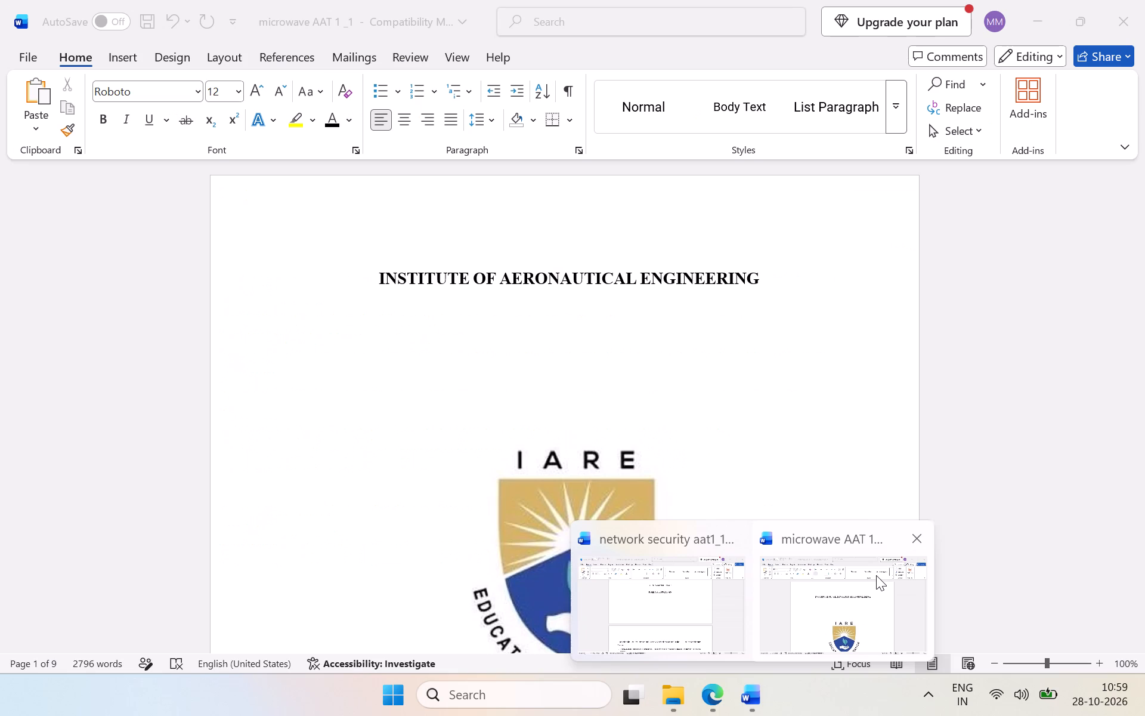
pyautogui.click(665, 705)
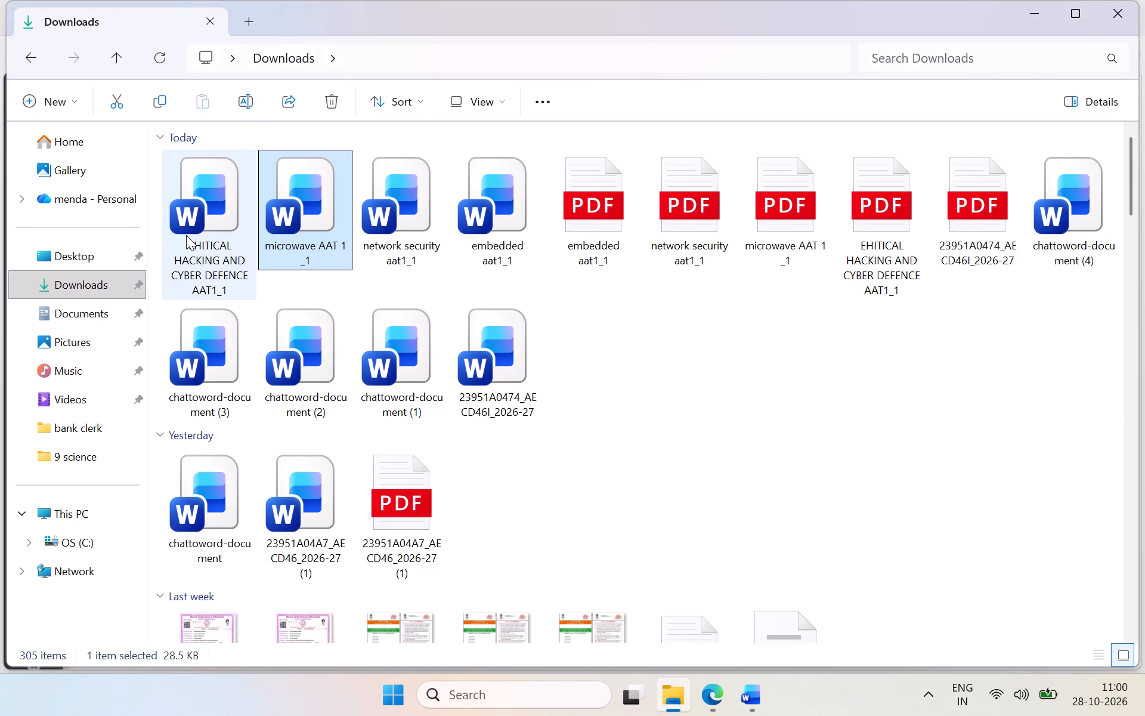
pyautogui.tripleClick(186, 235)
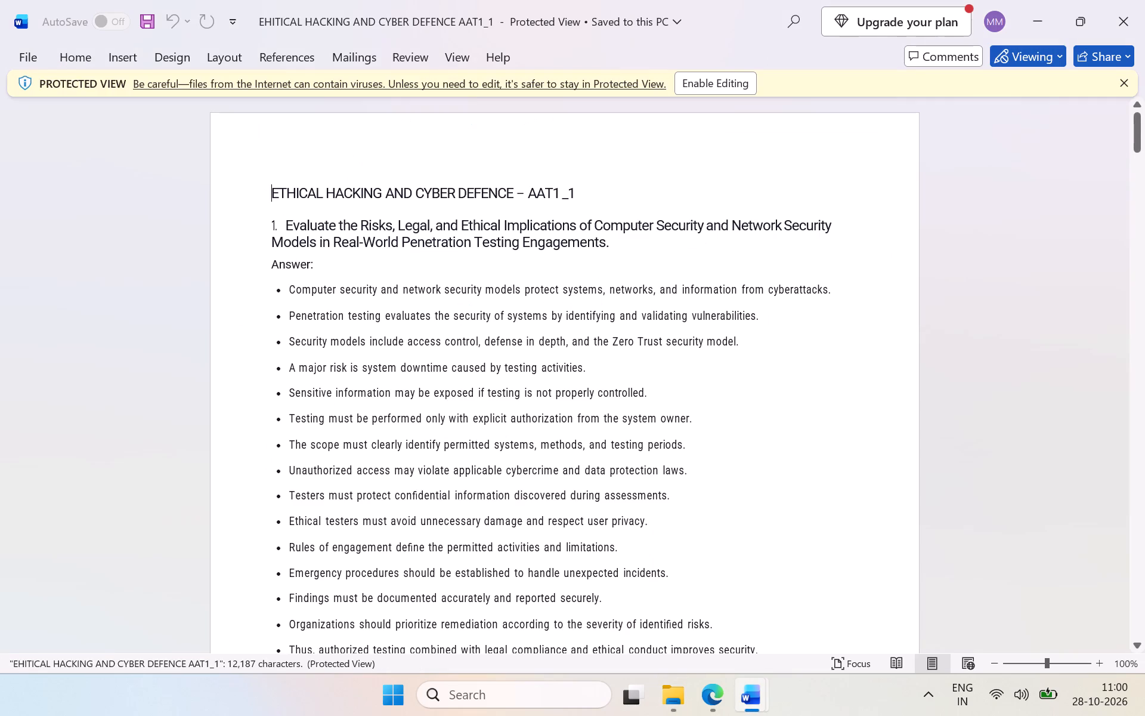
pyautogui.click(697, 90)
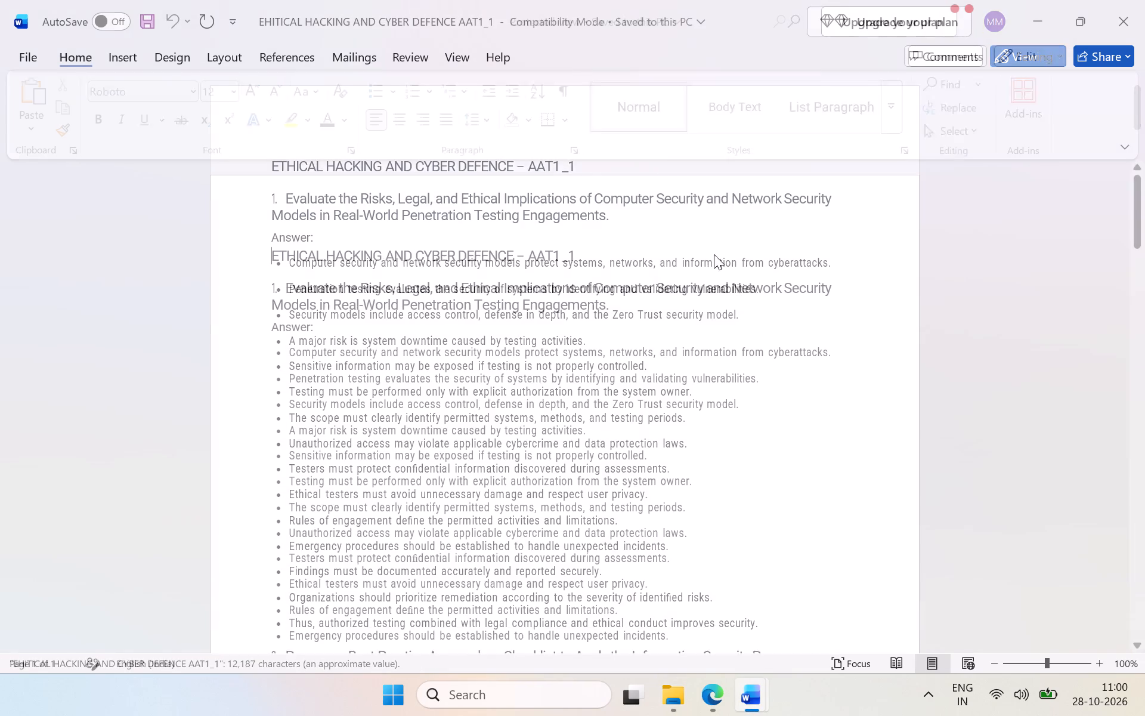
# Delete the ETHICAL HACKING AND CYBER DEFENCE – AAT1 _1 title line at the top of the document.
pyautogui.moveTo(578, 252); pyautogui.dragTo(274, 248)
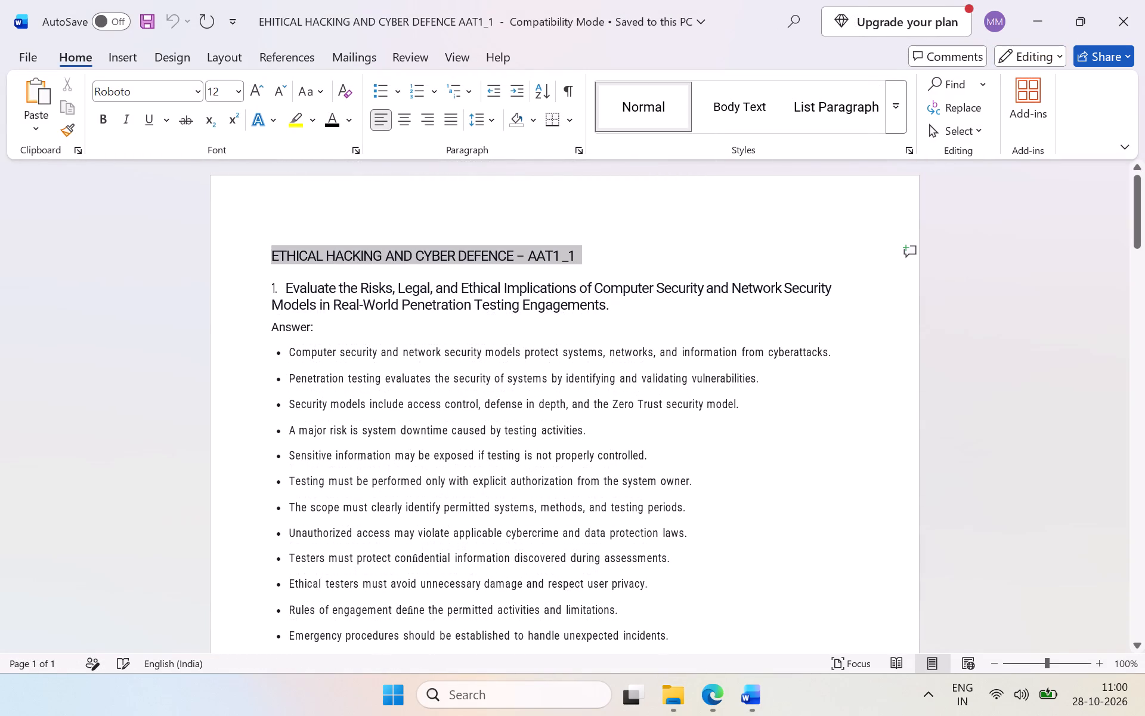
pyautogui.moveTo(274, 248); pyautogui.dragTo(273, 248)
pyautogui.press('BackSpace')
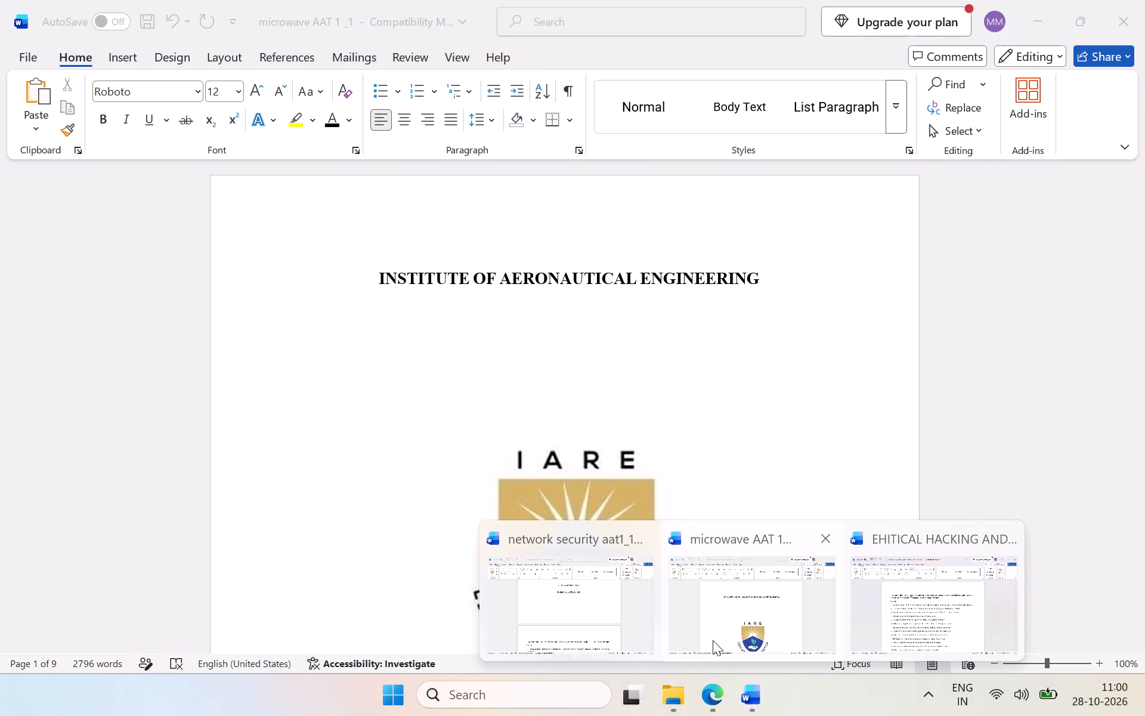
# Copy the entire cover page, from the institute name through the roll number and trailing blank lines, from the microwave AAT 1 _1 document.
pyautogui.click(713, 640)
pyautogui.moveTo(342, 224); pyautogui.dragTo(517, 624)
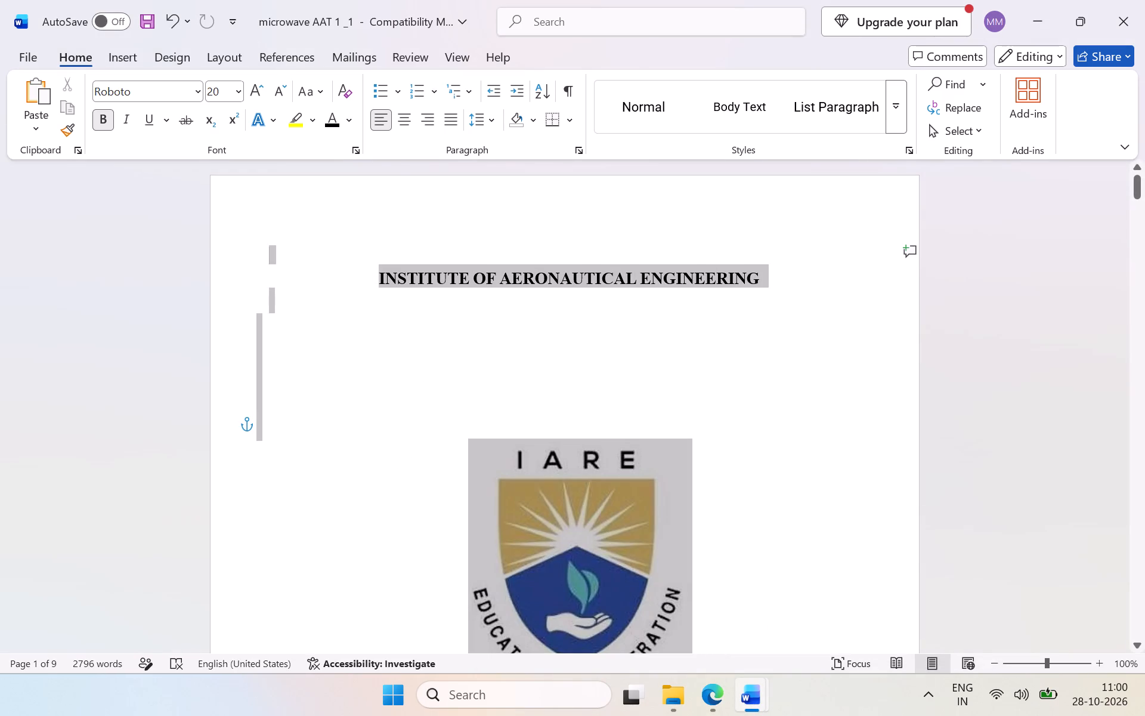
pyautogui.moveTo(517, 624); pyautogui.dragTo(674, 221)
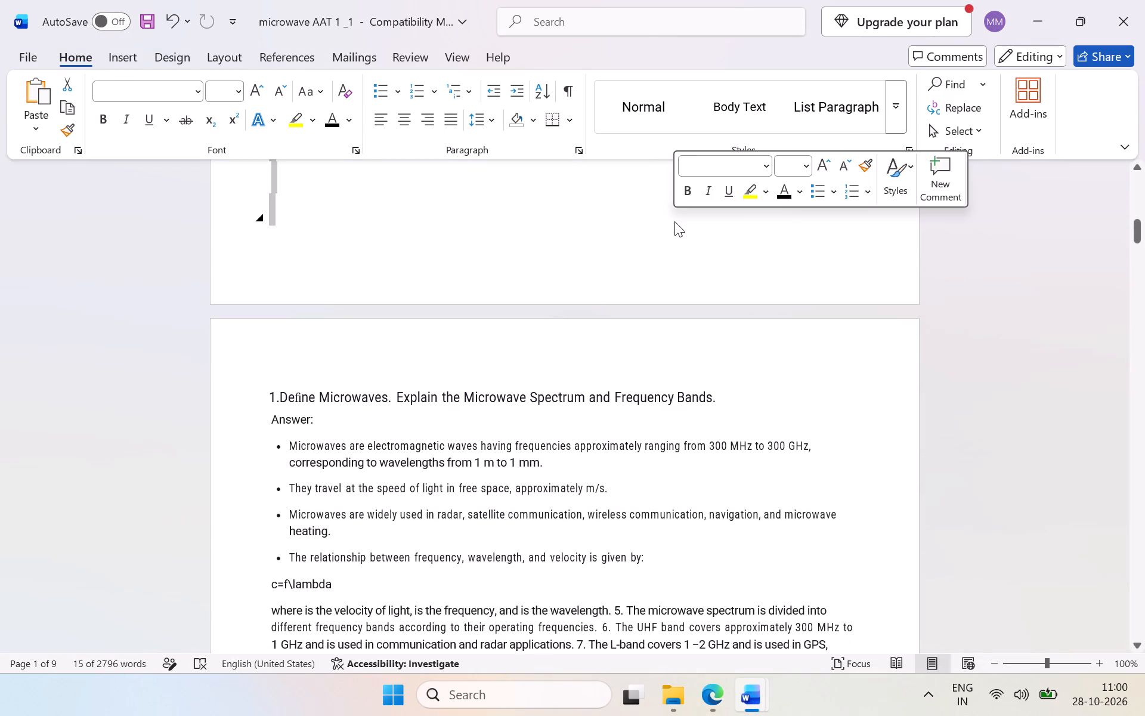
pyautogui.hotkey('ctrl', 'c')
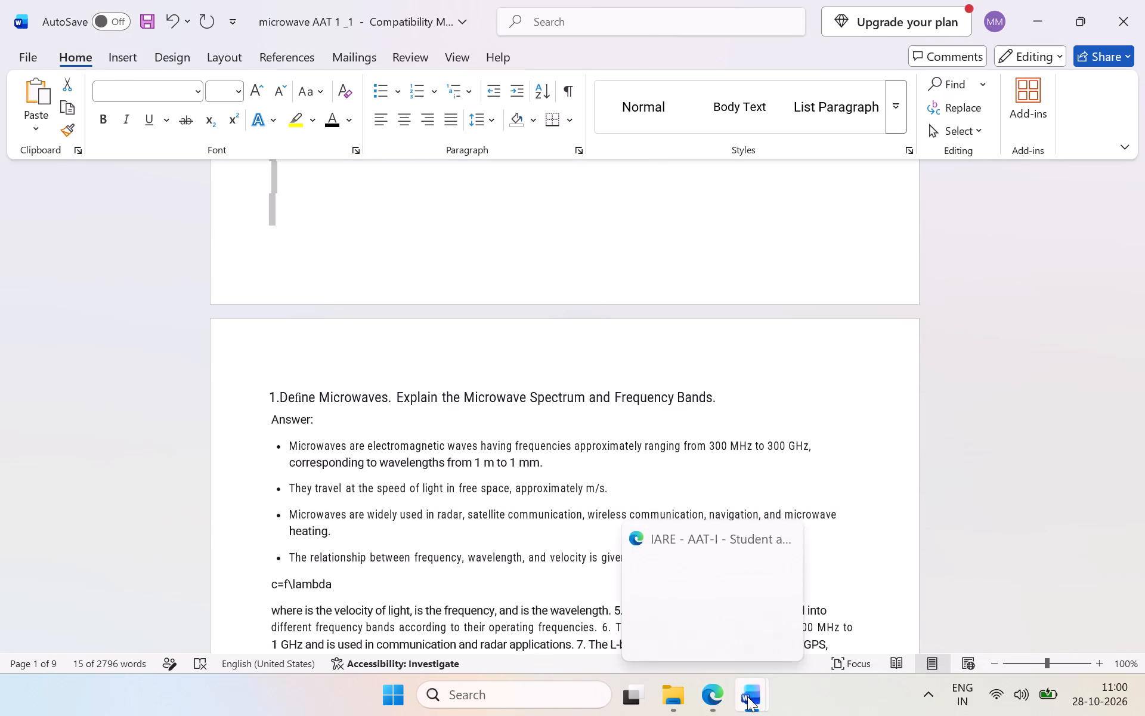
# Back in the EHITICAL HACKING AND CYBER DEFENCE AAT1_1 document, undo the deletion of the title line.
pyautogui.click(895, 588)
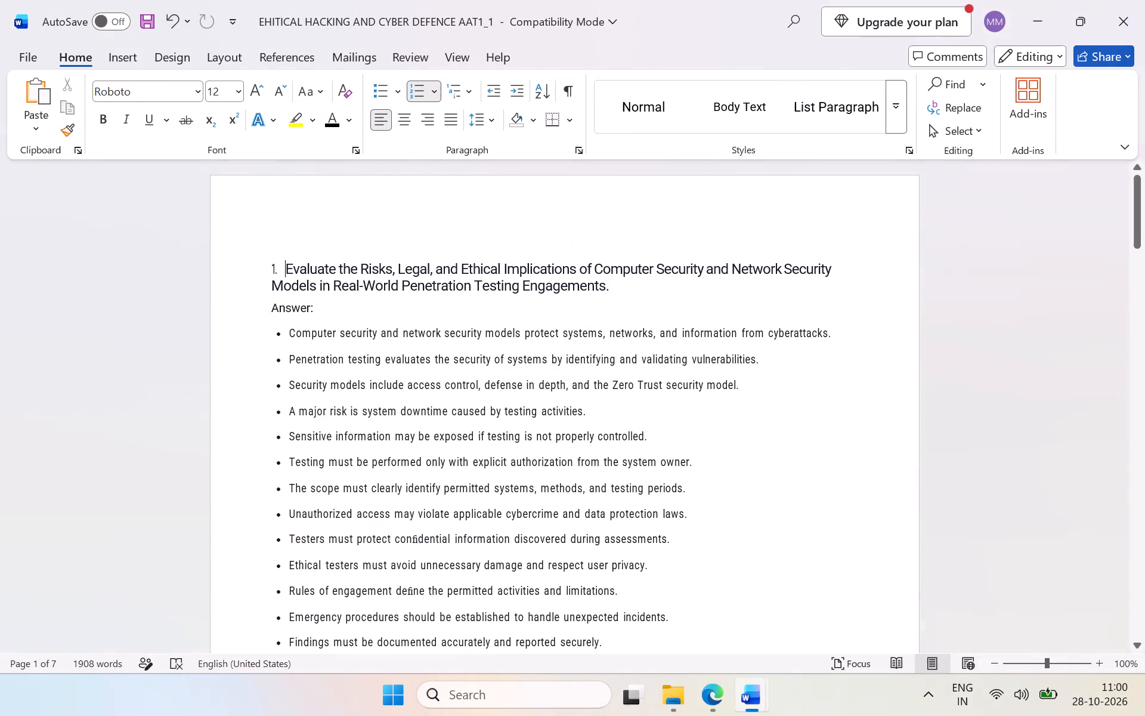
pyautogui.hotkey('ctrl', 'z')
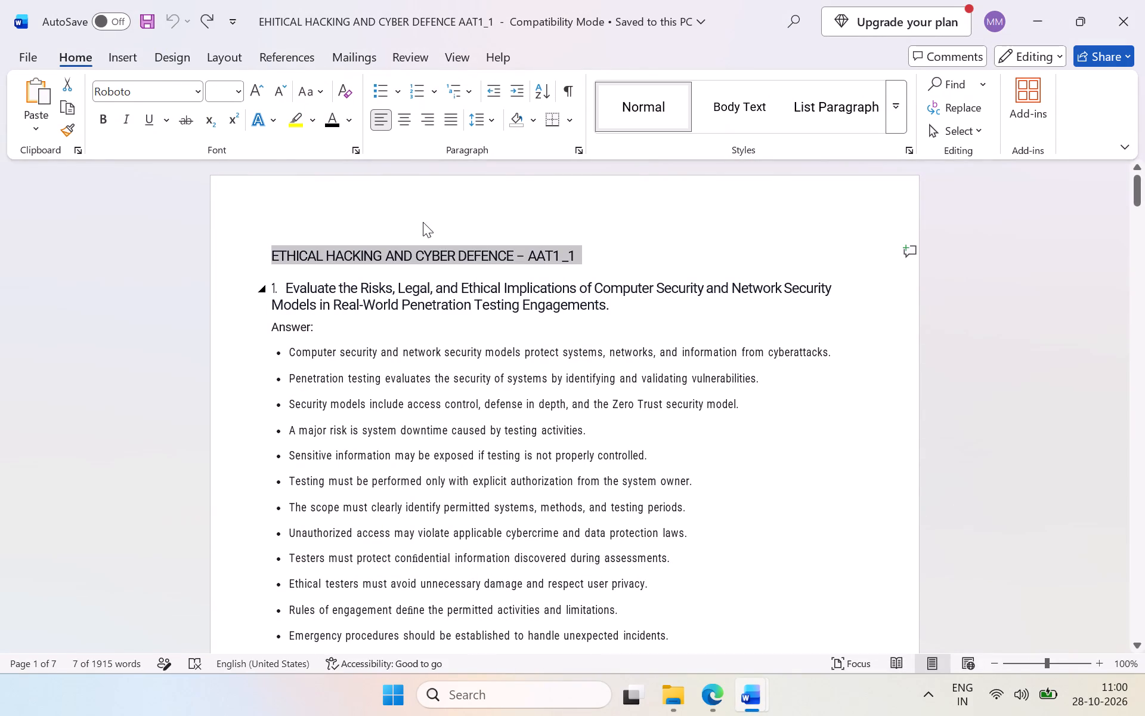
# Paste the copied cover page in front of the ETHICAL HACKING AND CYBER DEFENCE – AAT1 _1 title line.
pyautogui.click(594, 245)
pyautogui.press('Left')
pyautogui.press('Left')
pyautogui.press('Left')
pyautogui.press('Left')
pyautogui.press('Left')
pyautogui.press('Left')
pyautogui.press('Left')
pyautogui.press('Left')
pyautogui.press('Left')
pyautogui.press('Left')
pyautogui.press('Left')
pyautogui.press('Left')
pyautogui.press('Left')
pyautogui.press('Left')
pyautogui.press('Left')
pyautogui.press('Left')
pyautogui.press('Left')
pyautogui.press('Left')
pyautogui.press('Left')
pyautogui.press('Left')
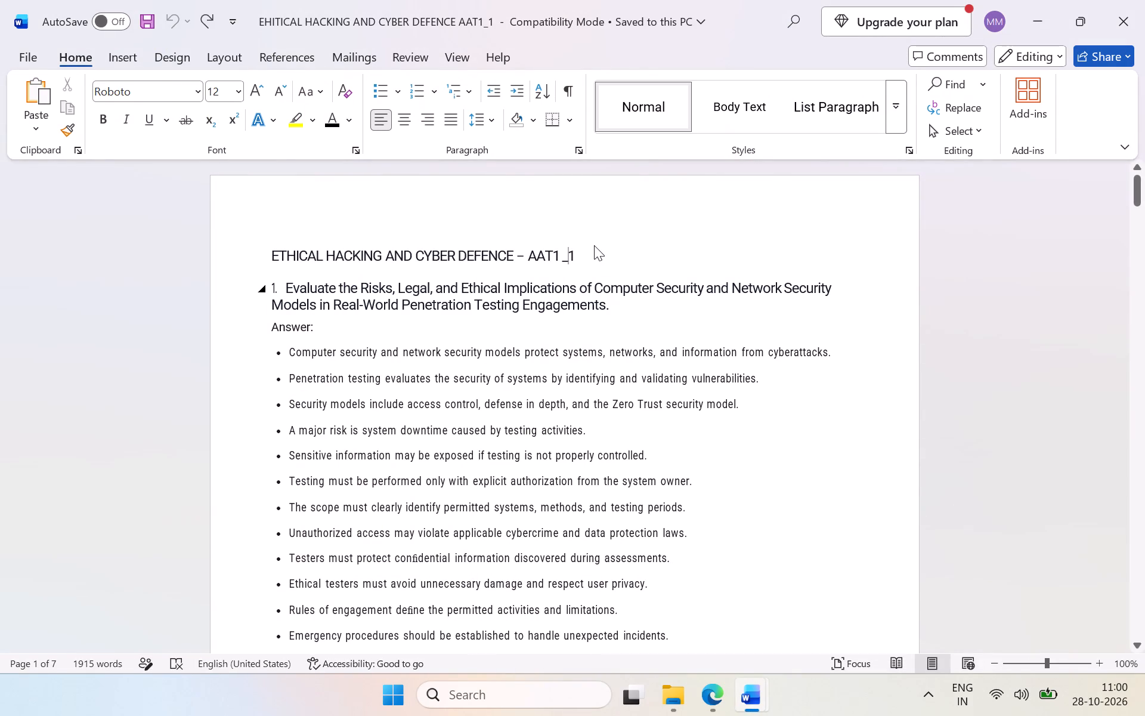
pyautogui.press('Left')
pyautogui.hotkey('ctrl', 'v')
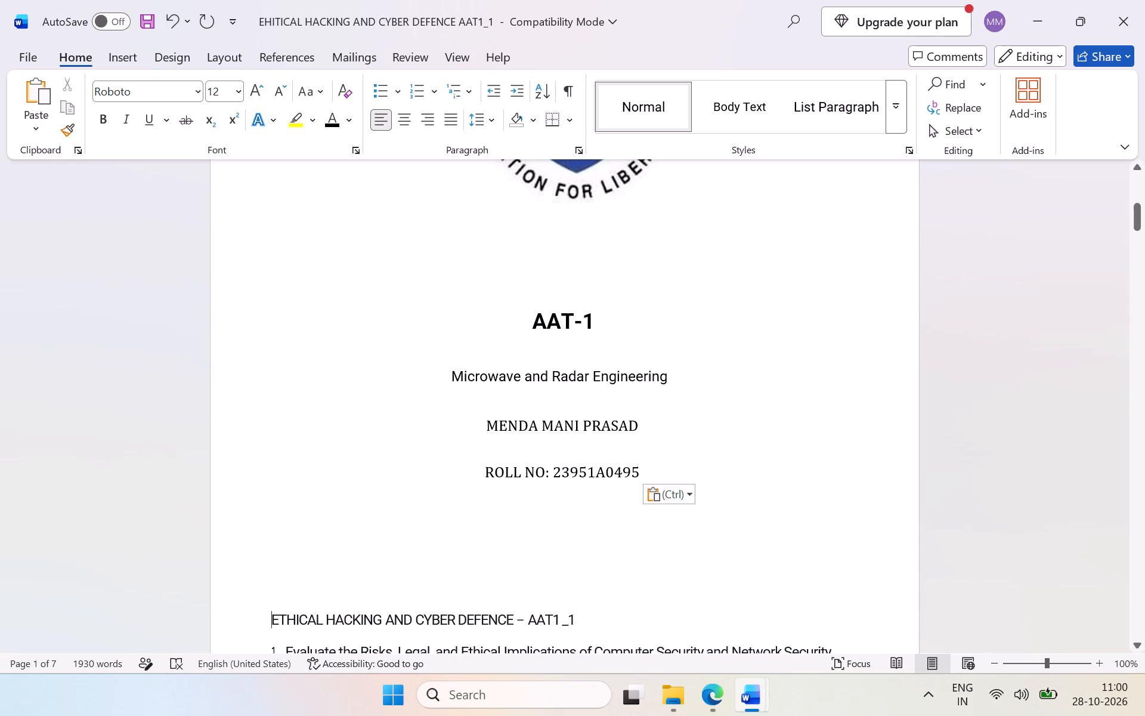
# Add three blank lines after the cover page details so the assignment title starts on page 2.
pyautogui.press('Return')
pyautogui.press('Return')
pyautogui.press('Return')
pyautogui.press('Return')
pyautogui.press('Return')
pyautogui.press('BackSpace')
pyautogui.press('BackSpace')
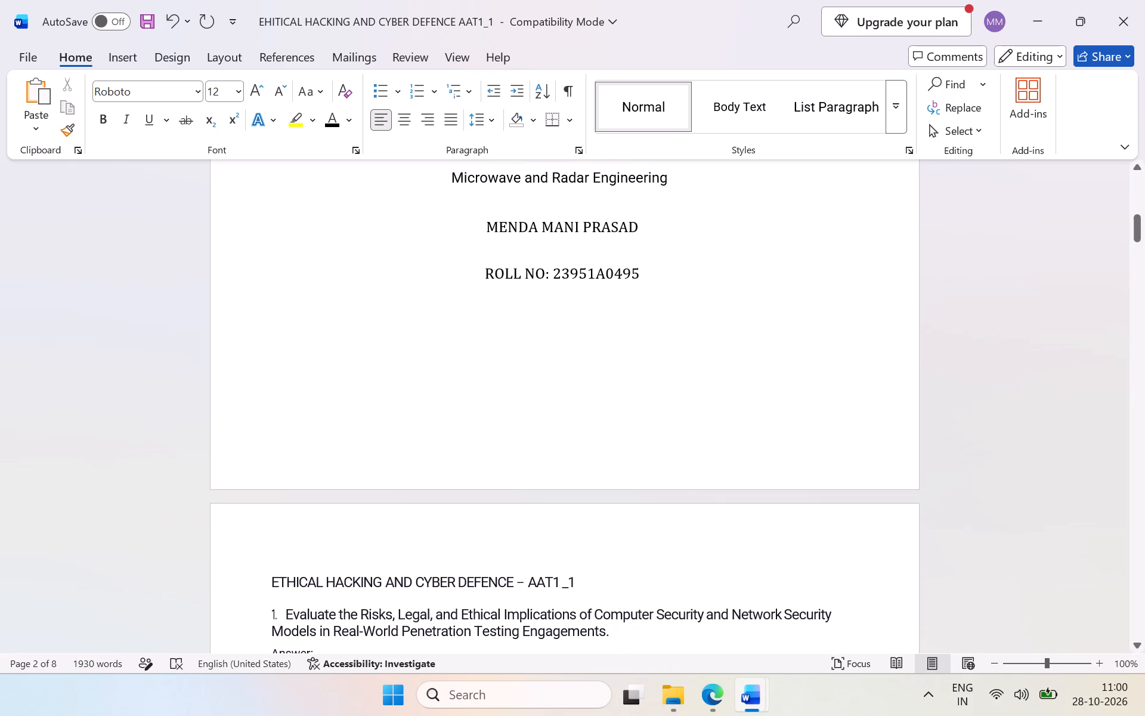
pyautogui.scroll(2, 614, 547)
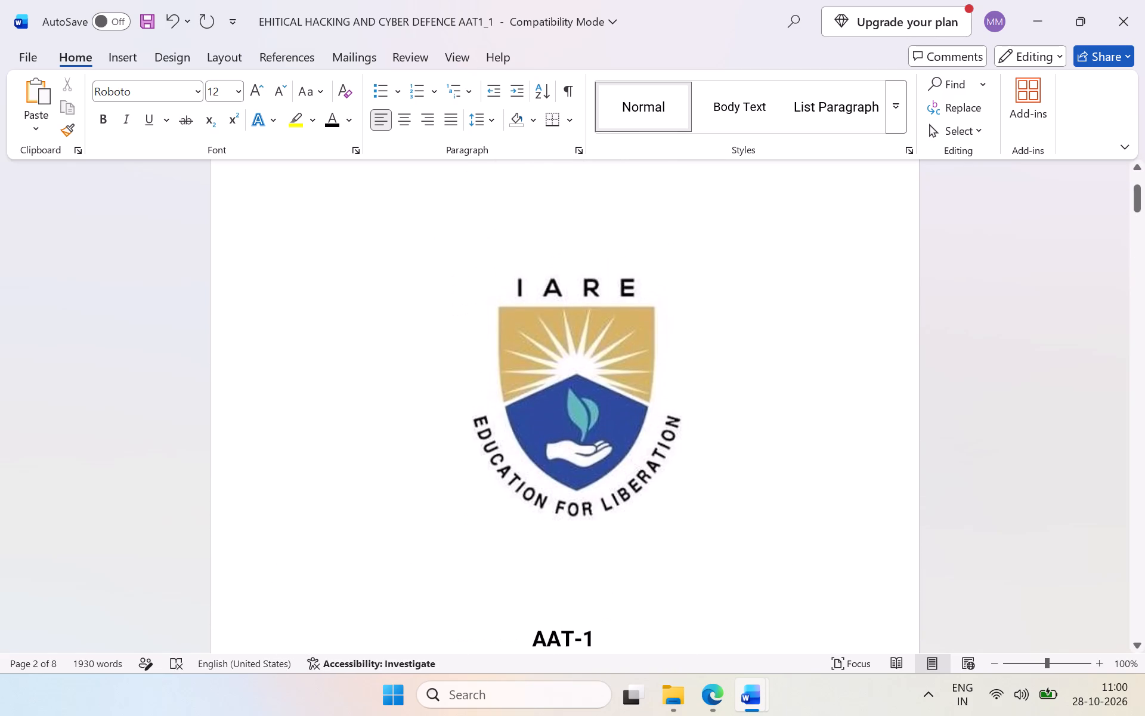
# Replace the Microwave and Radar Engineering subject on the cover page with ETHICAL HACKING AND CYBER DEFENCE copied from the title line.
pyautogui.scroll(-4, 614, 547)
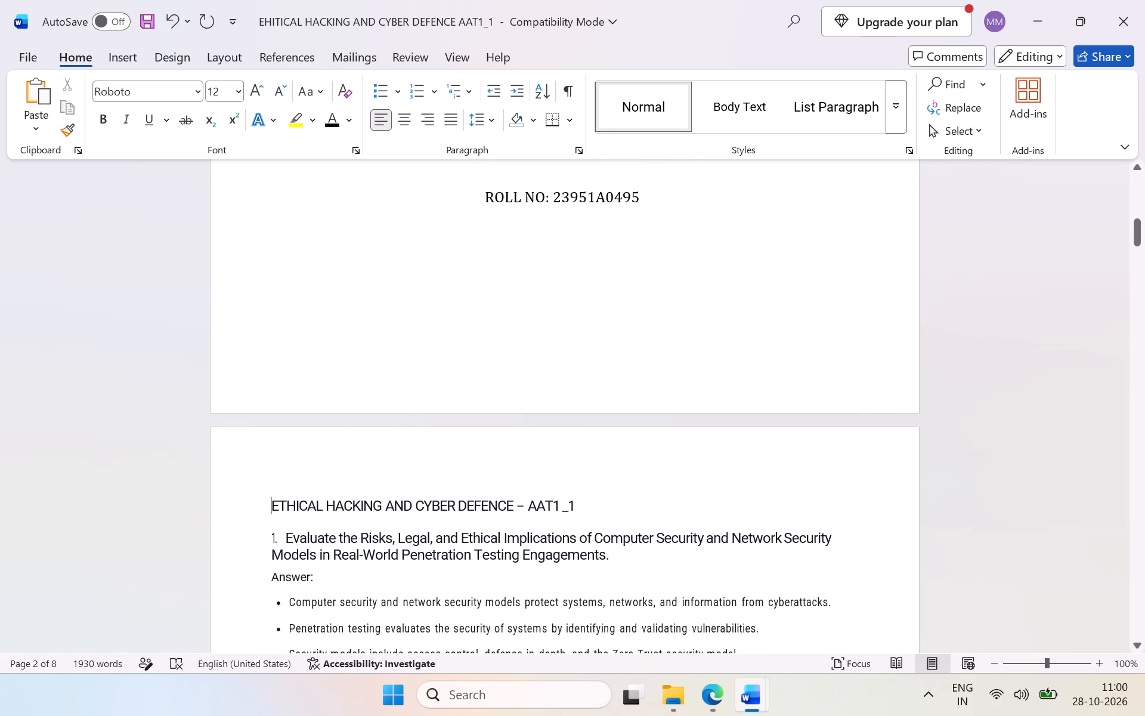
pyautogui.moveTo(264, 495); pyautogui.dragTo(504, 504)
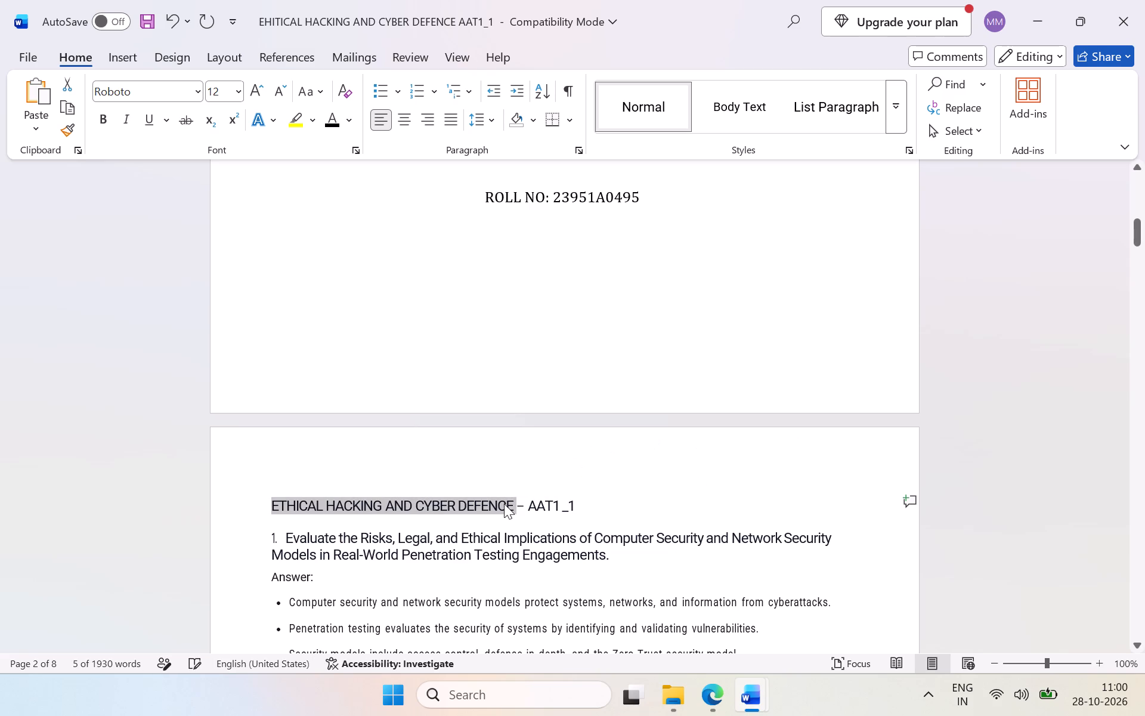
pyautogui.hotkey('ctrl', 'c')
pyautogui.scroll(1, 604, 271)
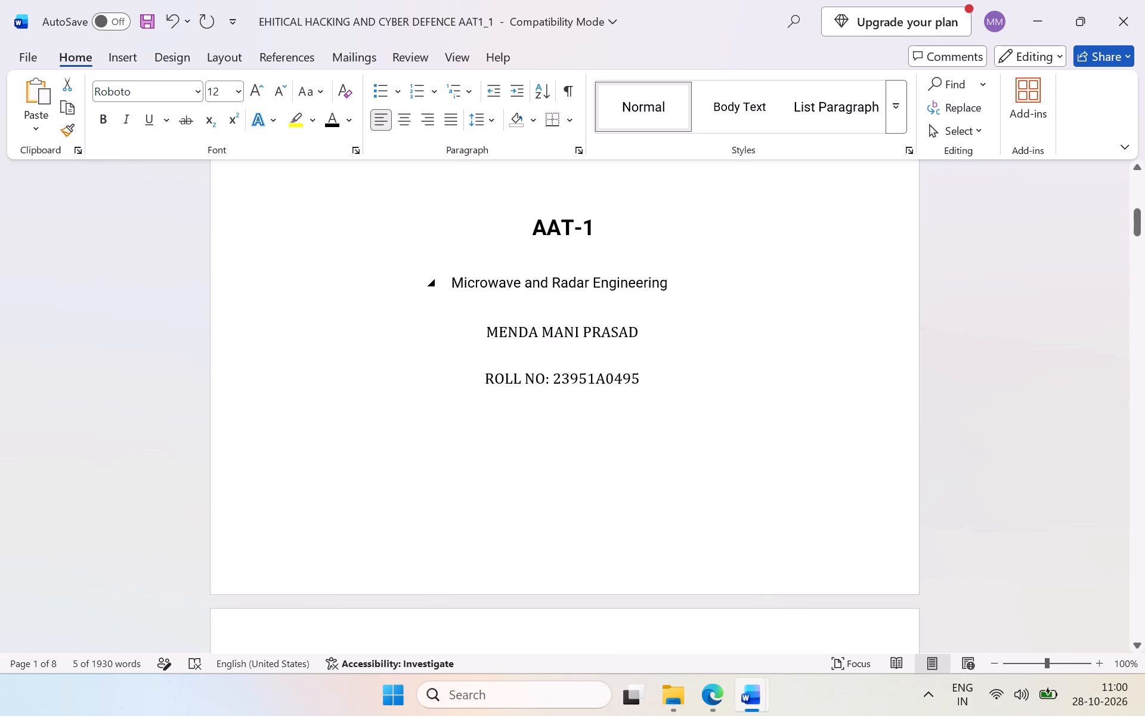
pyautogui.moveTo(675, 280); pyautogui.dragTo(463, 279)
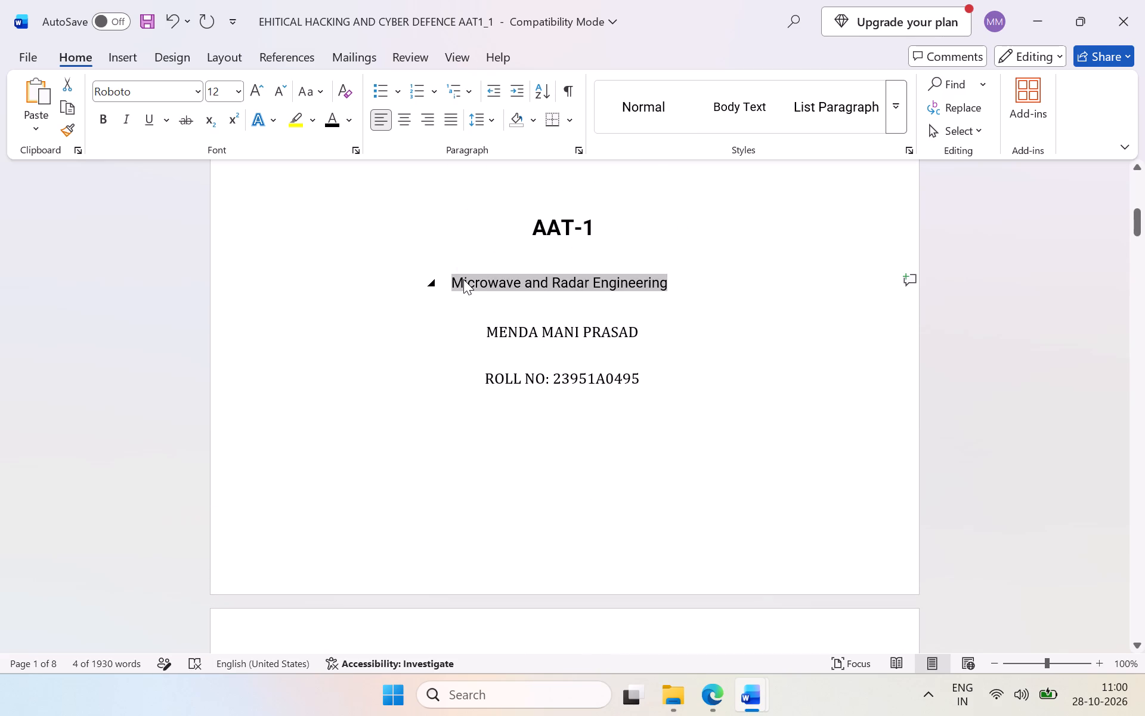
pyautogui.hotkey('ctrl', 'v')
pyautogui.click(691, 414)
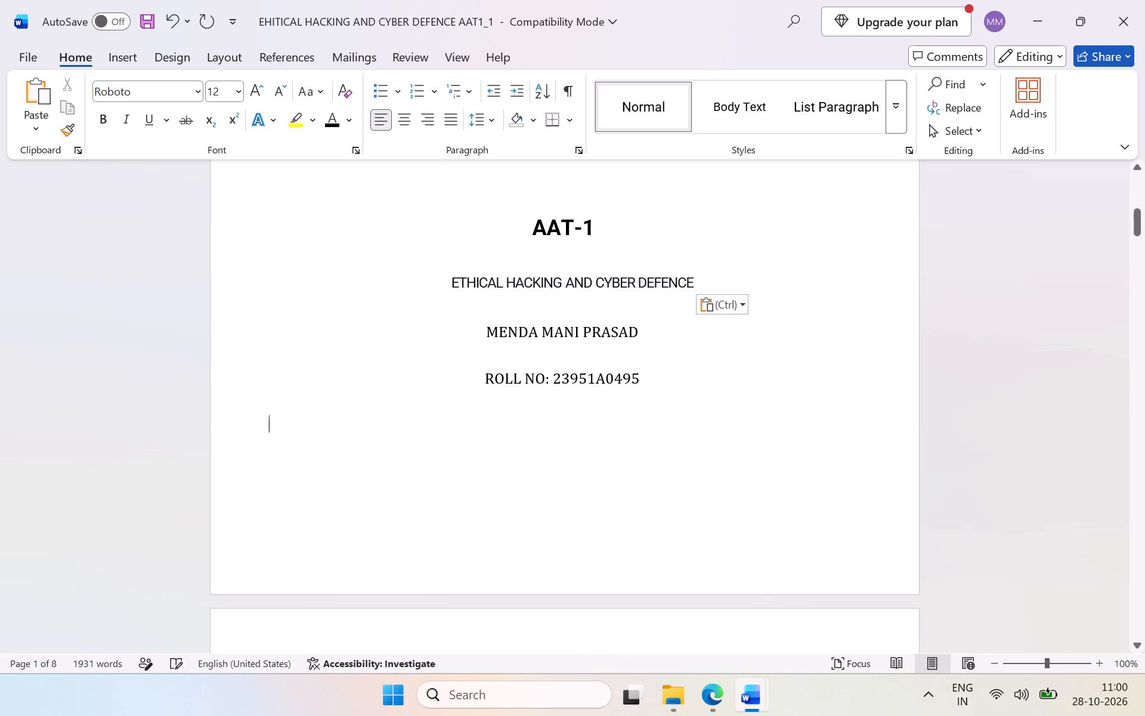
# Review the document's layout from the cover page through the final answer's page.
pyautogui.scroll(3, 659, 396)
pyautogui.scroll(-6, 659, 396)
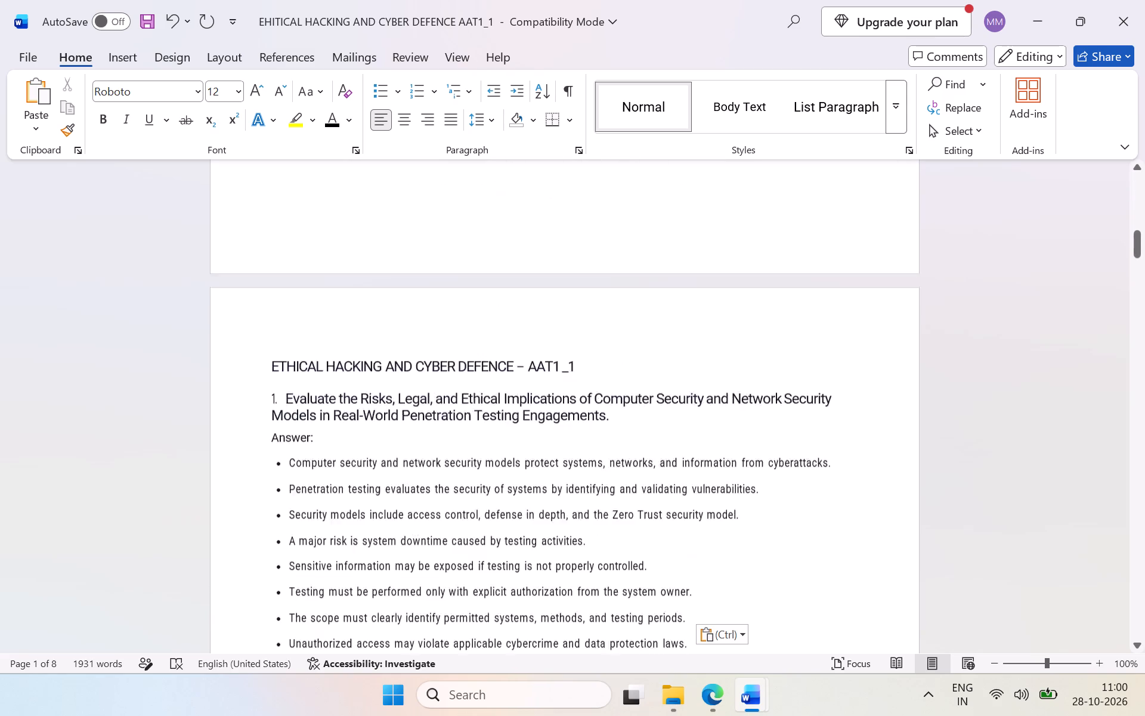
pyautogui.scroll(-11, 659, 396)
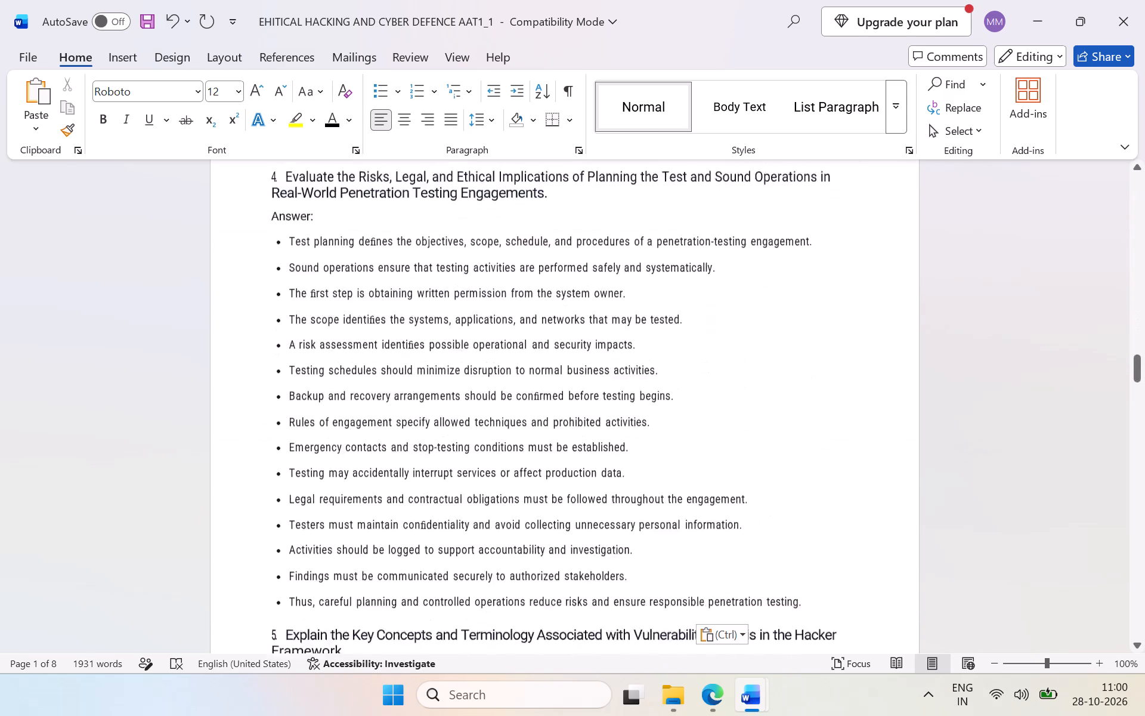
pyautogui.scroll(-8, 659, 396)
pyautogui.rightClick(659, 396)
pyautogui.scroll(1, 659, 396)
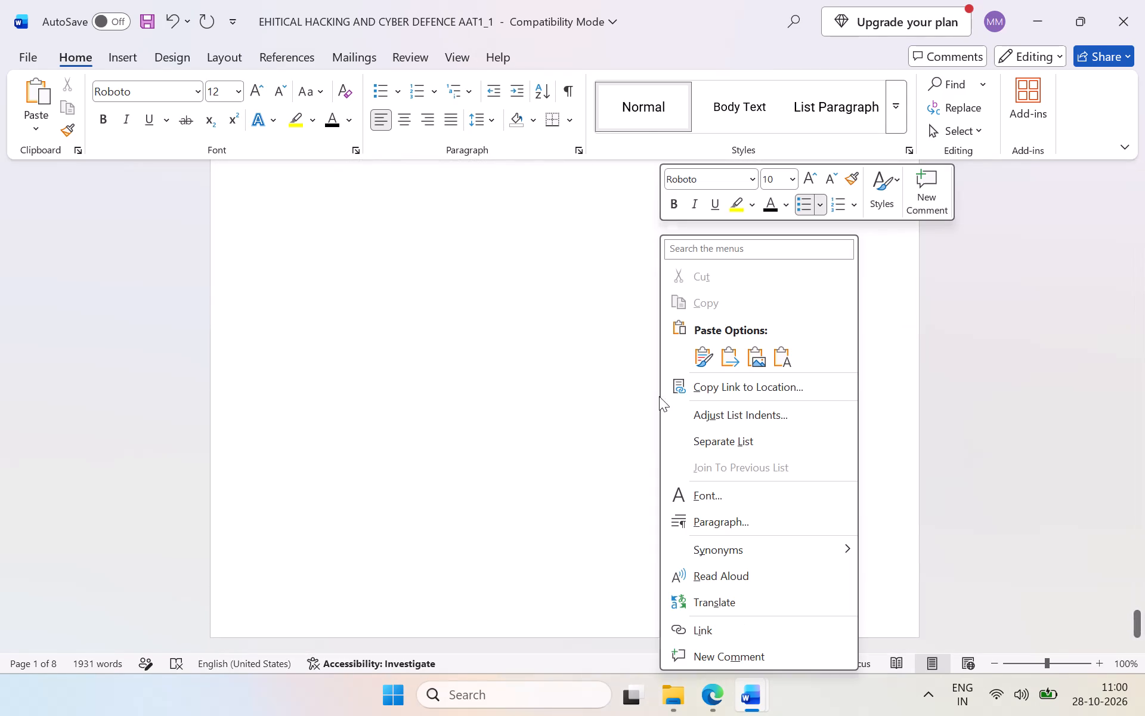
pyautogui.scroll(1, 659, 396)
pyautogui.scroll(2, 533, 406)
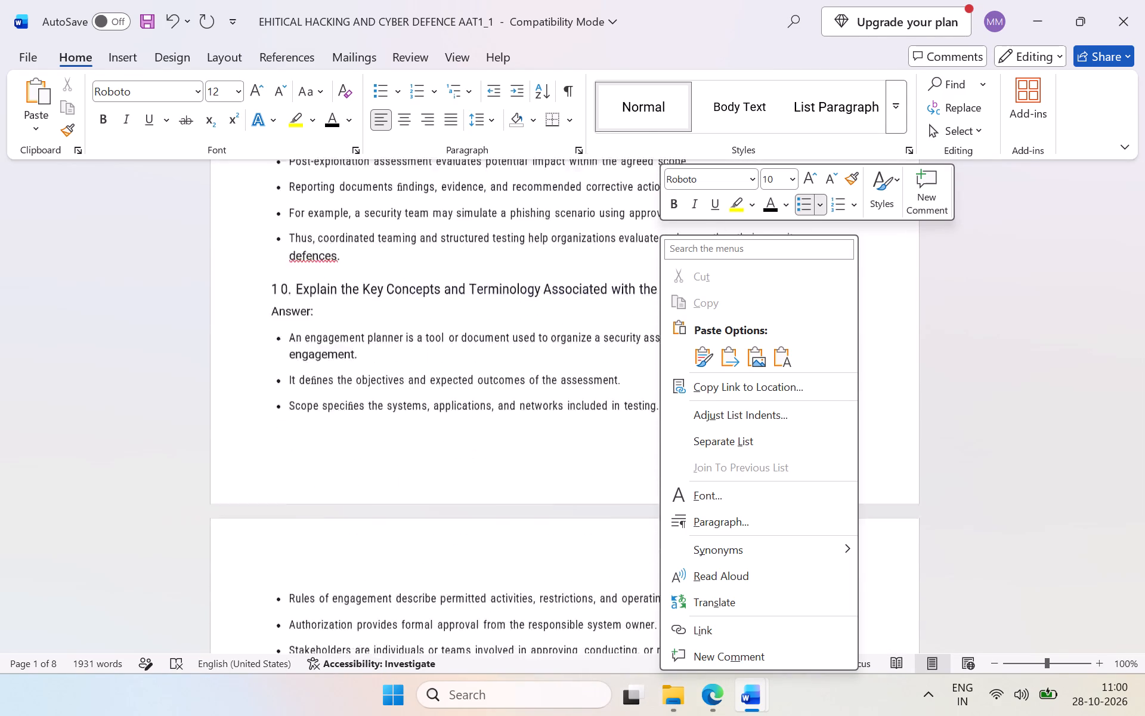
pyautogui.scroll(2, 533, 406)
pyautogui.click(154, 354)
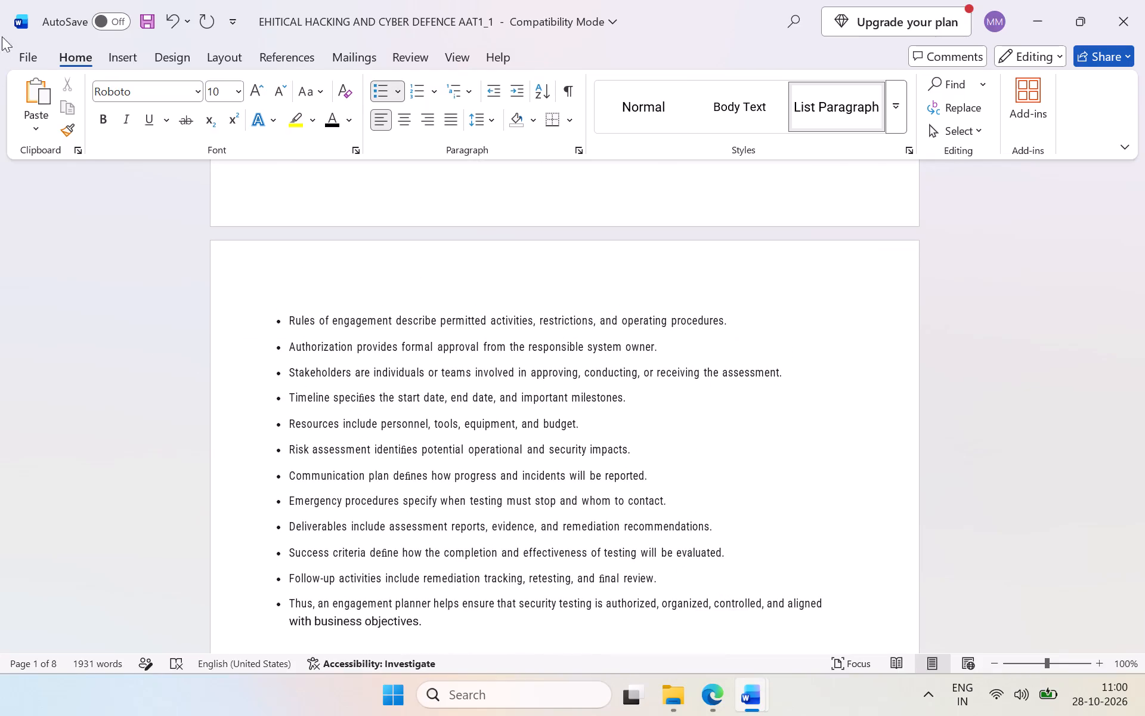
pyautogui.click(44, 67)
pyautogui.click(72, 344)
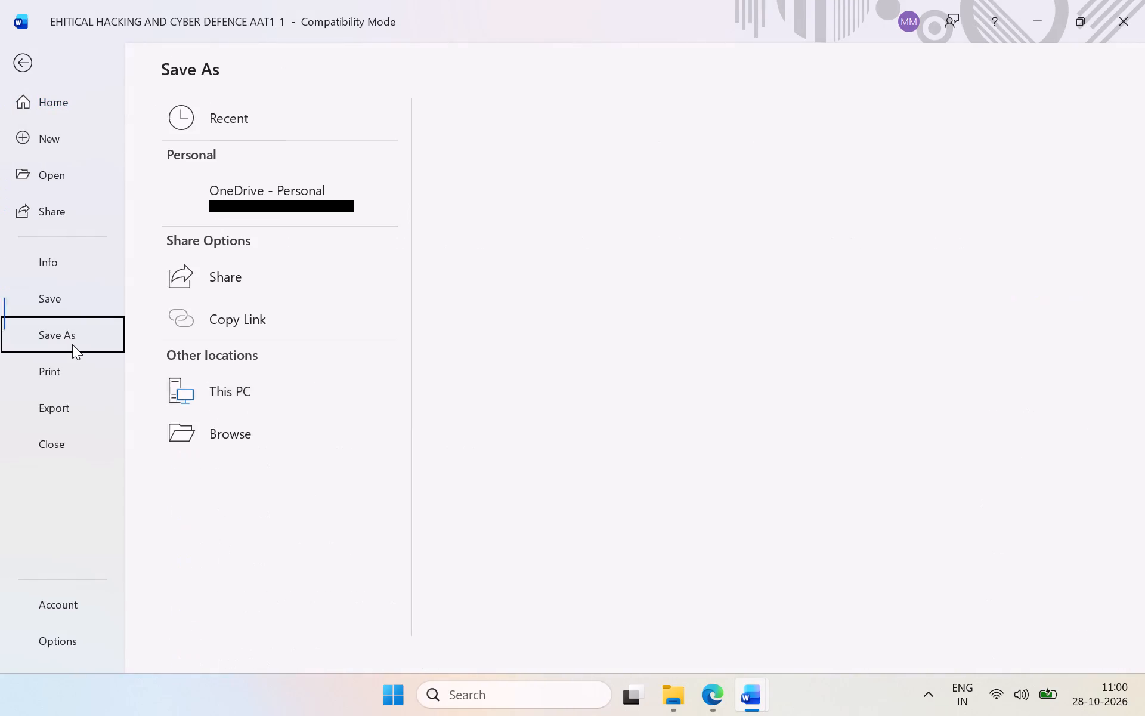
pyautogui.click(635, 406)
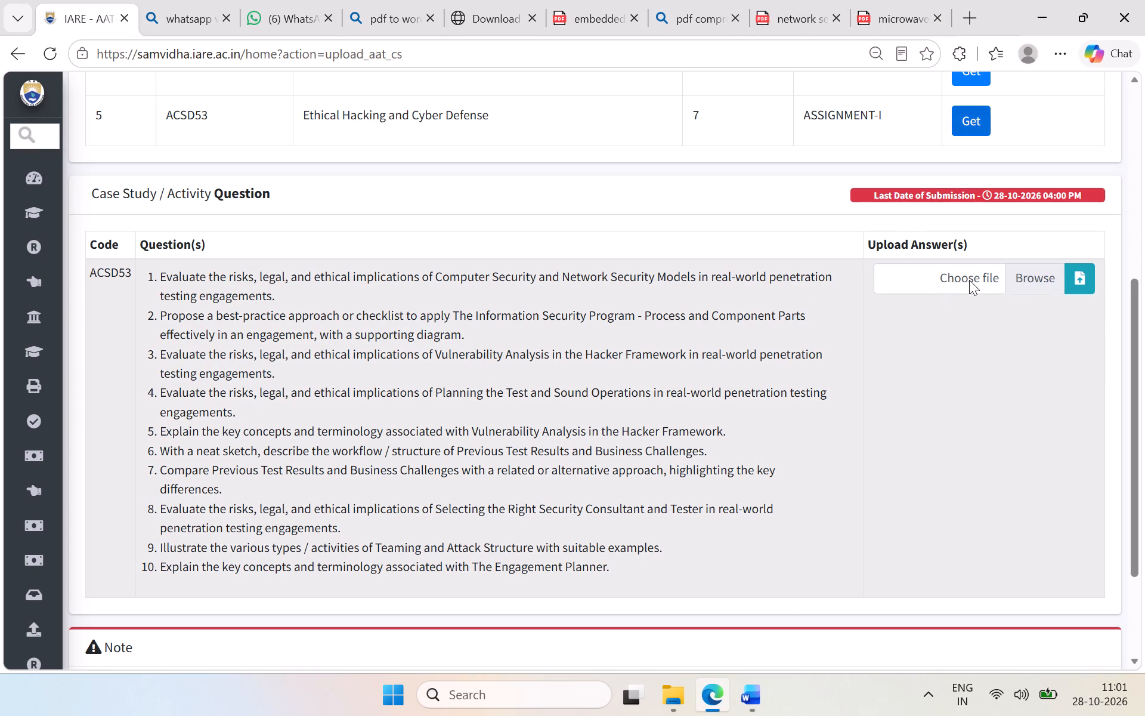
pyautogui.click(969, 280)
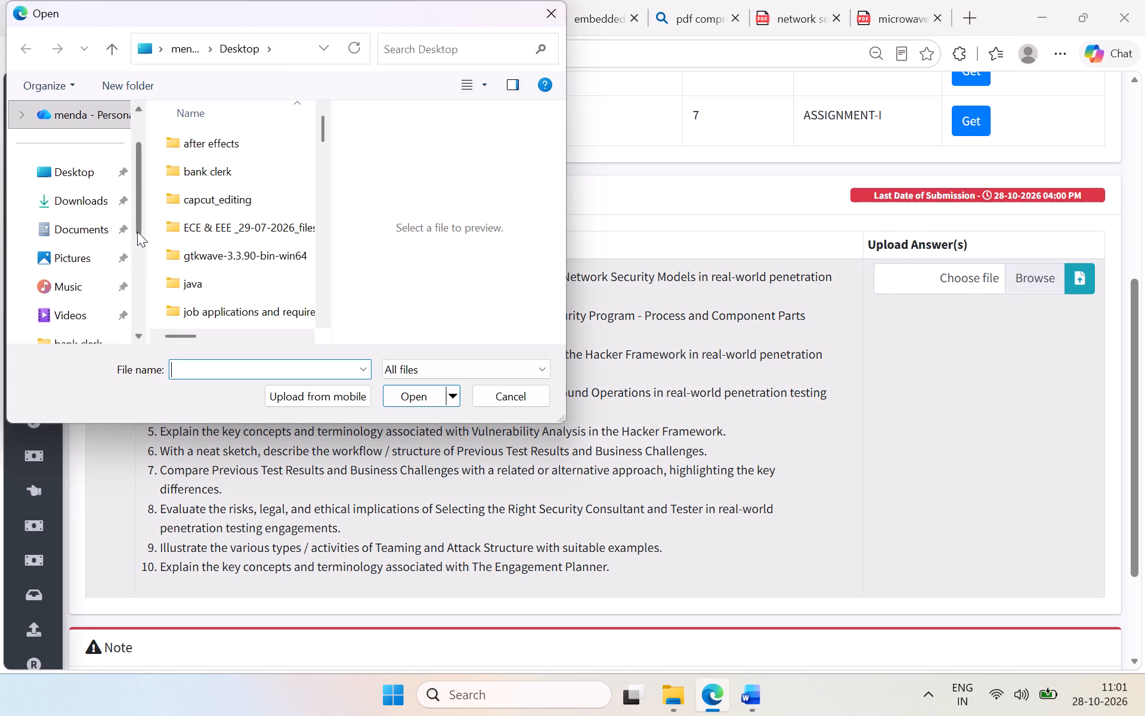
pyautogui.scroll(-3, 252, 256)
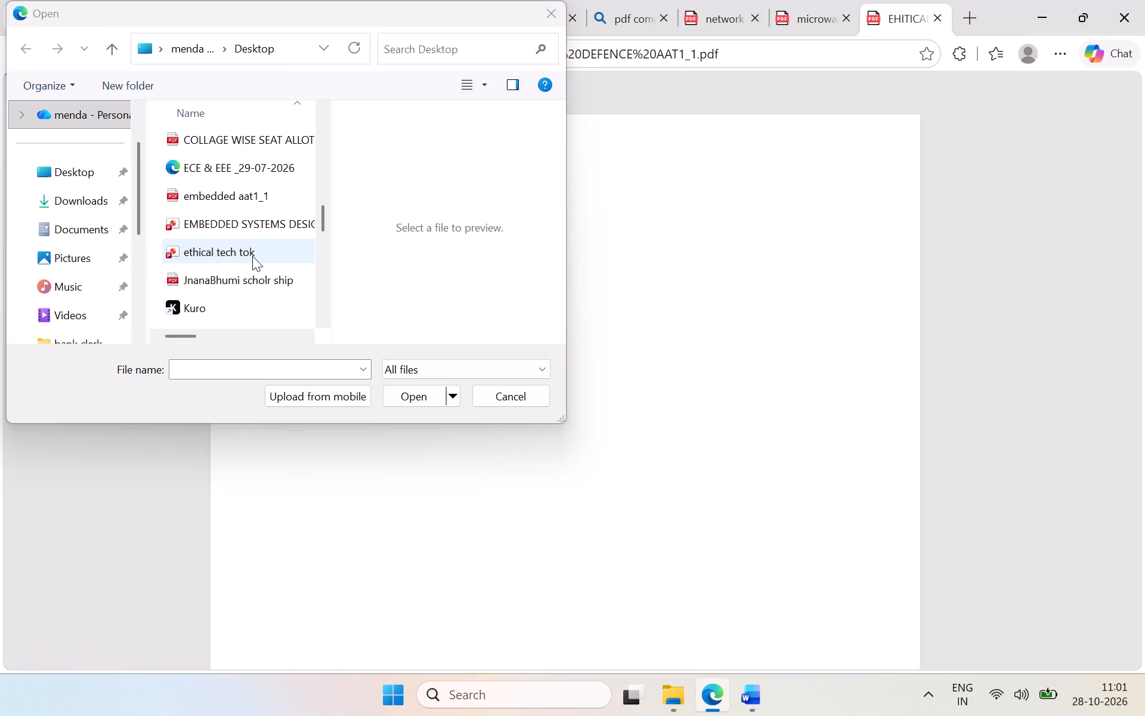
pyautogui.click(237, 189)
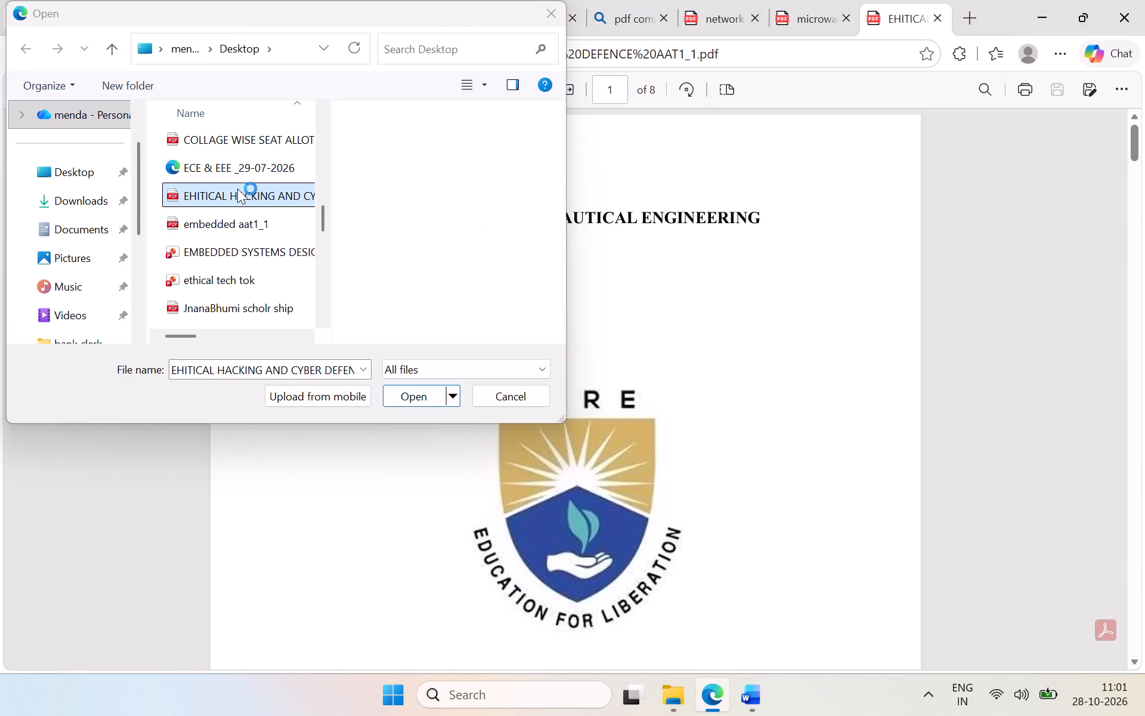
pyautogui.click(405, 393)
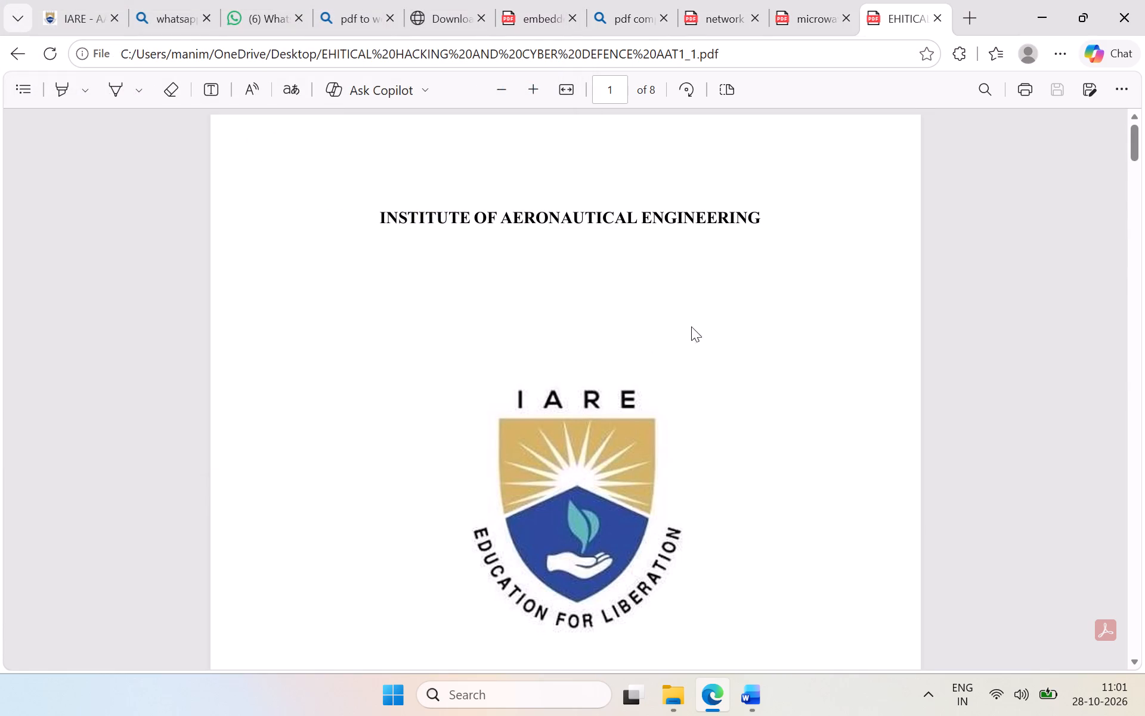
# On the college portal, attach the EHITICAL HACKING AND CYBER DEFENCE AAT1_1 PDF from the Desktop and upload it as the ACSD53 answer.
pyautogui.click(76, 3)
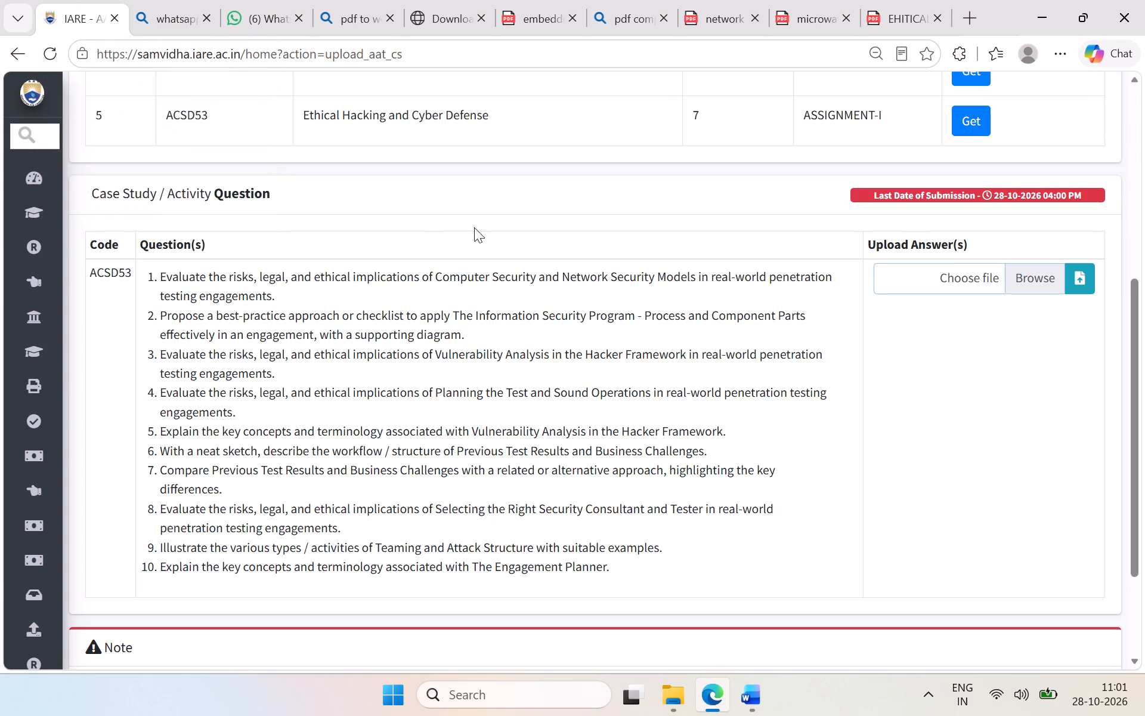
pyautogui.click(981, 282)
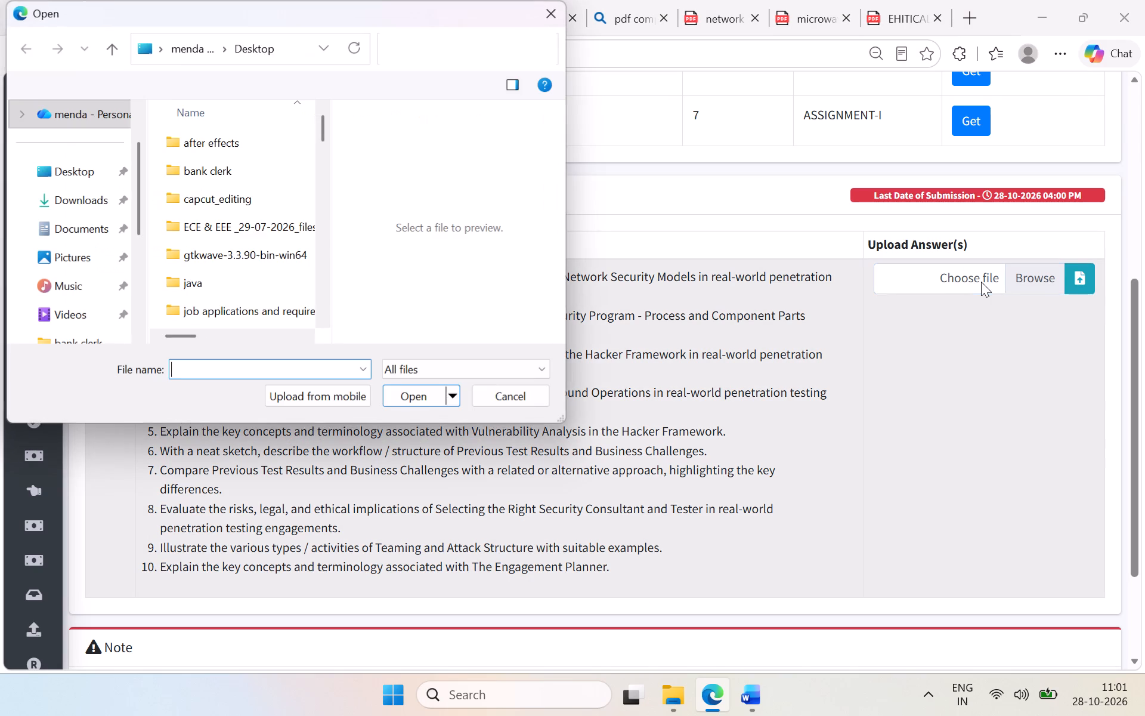
pyautogui.scroll(-2, 221, 234)
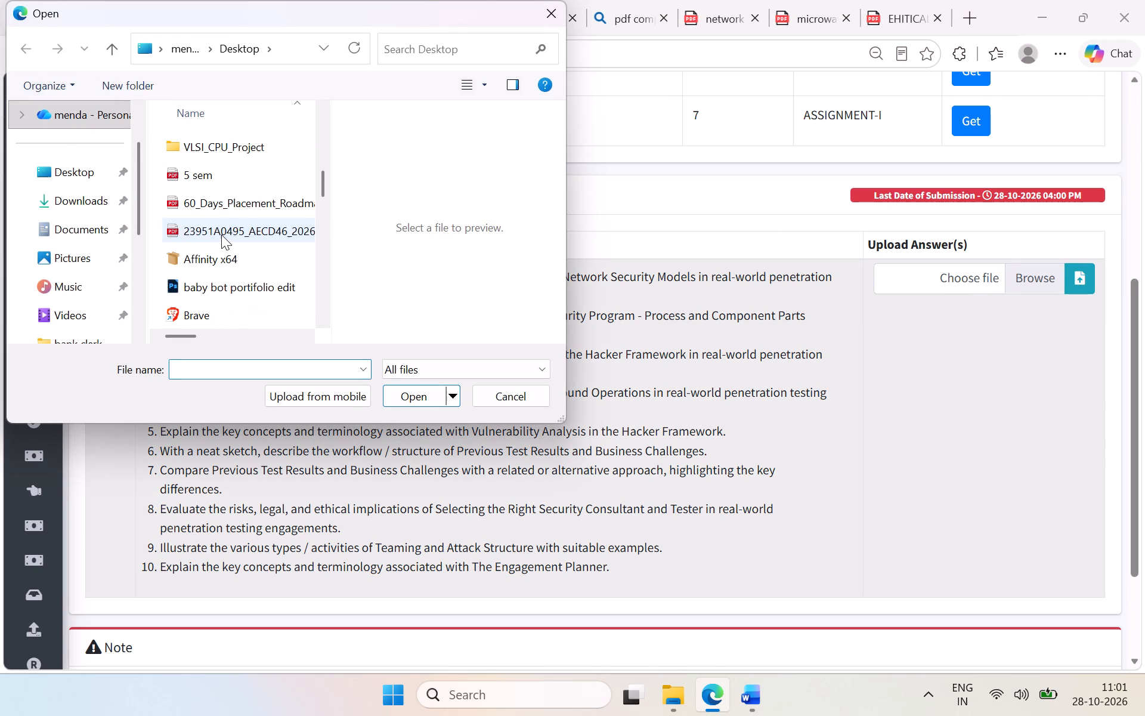
pyautogui.scroll(-1, 221, 234)
pyautogui.click(224, 195)
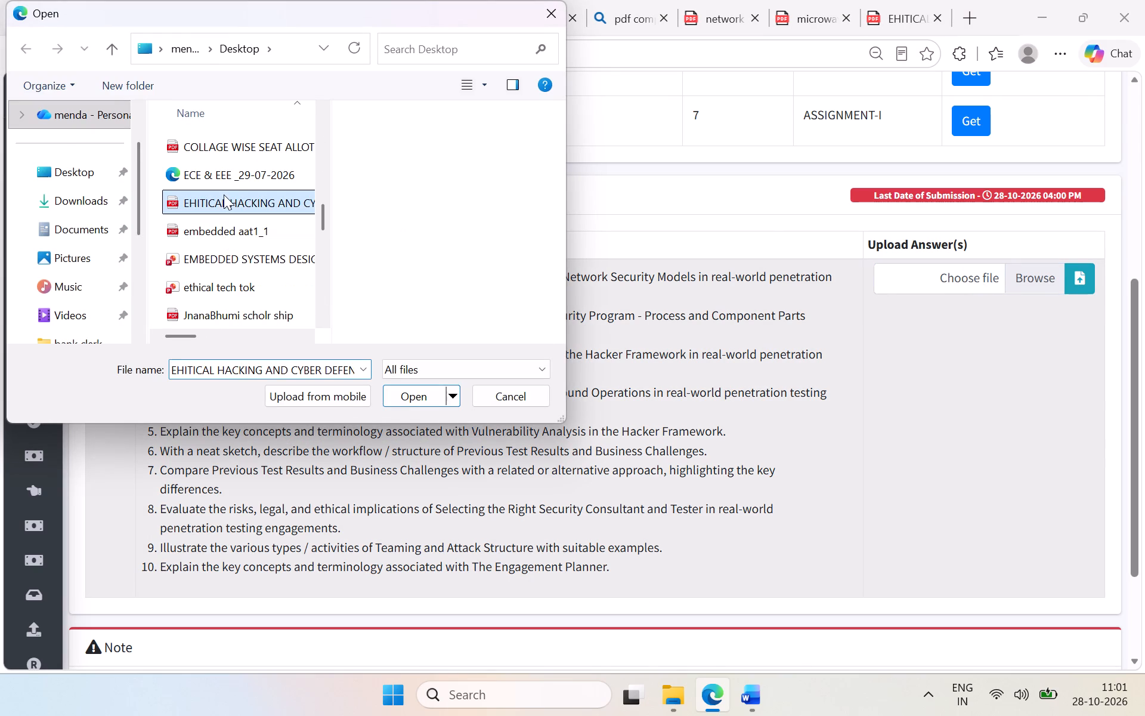
pyautogui.click(403, 389)
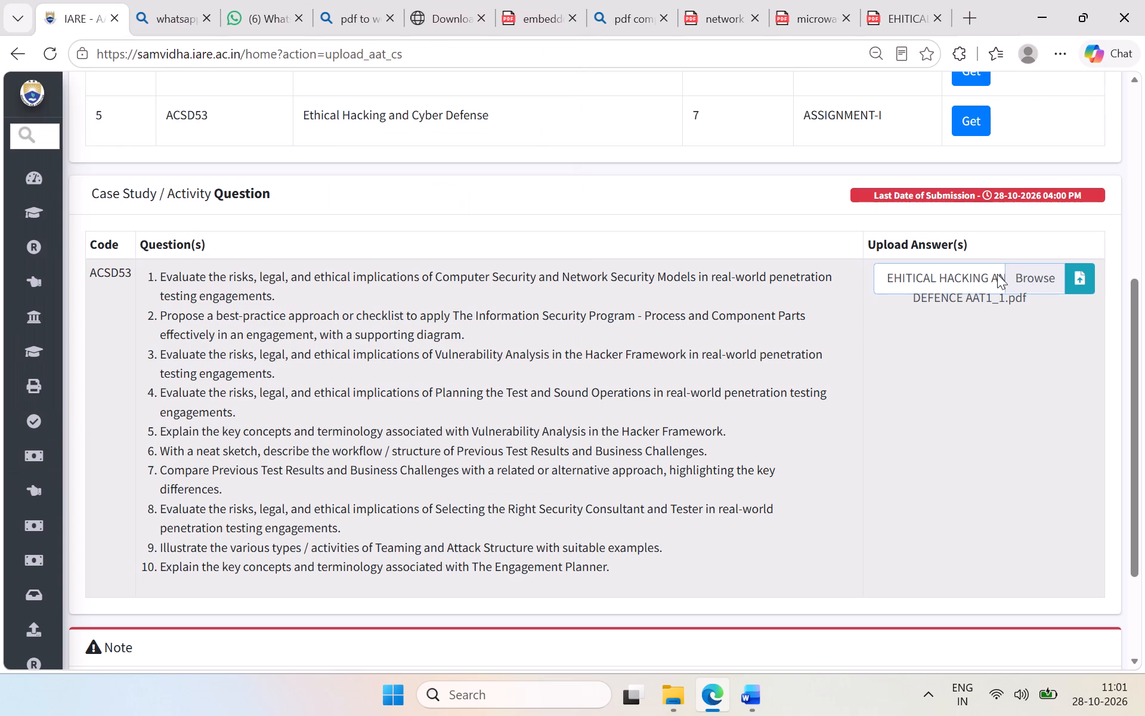
pyautogui.click(1080, 280)
pyautogui.scroll(1, 753, 323)
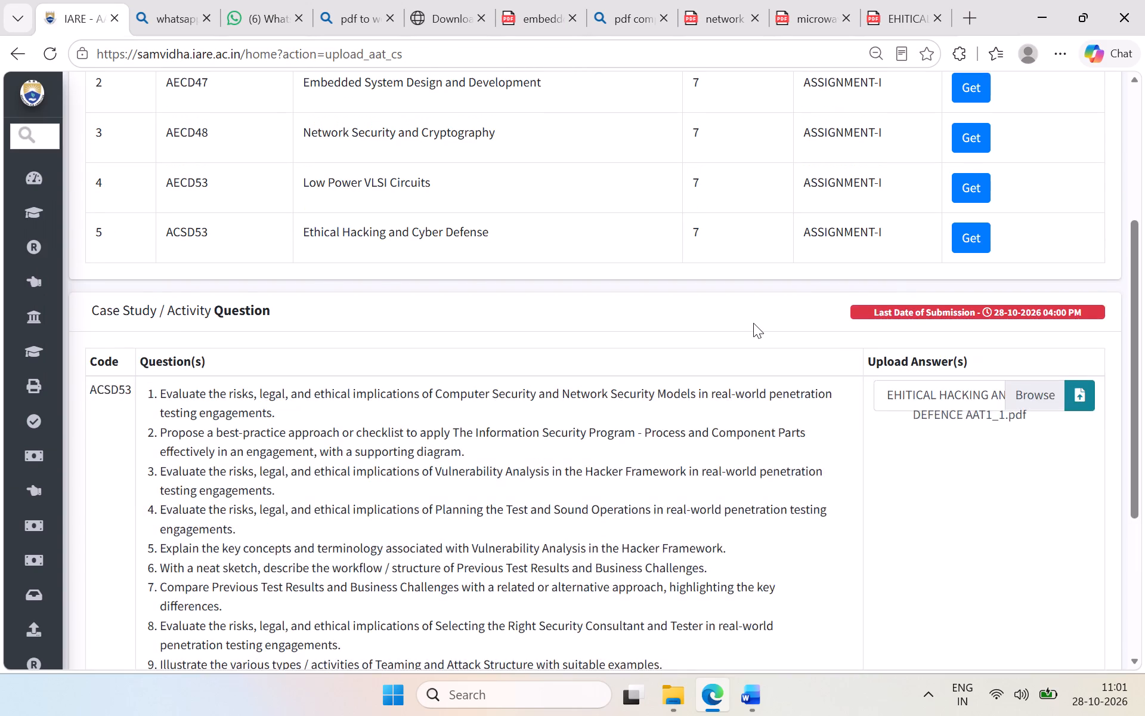
pyautogui.scroll(1, 753, 323)
pyautogui.scroll(-1, 753, 323)
pyautogui.scroll(2, 753, 323)
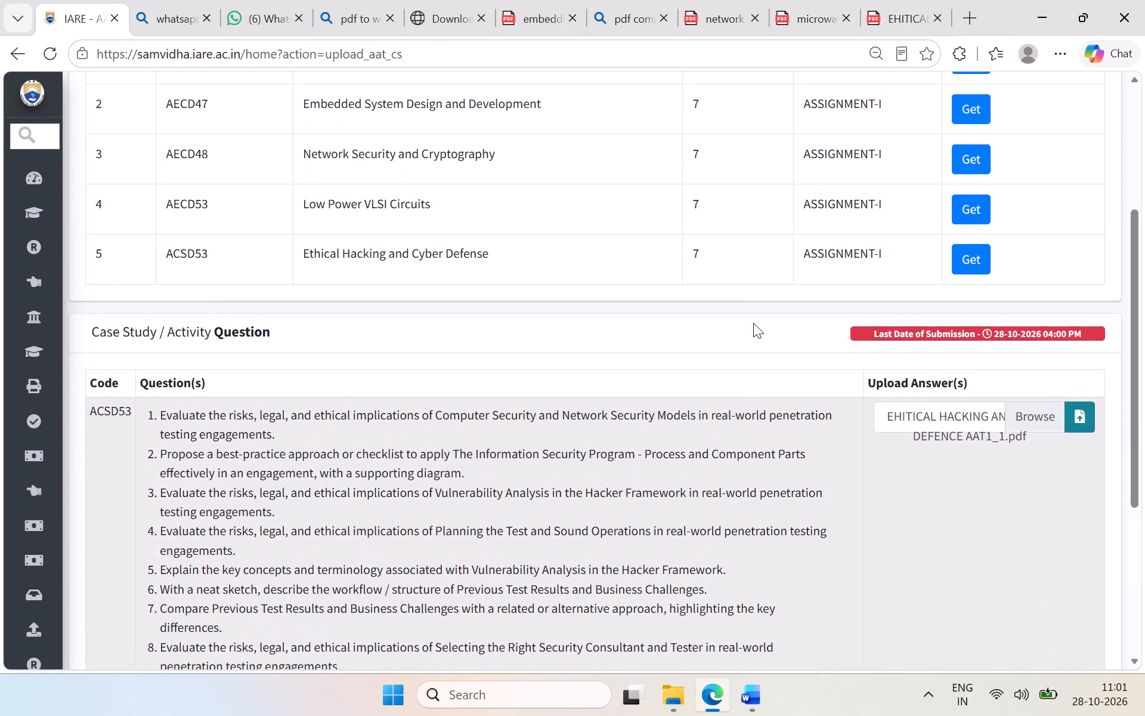